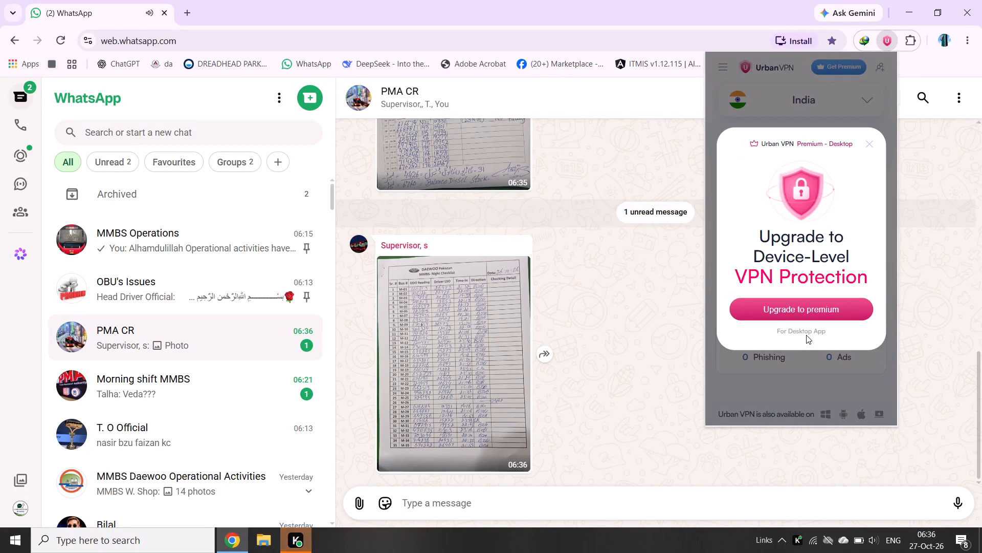
Dismiss the Urban VPN premium upgrade offer covering the VPN extension's connection screen.
left_click(866, 135)
left_click(870, 144)
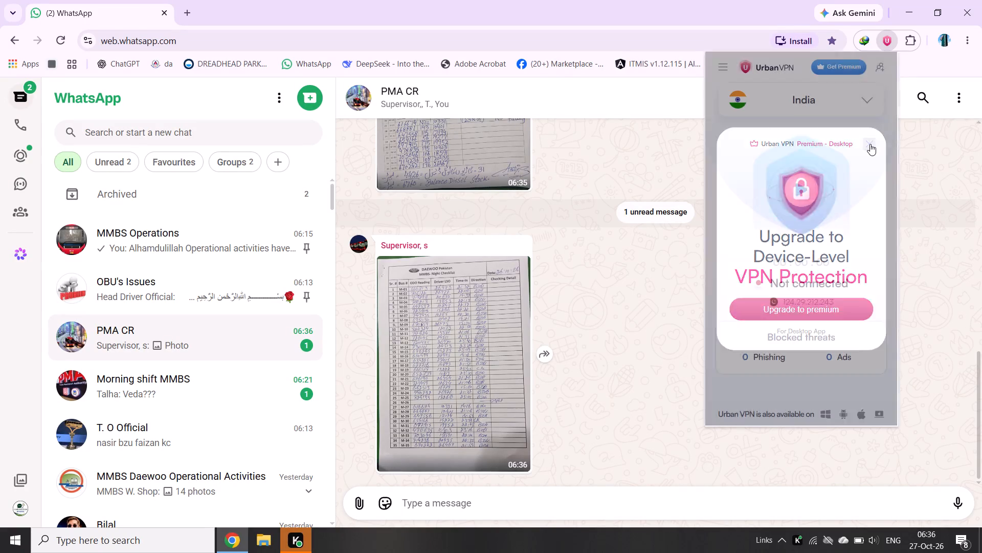
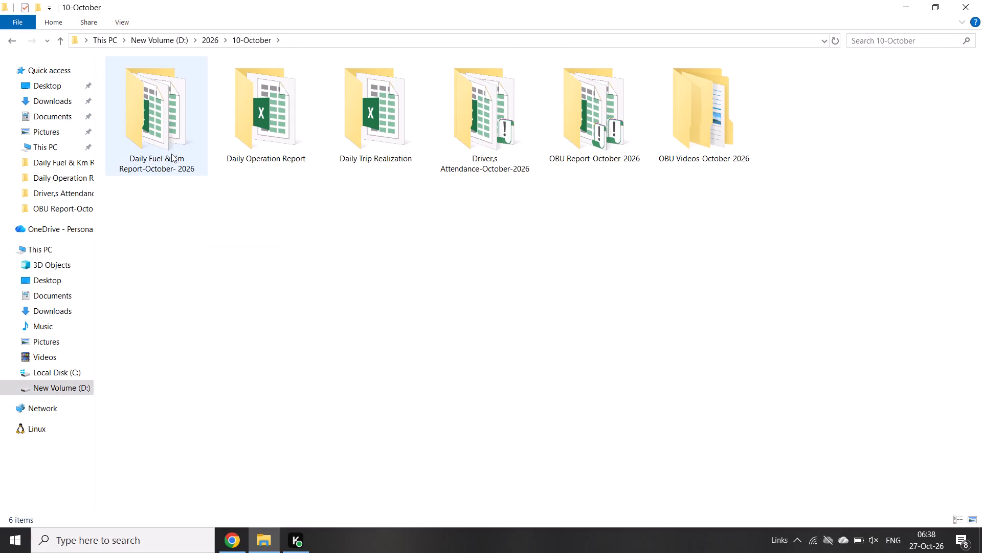
Open the MMBS Daily KM and Fuel Report and MMBS Inside Depot KM Report workbooks together from the Daily Fuel & Km Report-October- 2026 folder.
double_click(171, 154)
left_click_drag(171, 154, 170, 110)
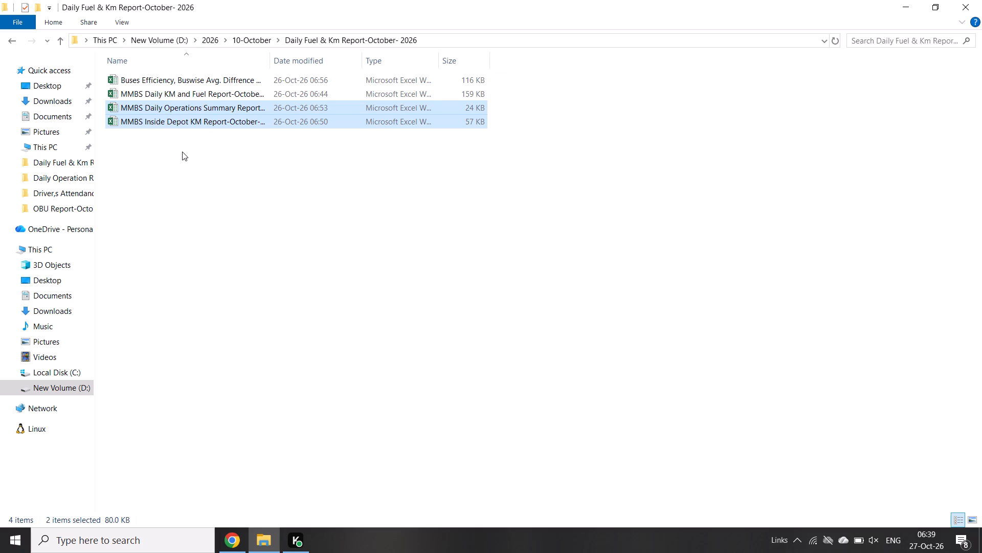
left_click(182, 152)
left_click(184, 95)
left_click(186, 120, "ctrl")
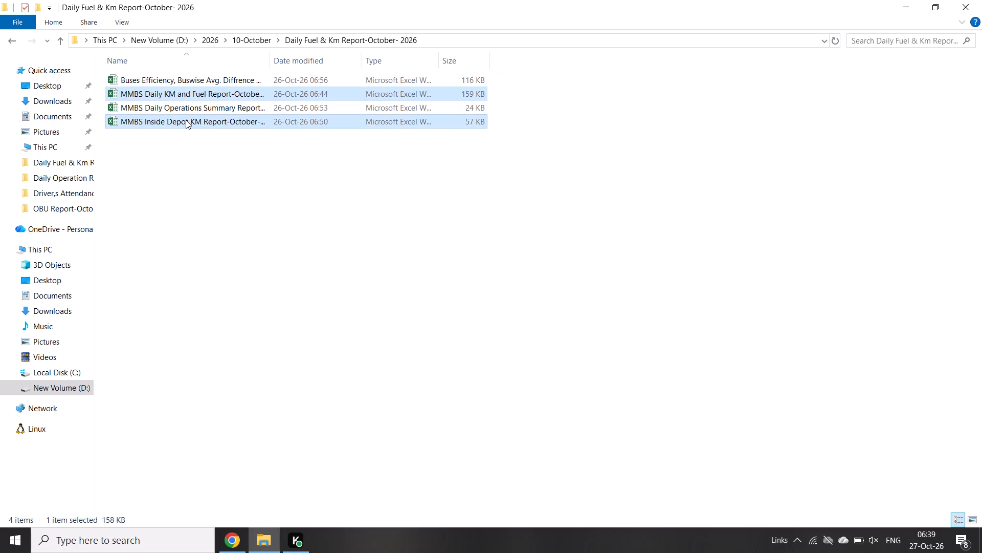
key("Return")
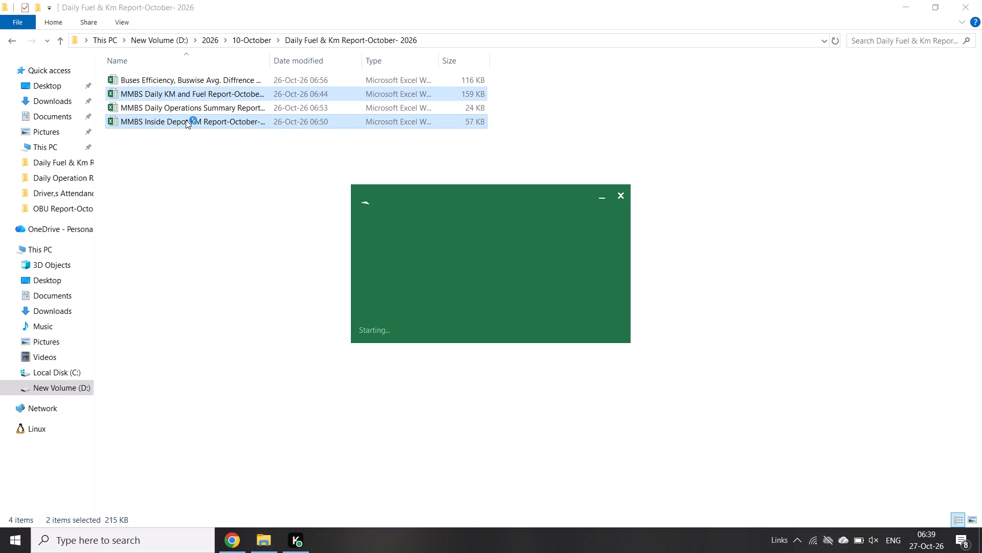
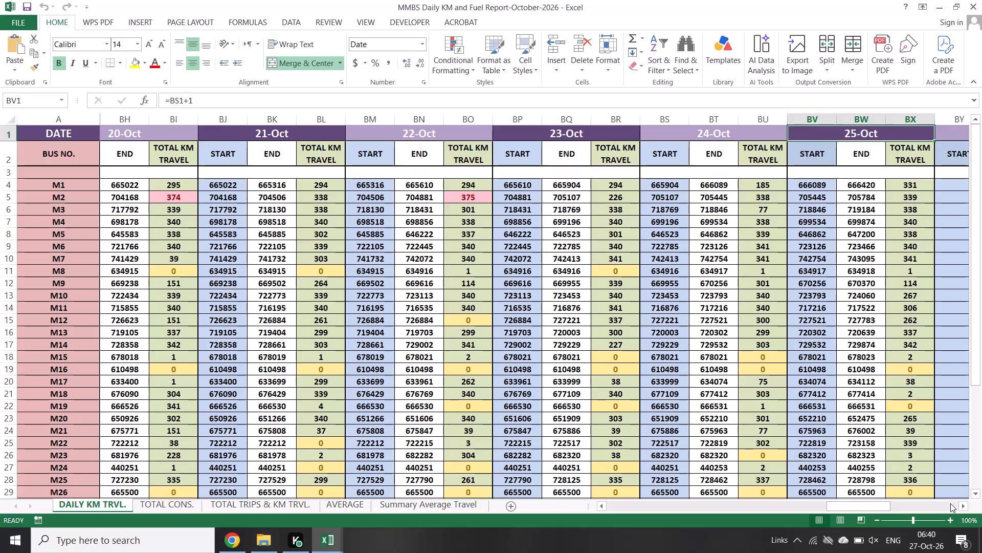
Copy the 25-Oct END readings for buses M1 to M35 and paste them as values into the 26-Oct START column.
left_click(961, 504)
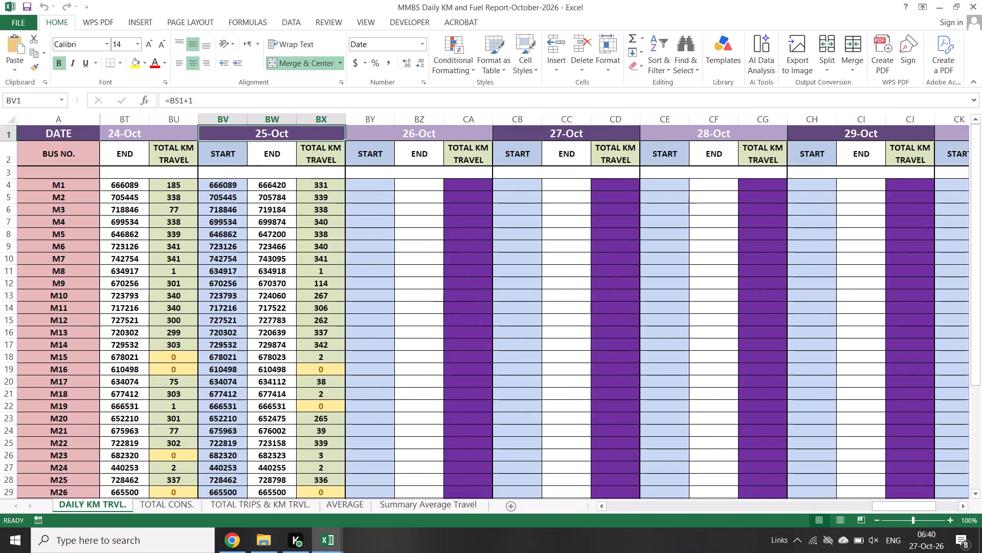
scroll(481, 309, "up", 1, "ctrl")
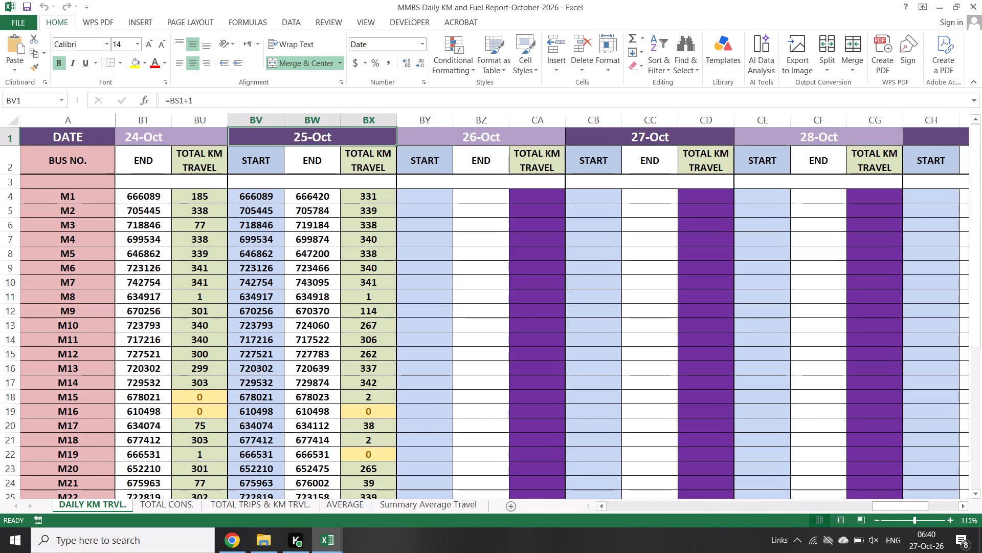
left_click(311, 201)
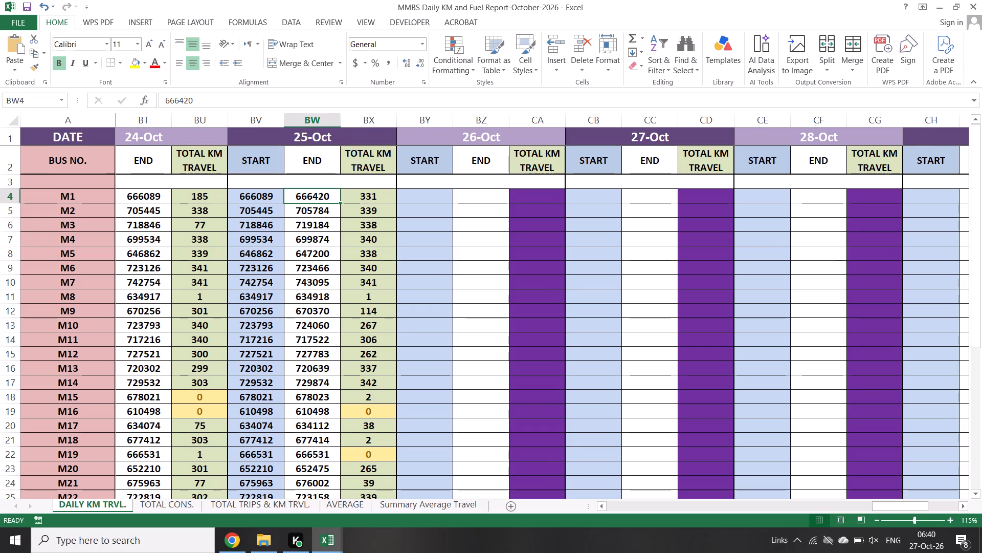
key("ctrl+shift+Down")
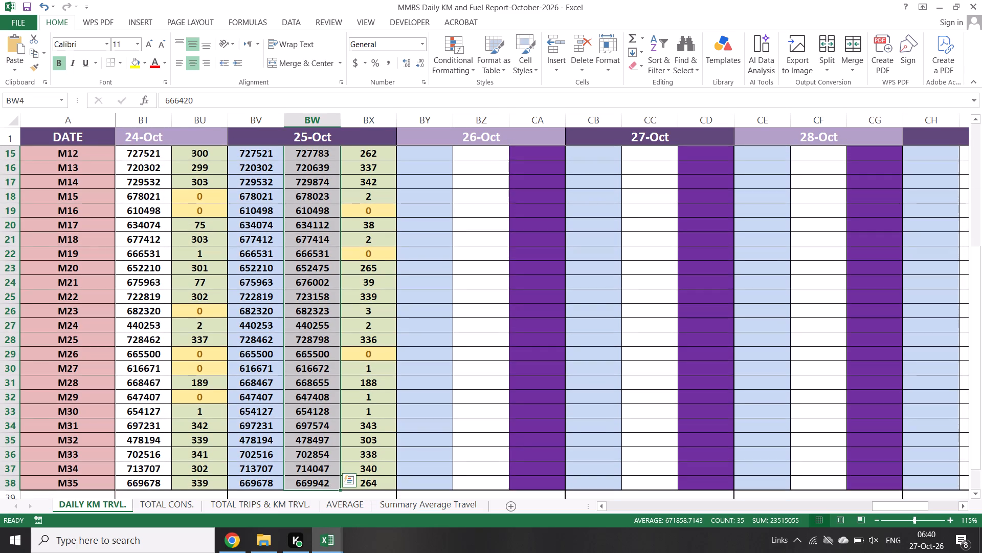
key("ctrl+c")
scroll(473, 296, "up", 13)
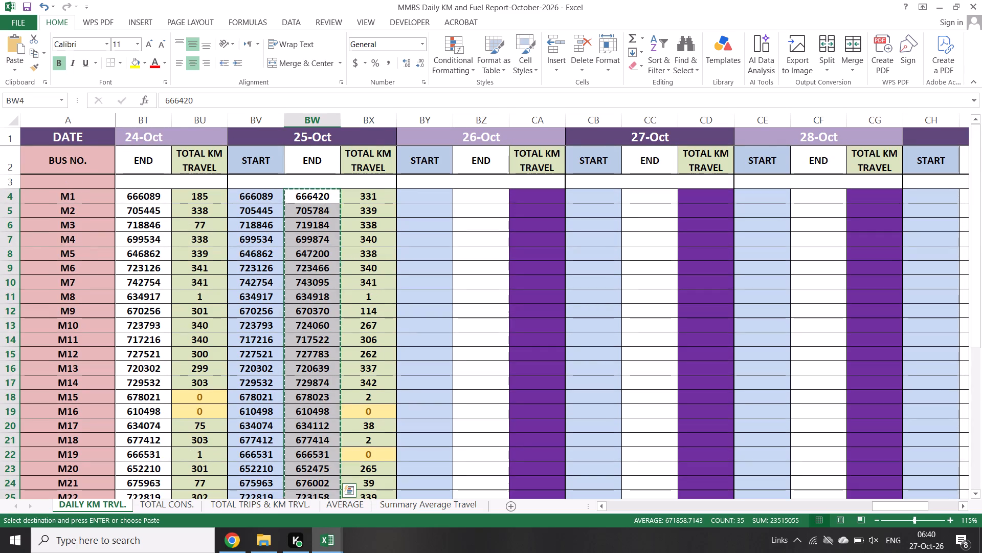
left_click(426, 198)
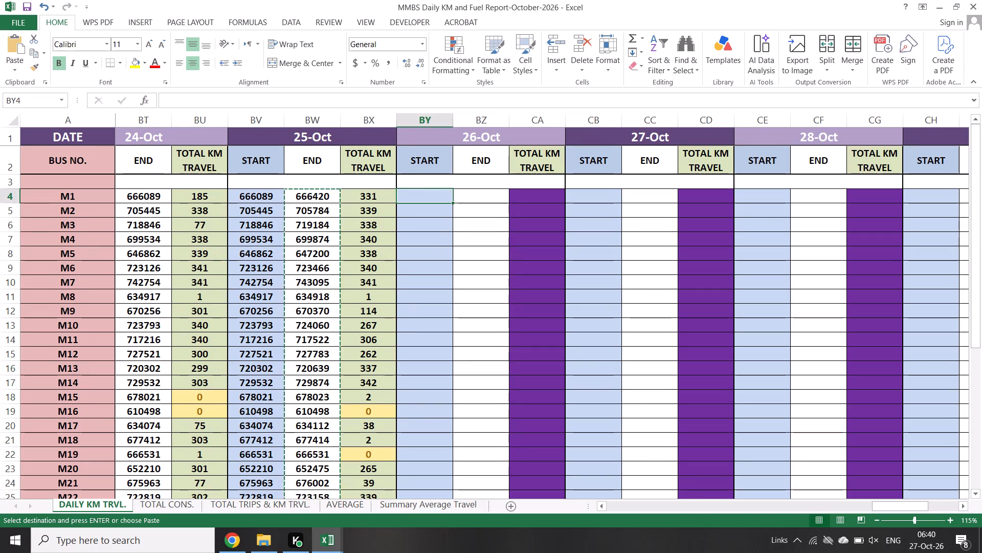
right_click(426, 198)
right_click(426, 198)
right_click(426, 198)
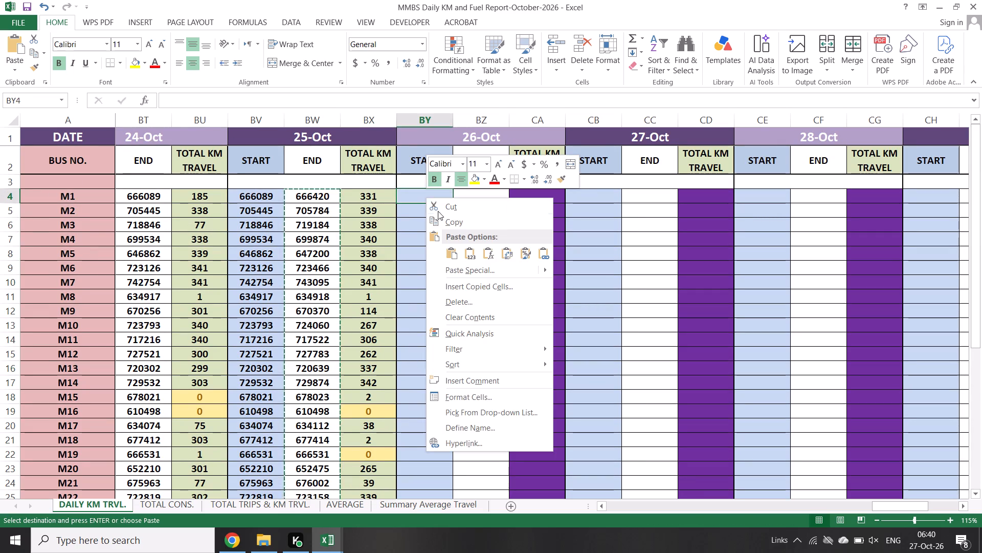
left_click(469, 247)
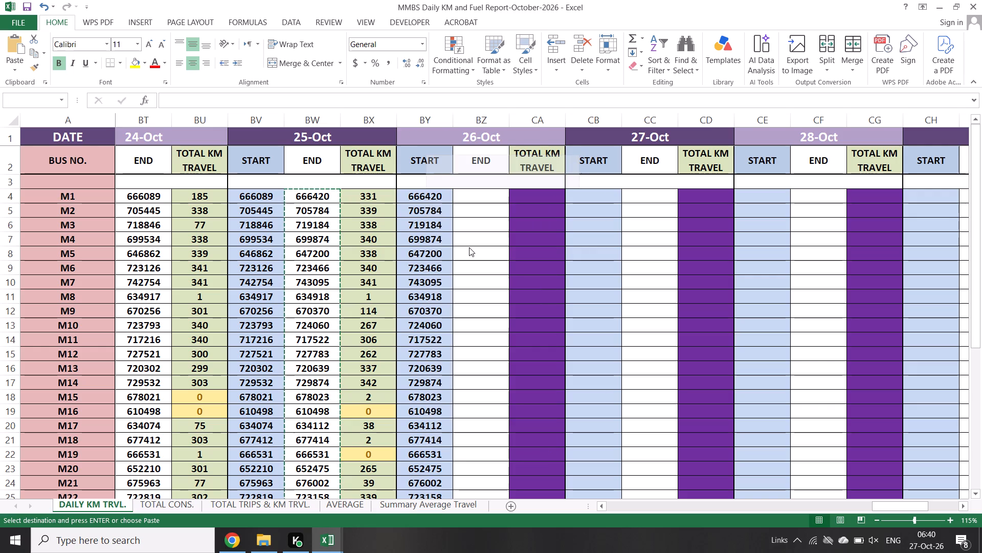
Enter the 26-Oct END readings for the first two buses: 666713 for M1 and 706122 for M2.
double_click(962, 505)
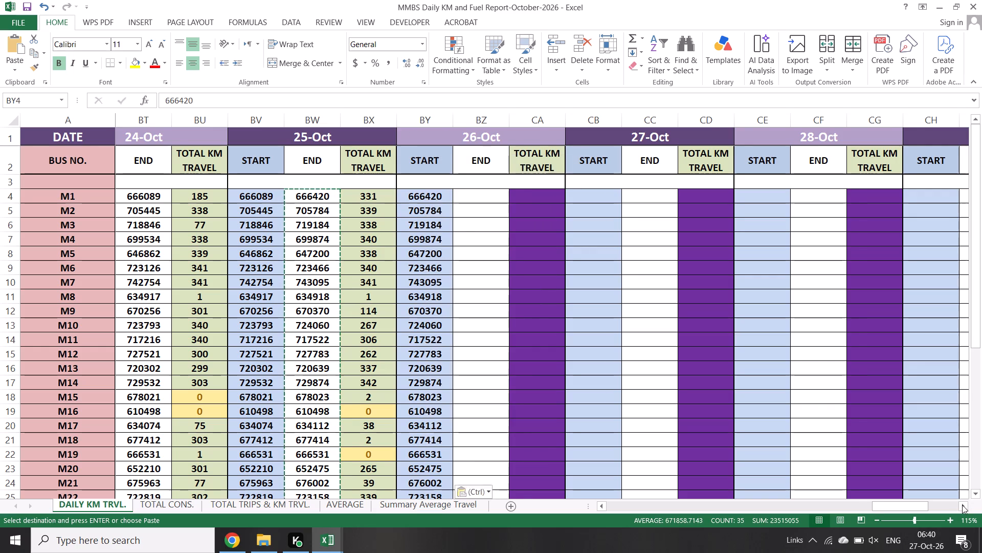
scroll(476, 320, "up", 1, "ctrl")
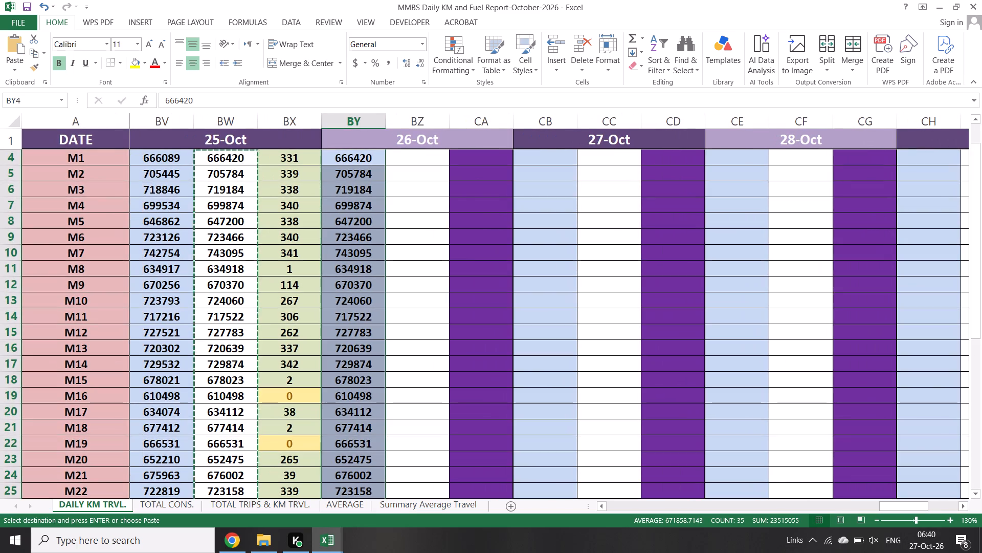
left_click(454, 235)
scroll(428, 281, "up", 6)
left_click(427, 209)
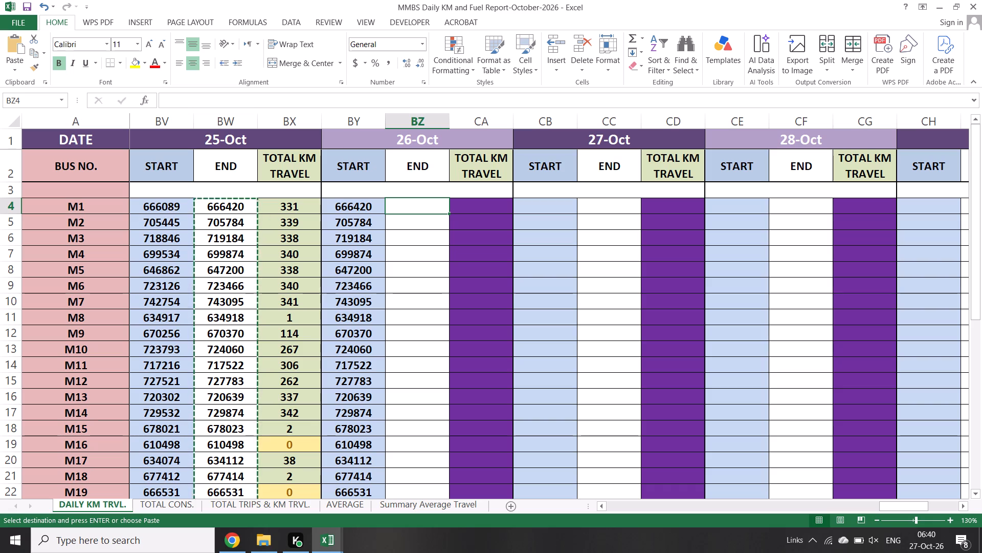
key("Down")
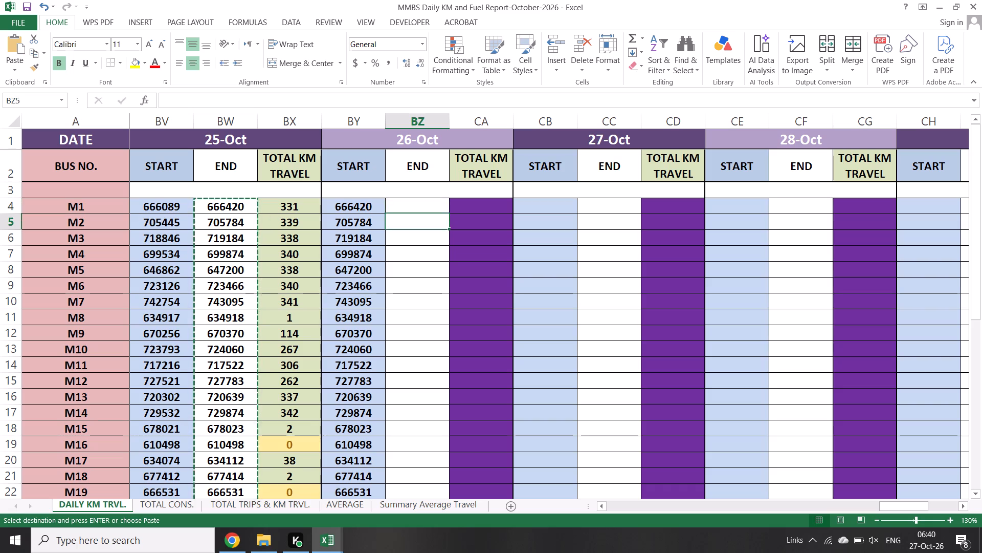
key("Up")
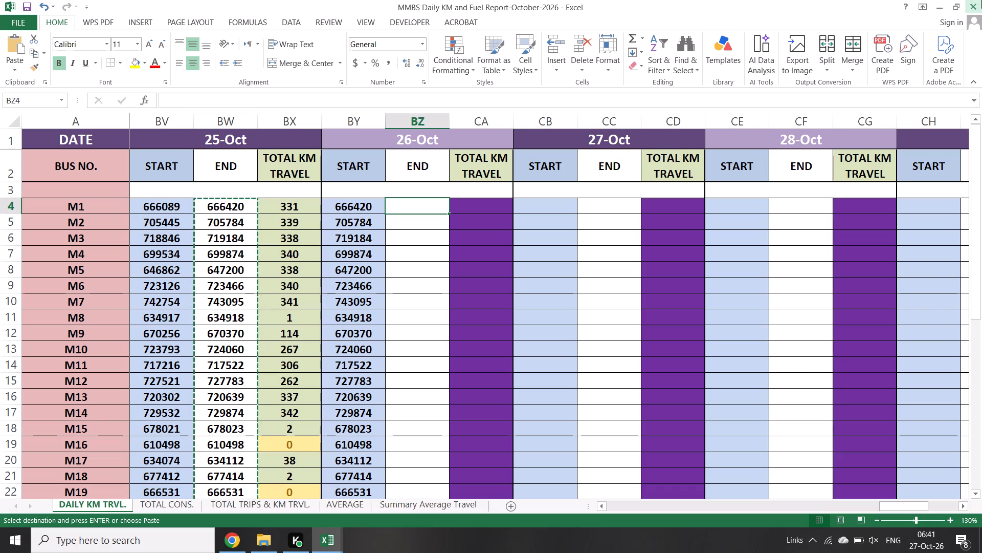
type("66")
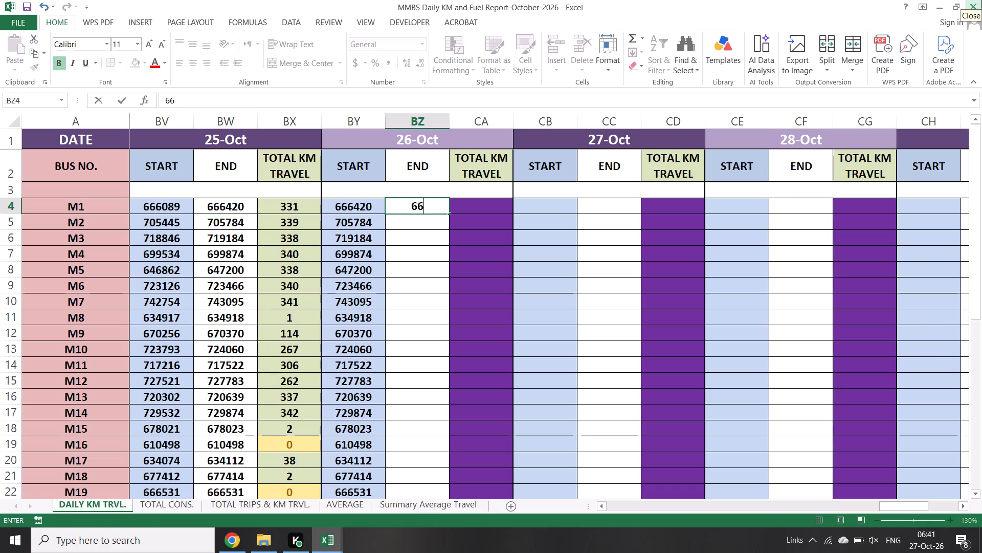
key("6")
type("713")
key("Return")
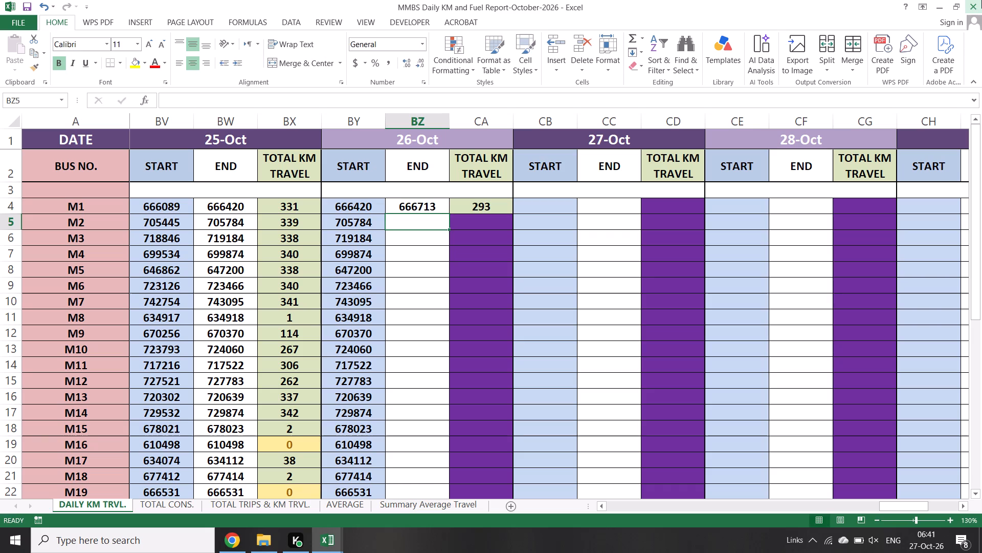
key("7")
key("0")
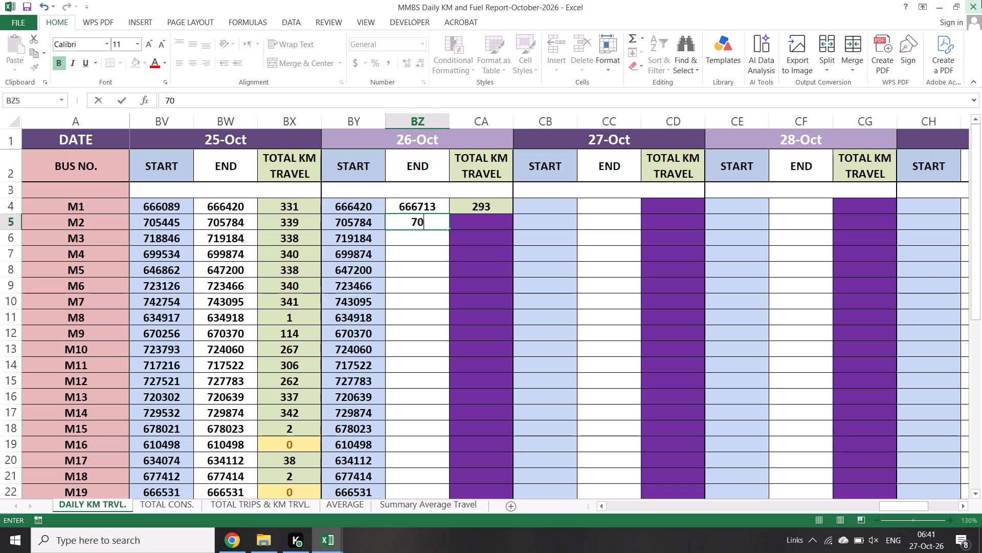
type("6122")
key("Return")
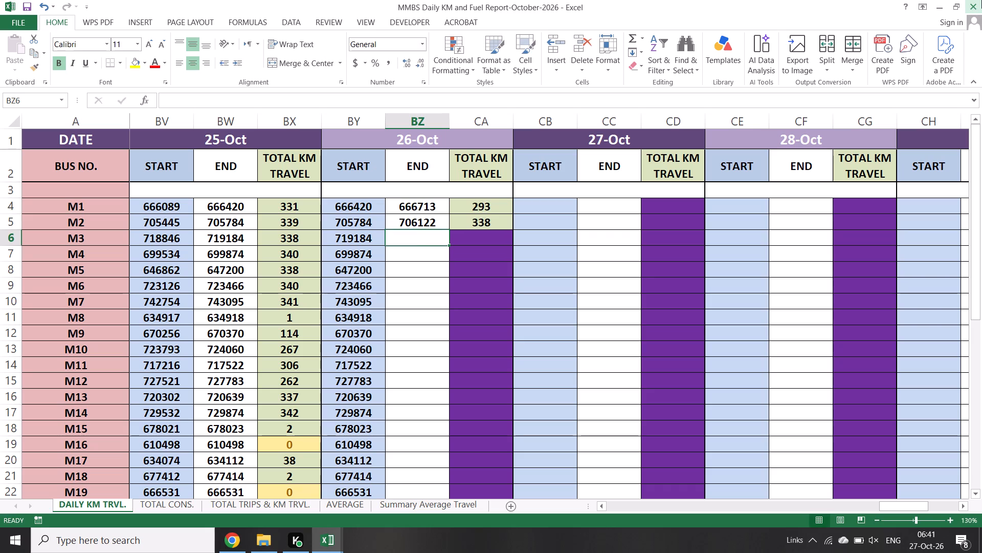
Enter the 26-Oct END readings 719300 for M3 and 700214 for M4.
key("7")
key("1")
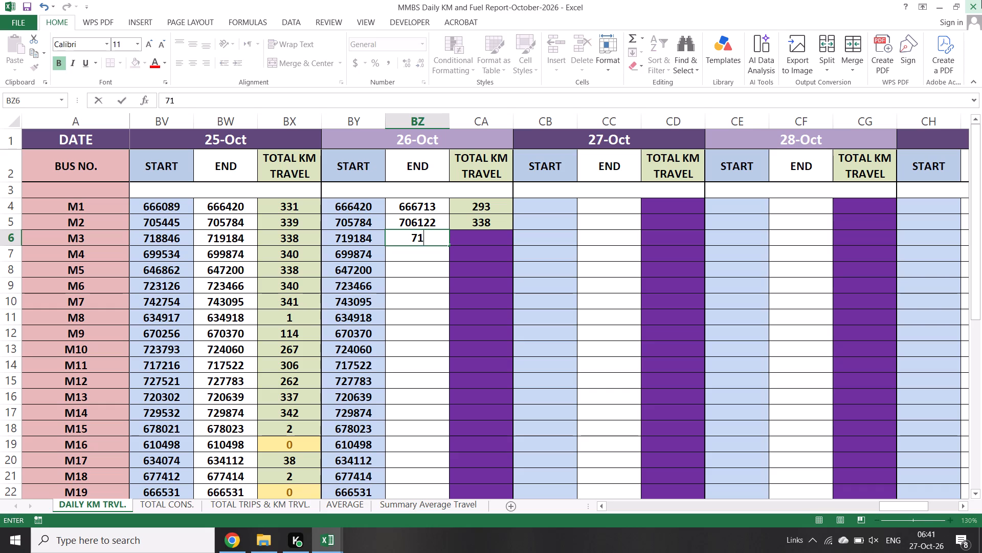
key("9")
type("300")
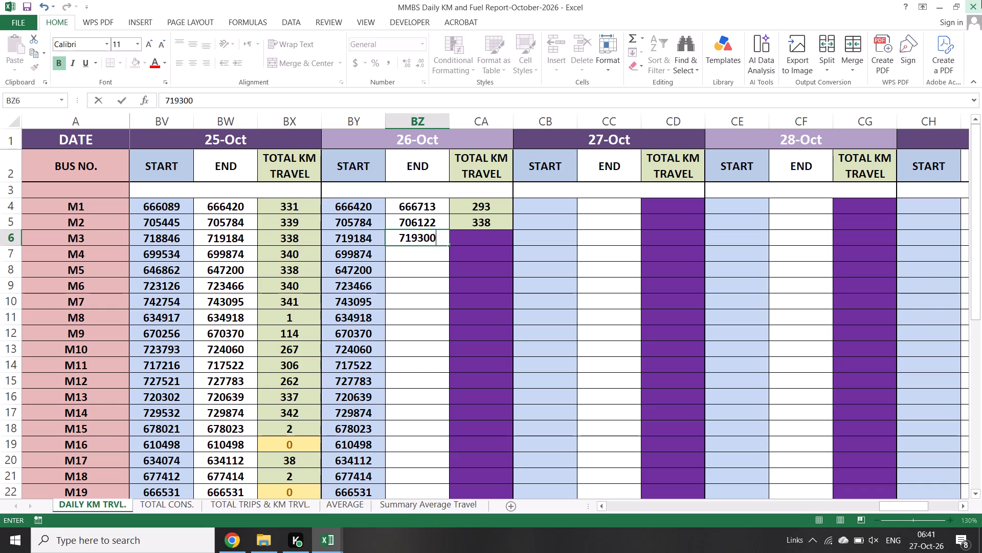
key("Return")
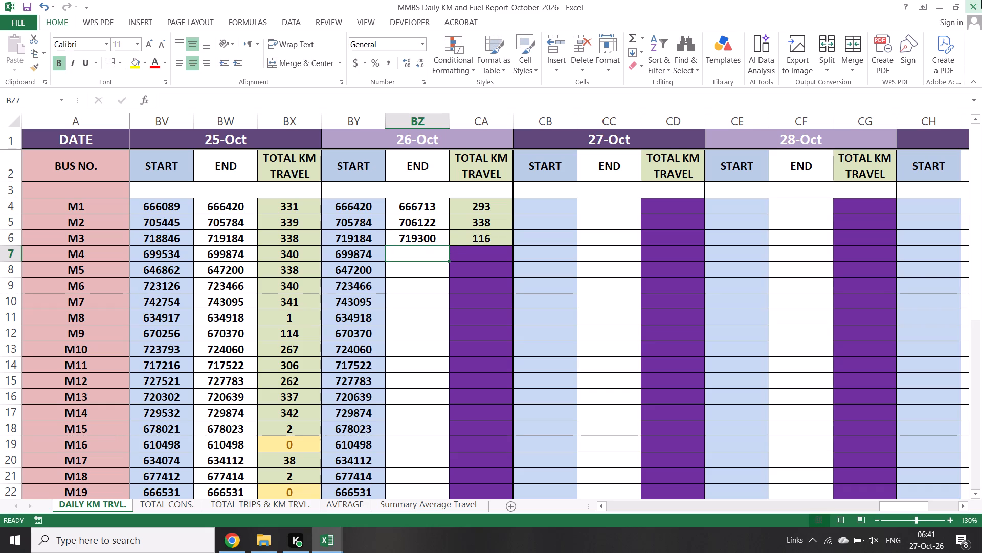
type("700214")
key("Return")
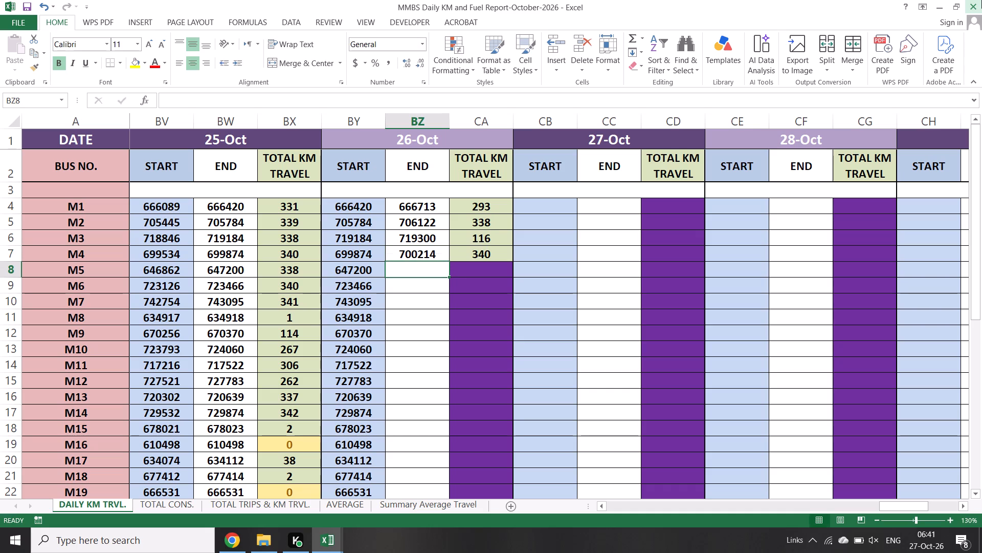
Enter the 26-Oct END readings 647538 for M5, 723807 for M6 and 743435 for M7.
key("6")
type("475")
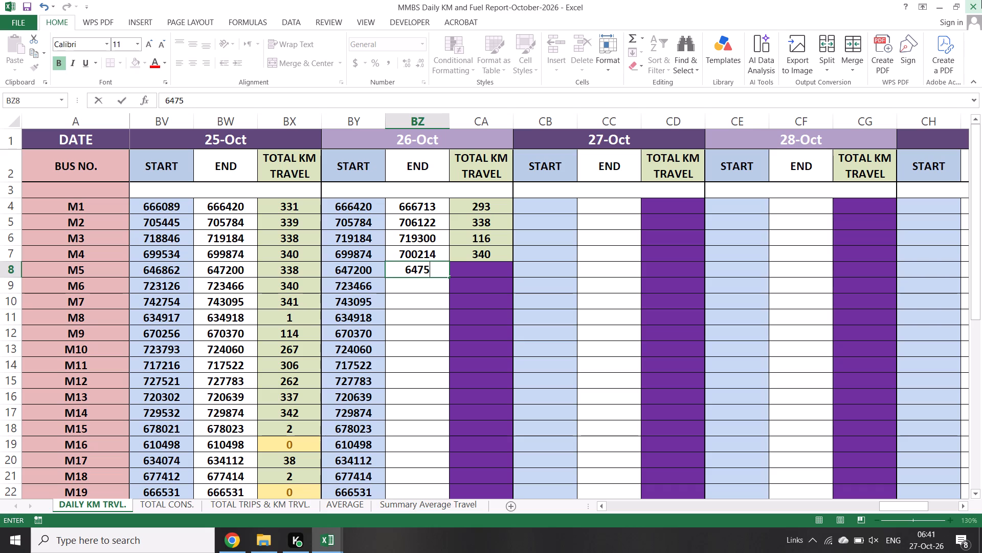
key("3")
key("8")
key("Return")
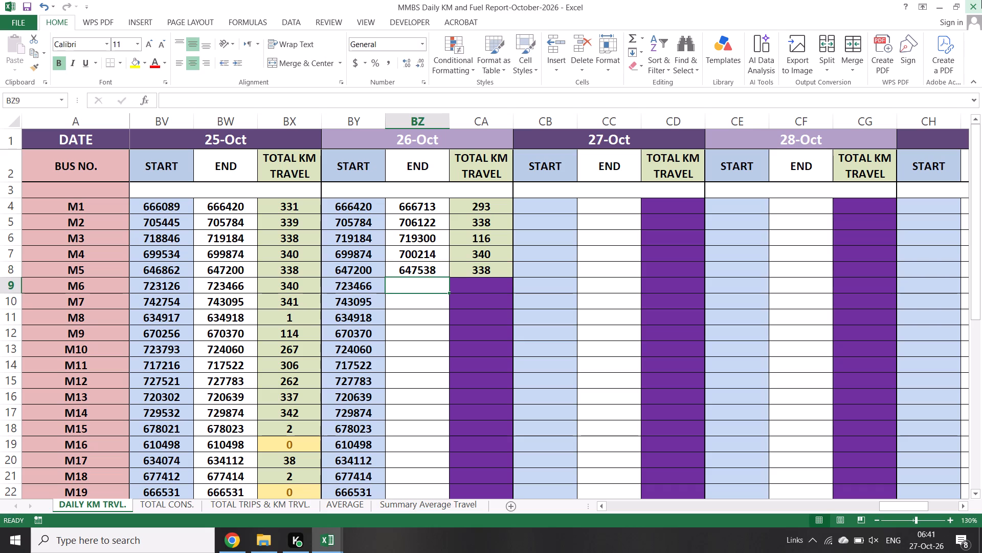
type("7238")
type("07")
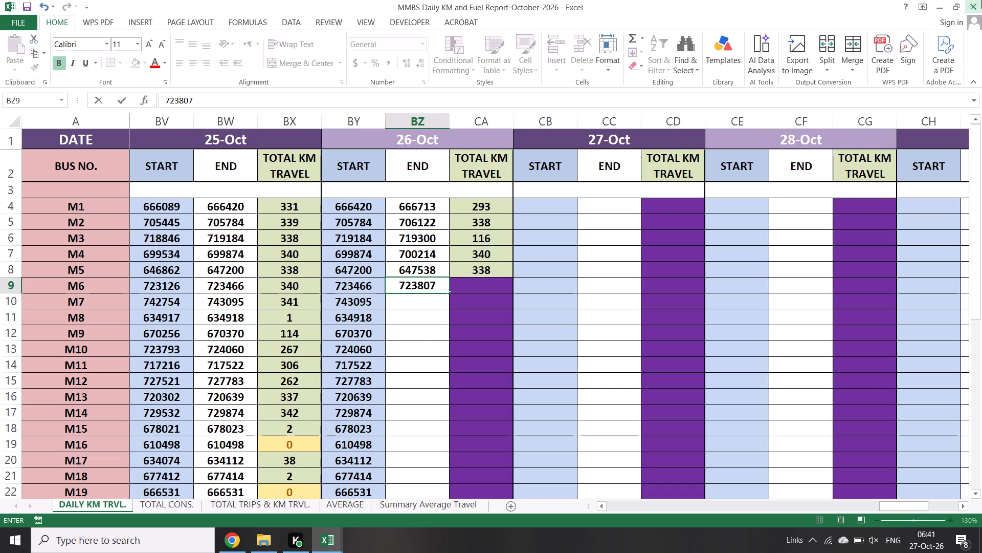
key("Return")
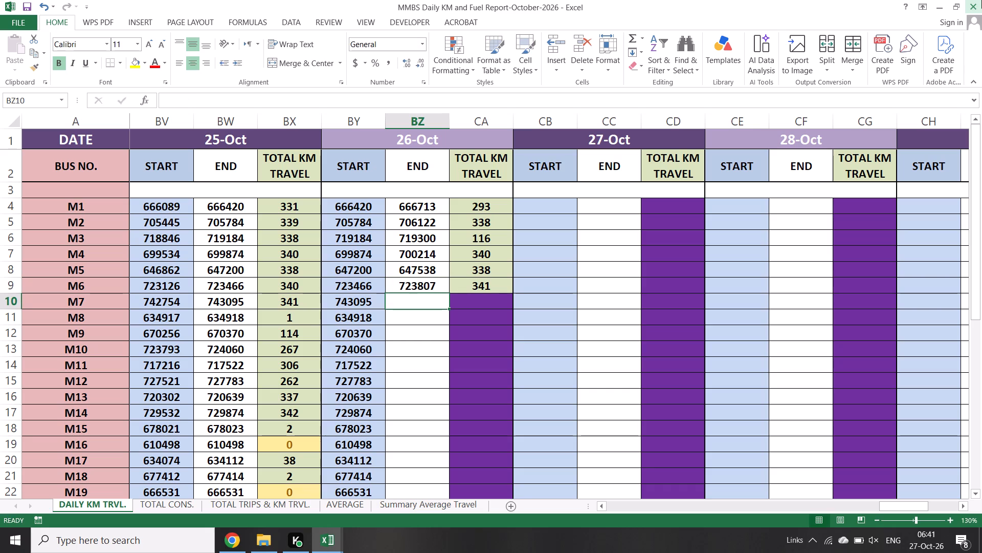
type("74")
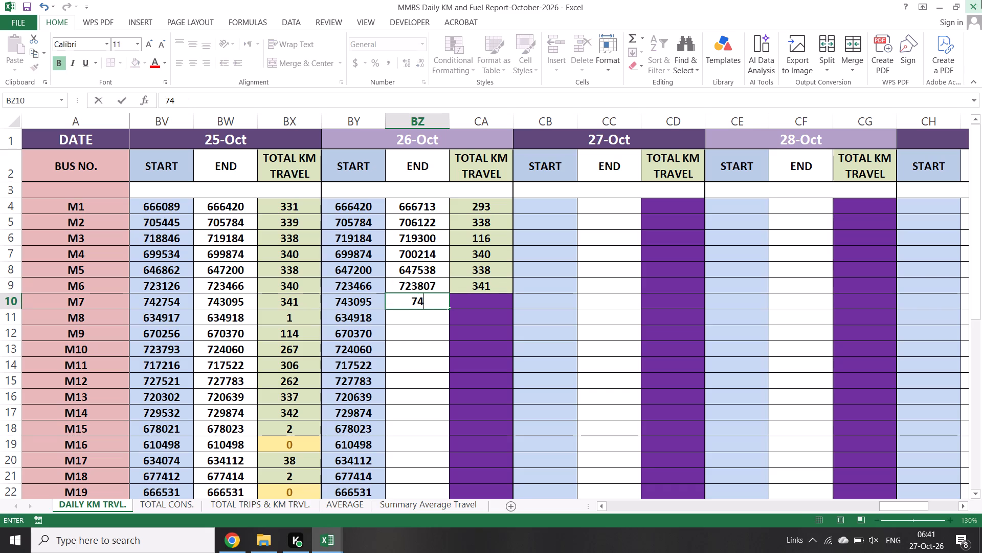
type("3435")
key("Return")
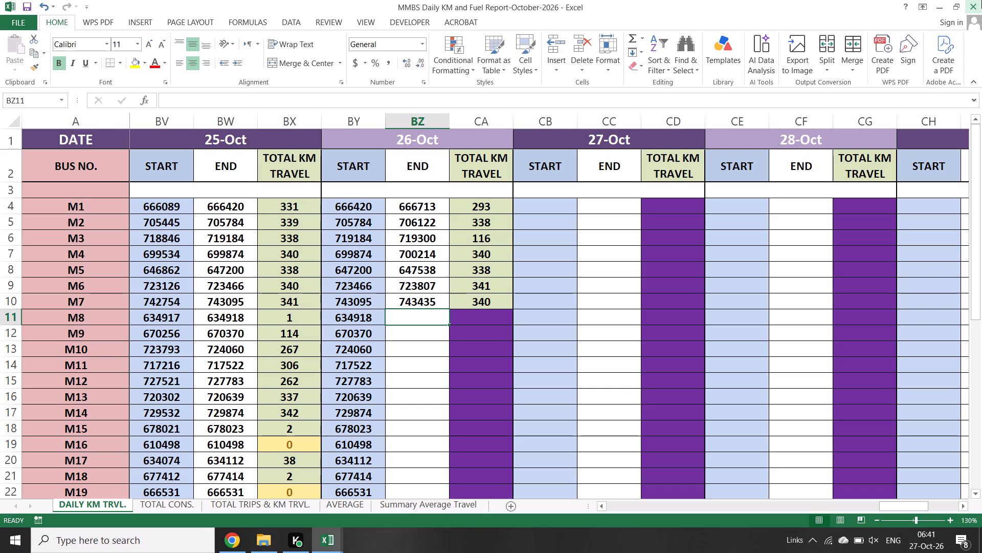
Skip M8, leaving its 26-Oct END cell blank, and enter 670560 as the END reading for M9.
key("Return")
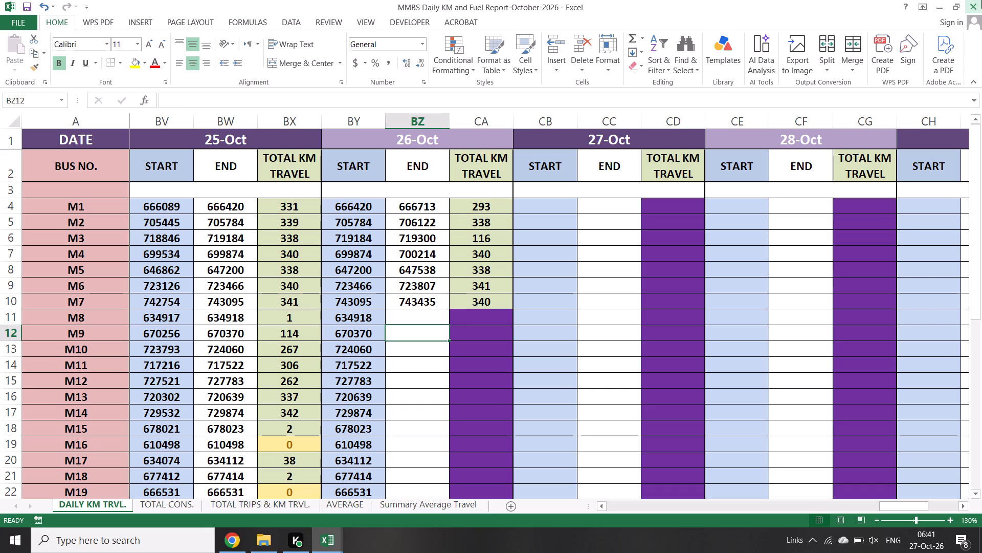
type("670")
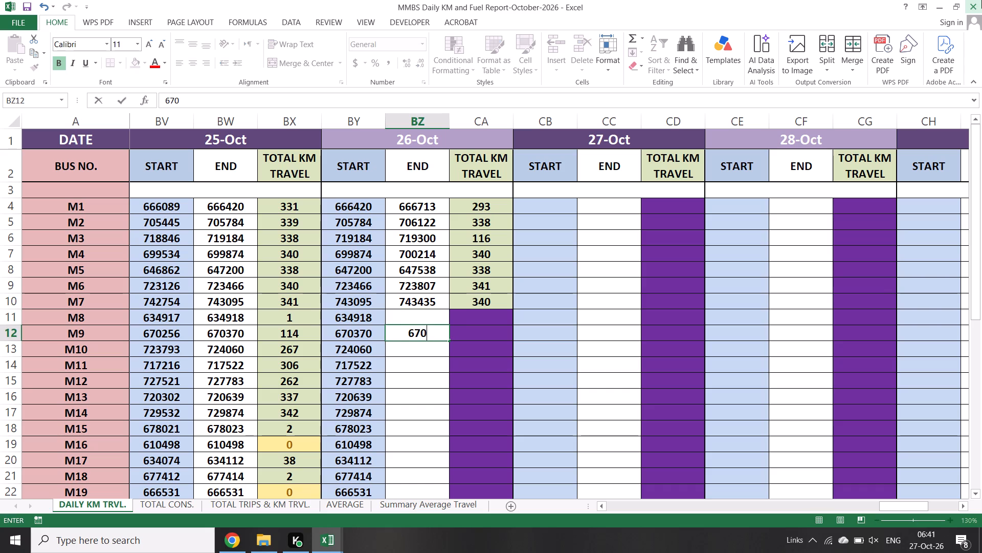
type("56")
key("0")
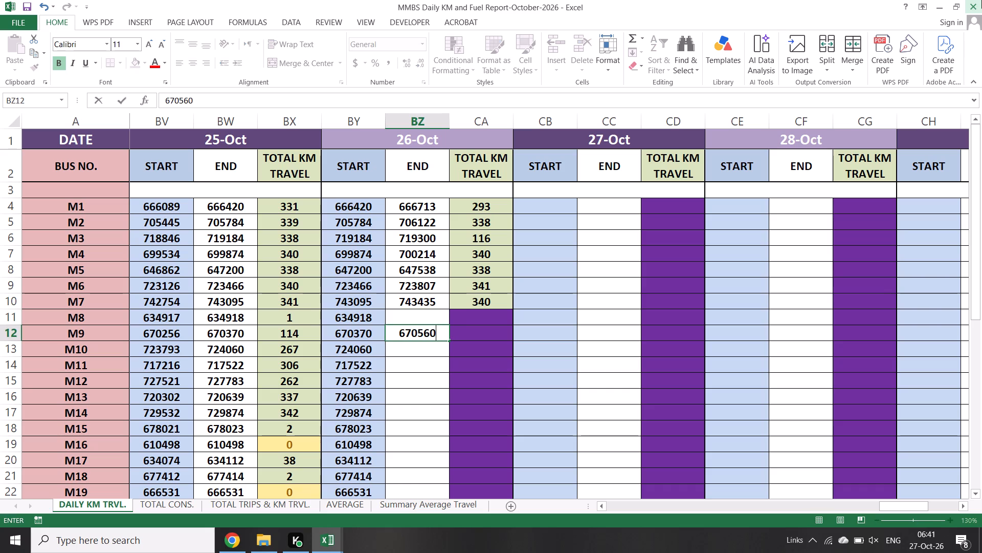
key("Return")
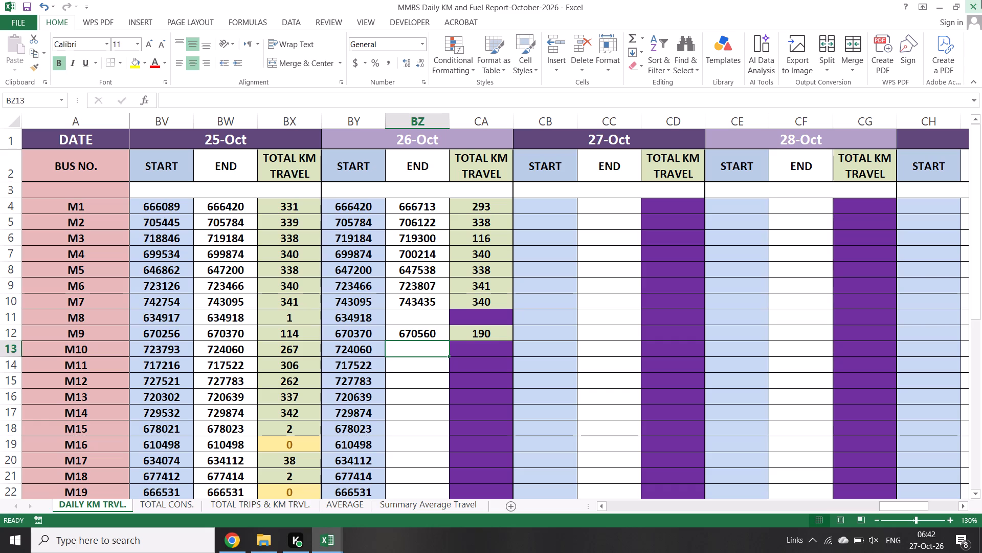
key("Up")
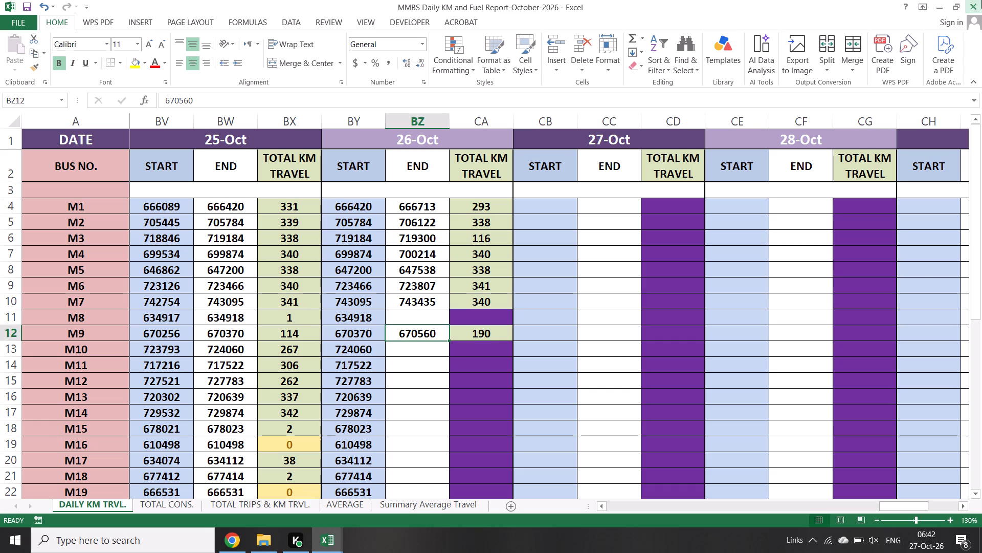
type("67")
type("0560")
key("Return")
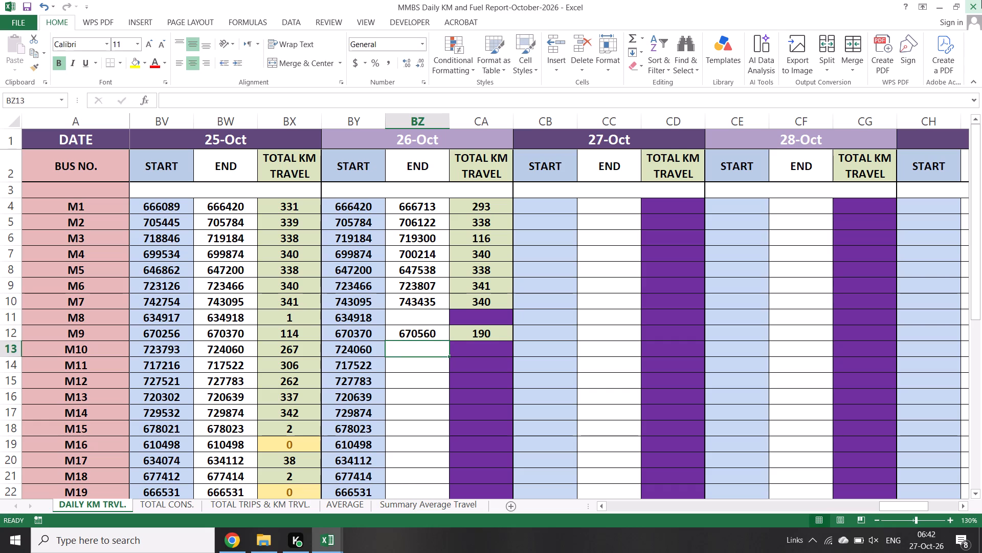
Enter the 26-Oct END readings 724325 for M10 and 717825 for M11.
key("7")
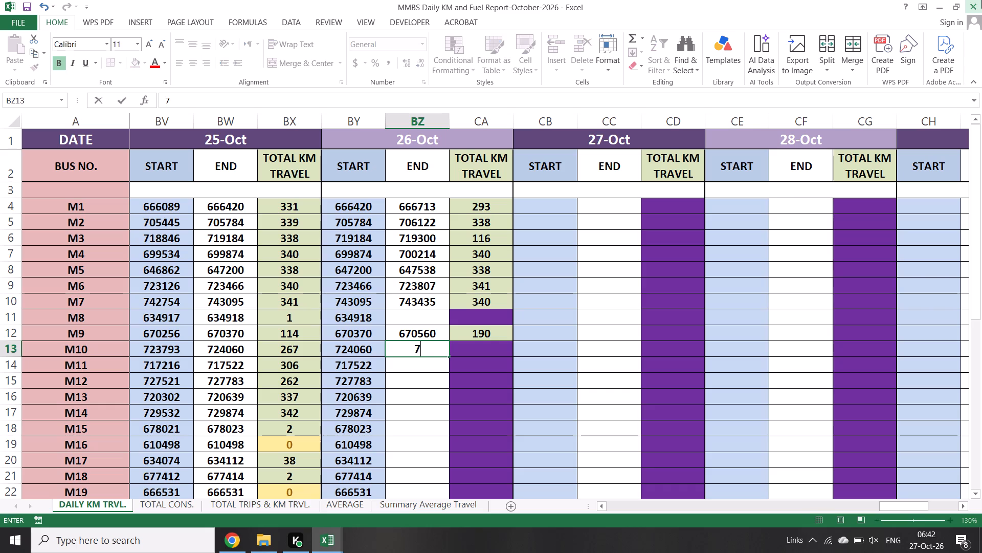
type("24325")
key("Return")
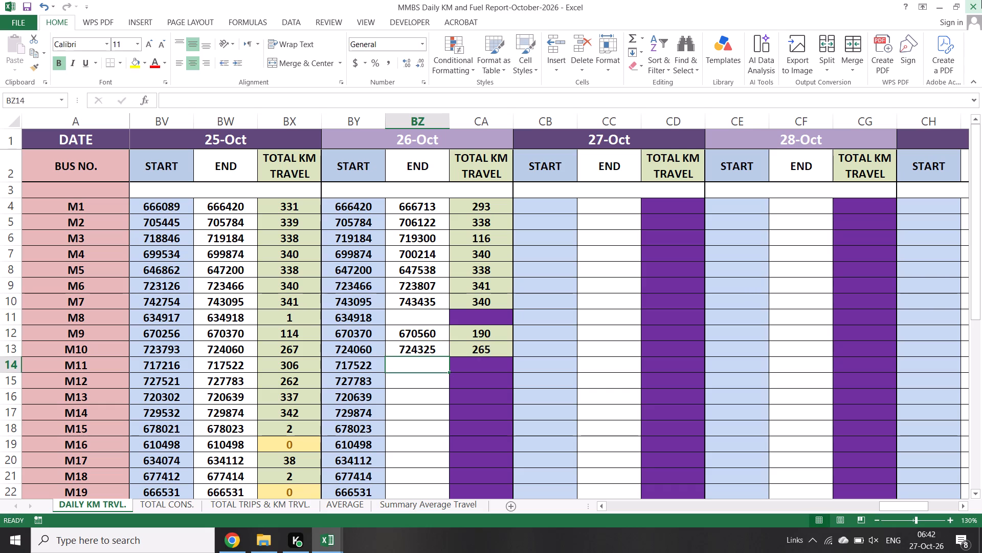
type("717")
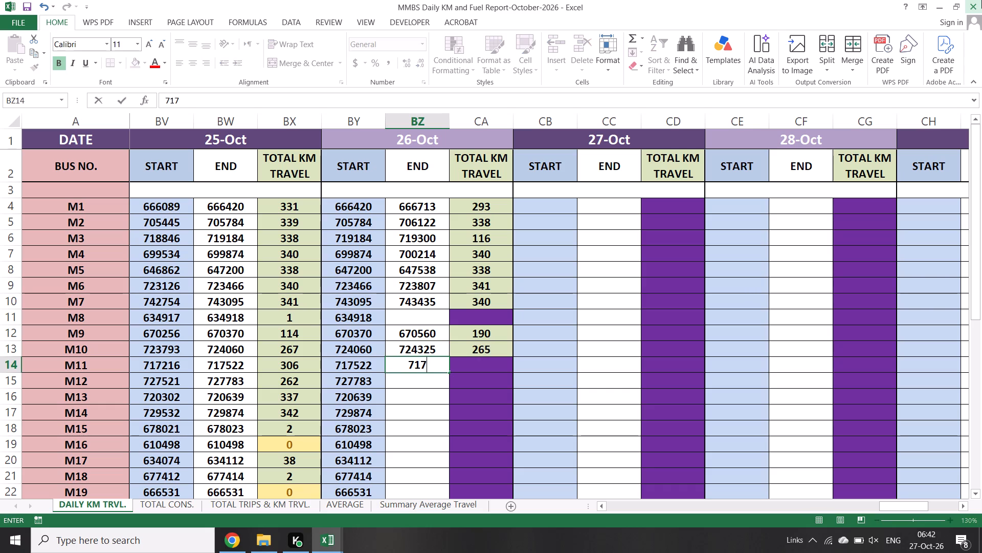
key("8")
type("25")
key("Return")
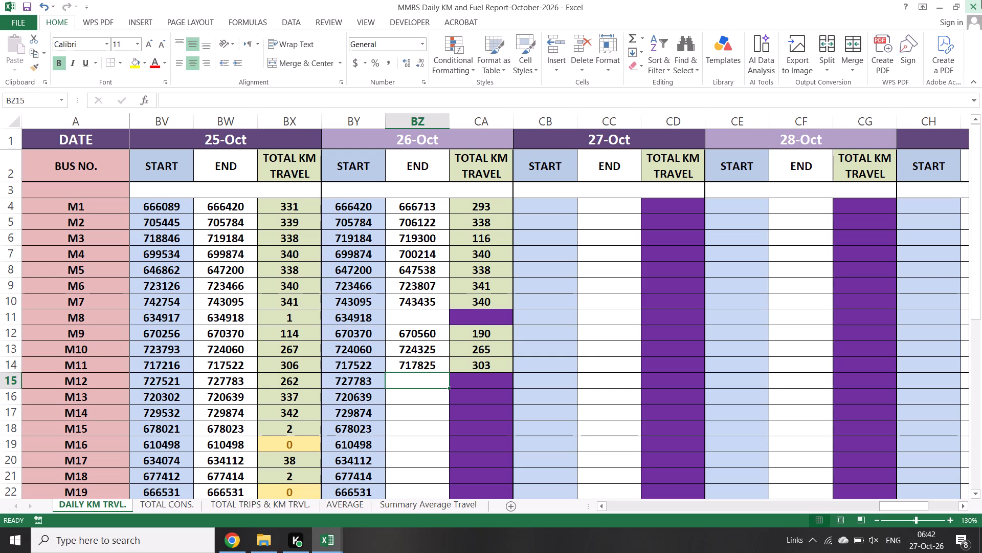
Enter the 26-Oct END readings 728046 for M12 and 720976 for M13.
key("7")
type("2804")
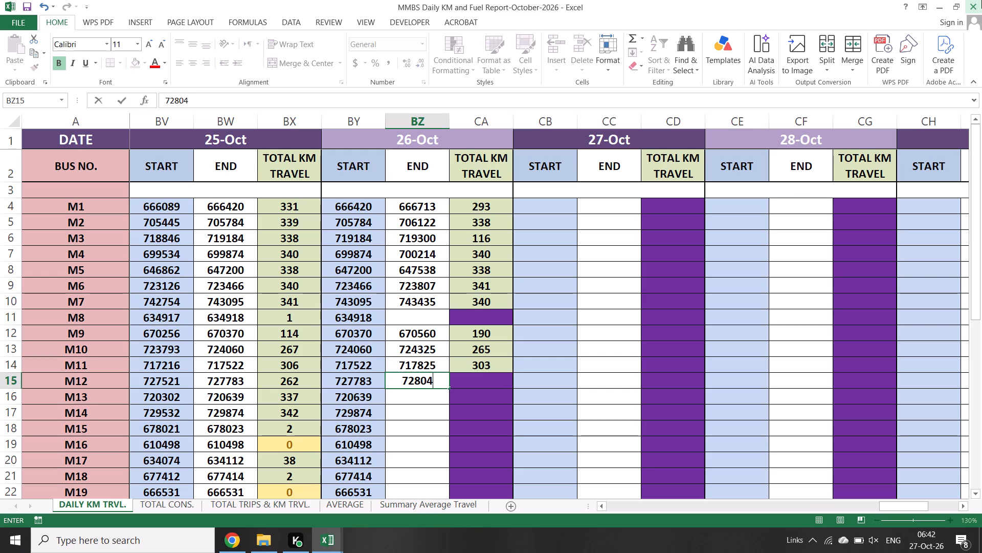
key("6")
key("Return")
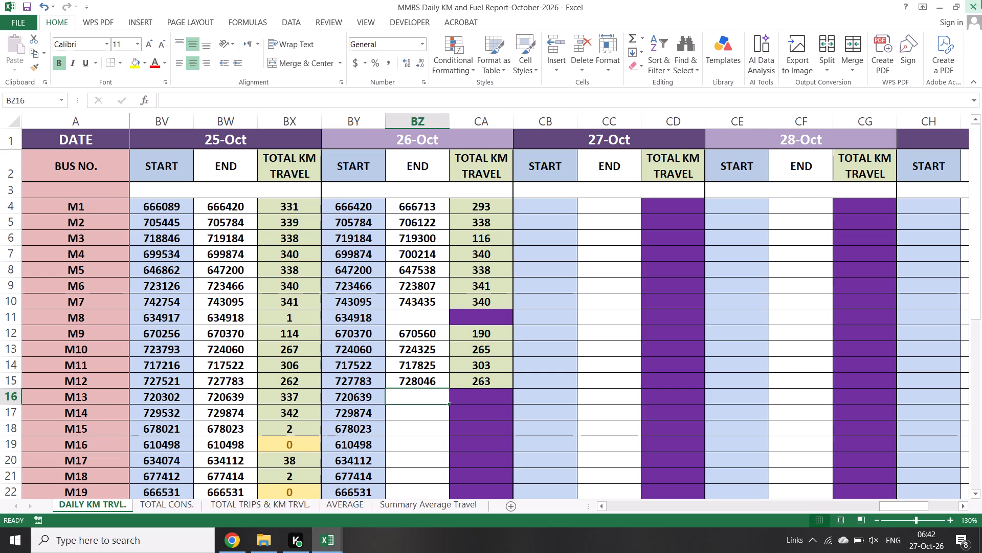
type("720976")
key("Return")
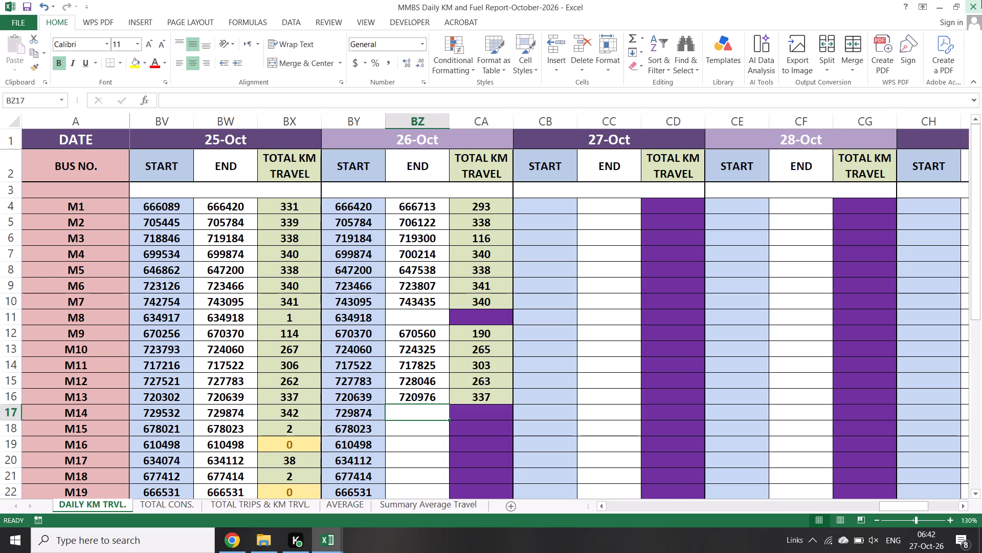
Enter the 26-Oct END readings 730103 for M14 and 678286 for M15.
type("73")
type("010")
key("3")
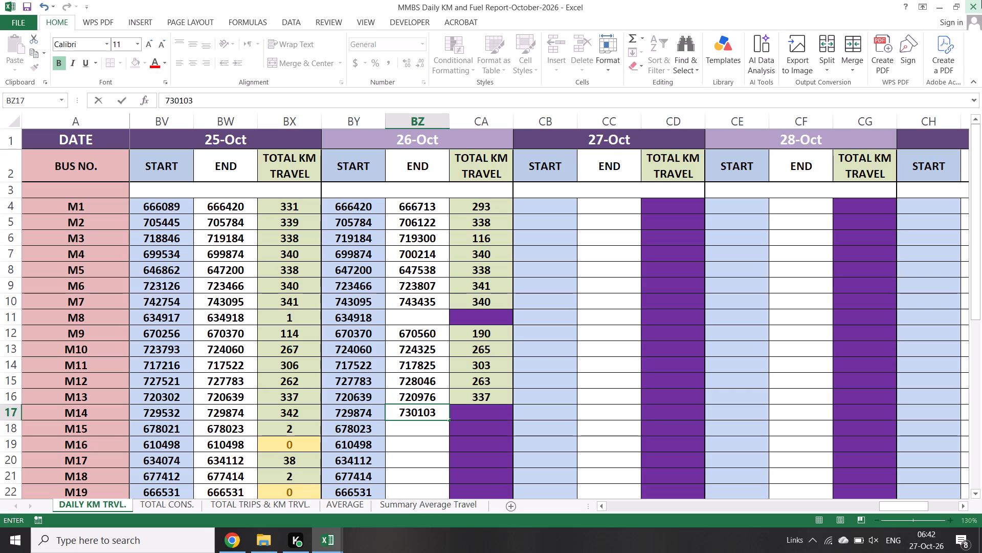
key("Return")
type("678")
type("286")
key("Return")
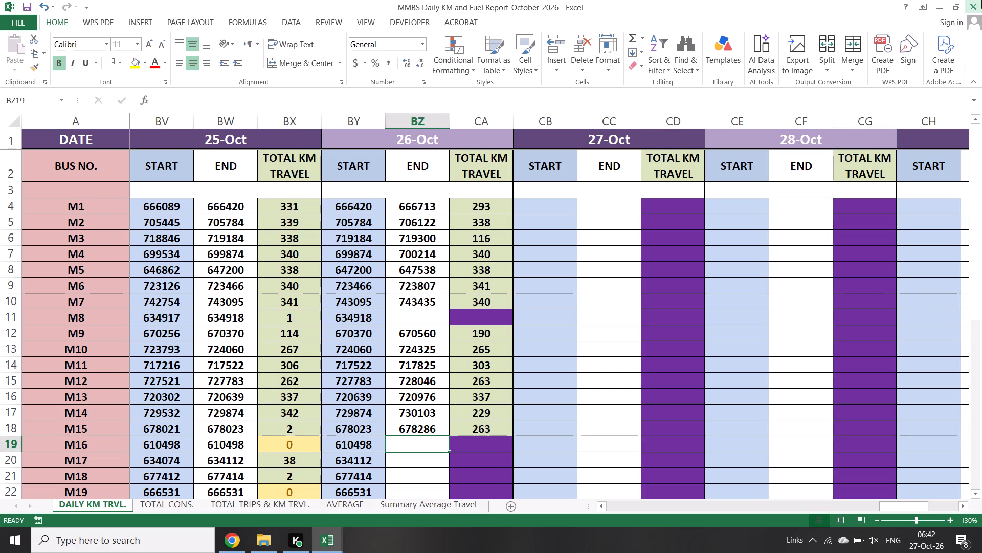
Leave M16's 26-Oct END cell blank and enter the END readings 634226 for M17 and 677717 for M18.
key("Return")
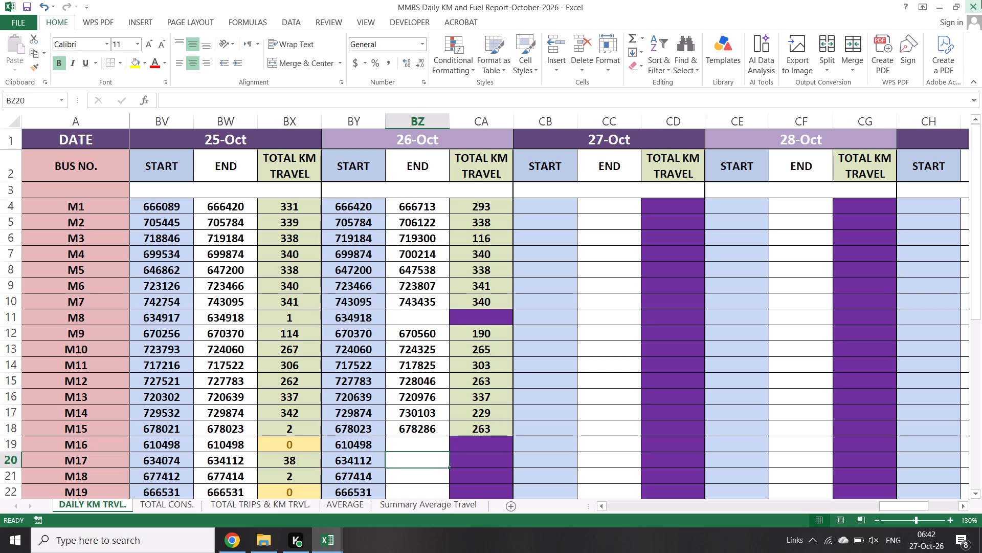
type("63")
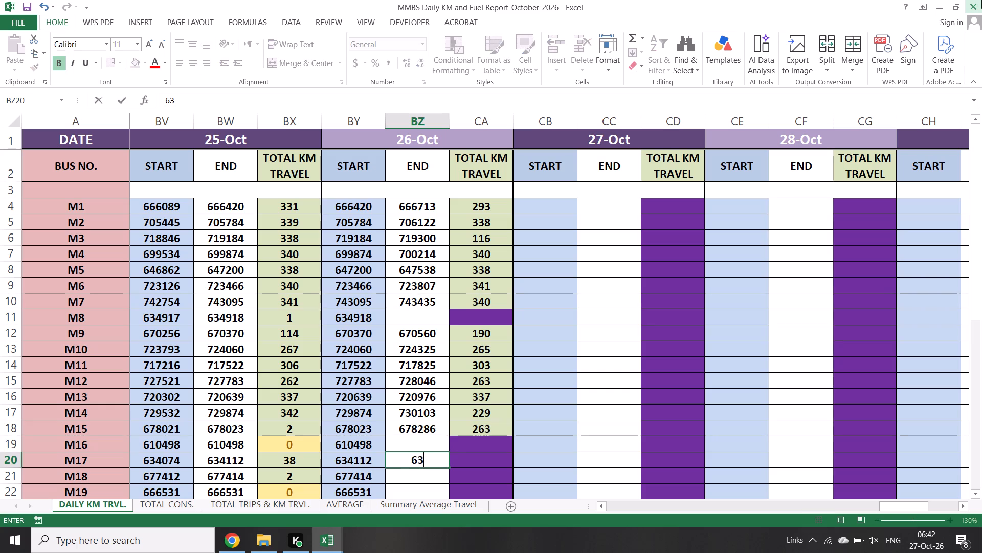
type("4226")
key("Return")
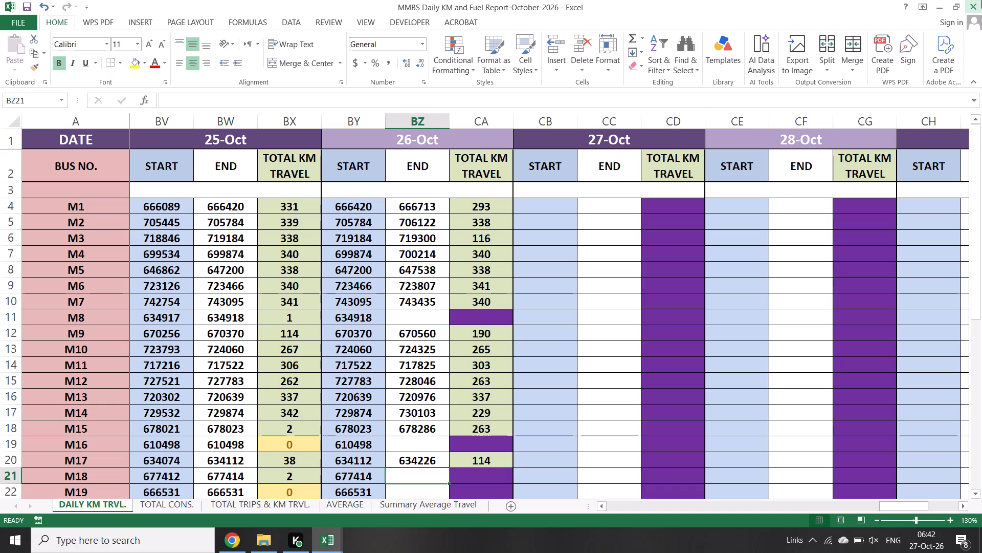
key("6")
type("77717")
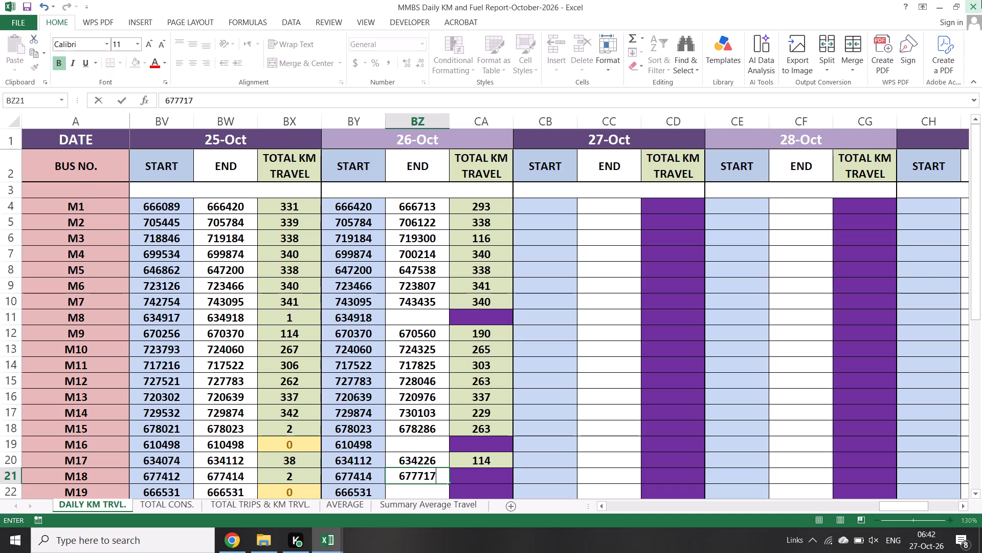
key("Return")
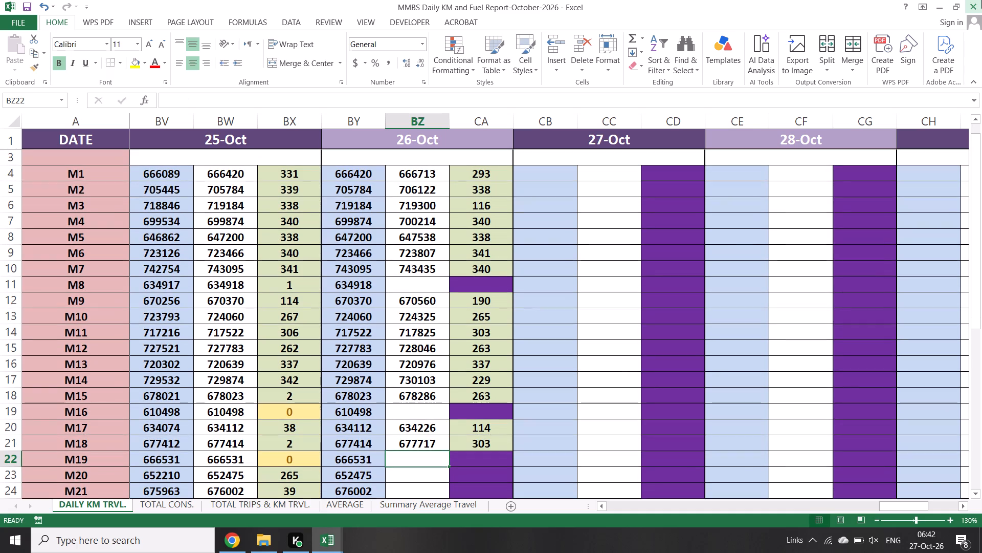
Enter the 26-Oct END readings 652740 for M20 and 723459 for M22, leaving the M19 and M21 cells blank.
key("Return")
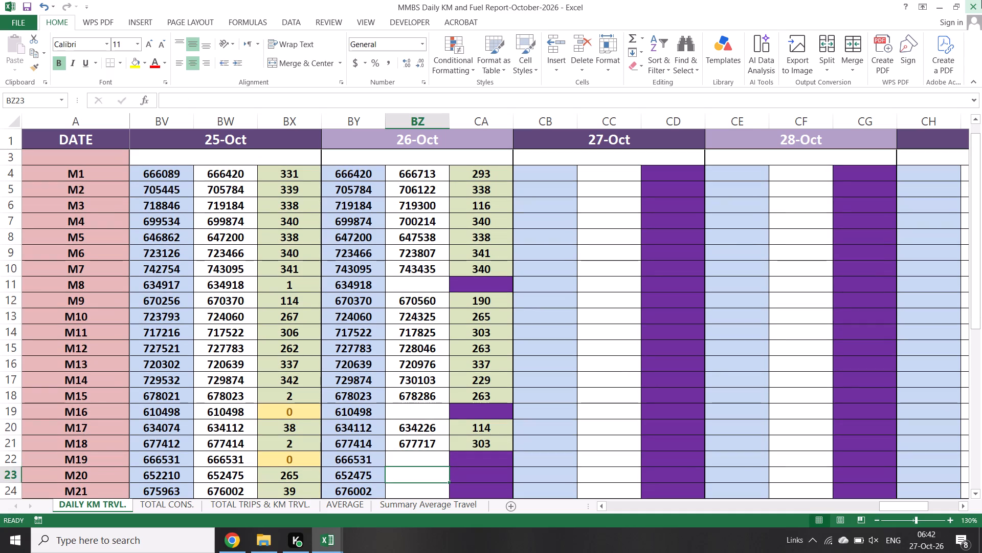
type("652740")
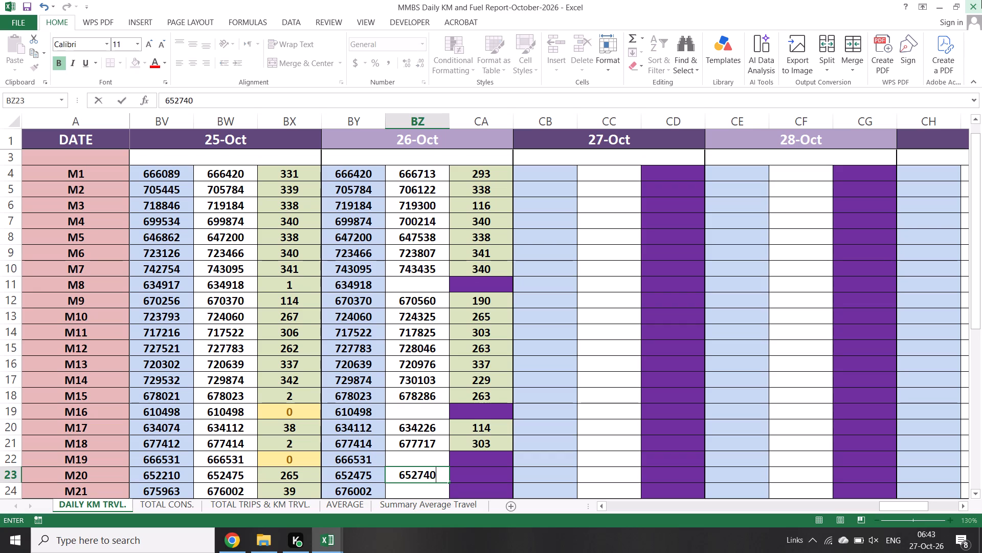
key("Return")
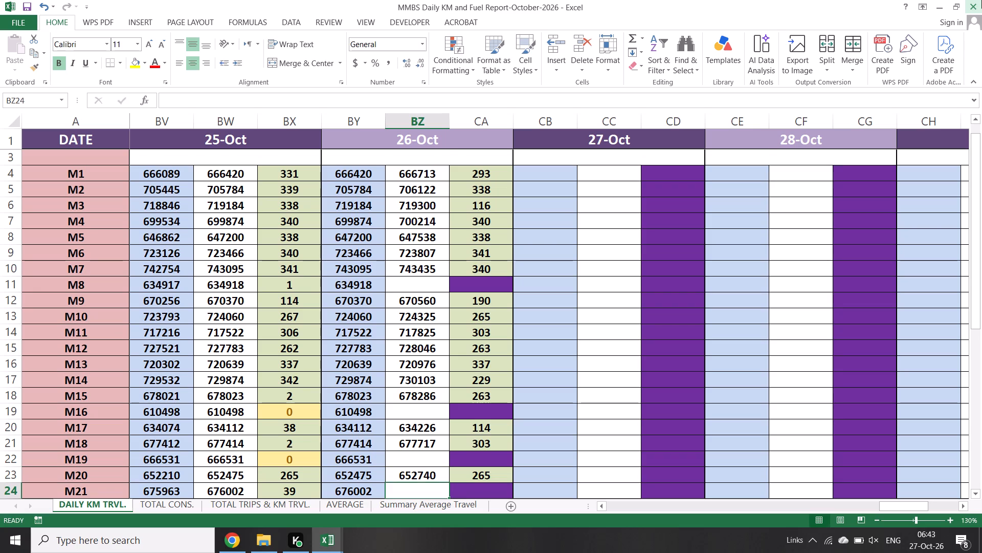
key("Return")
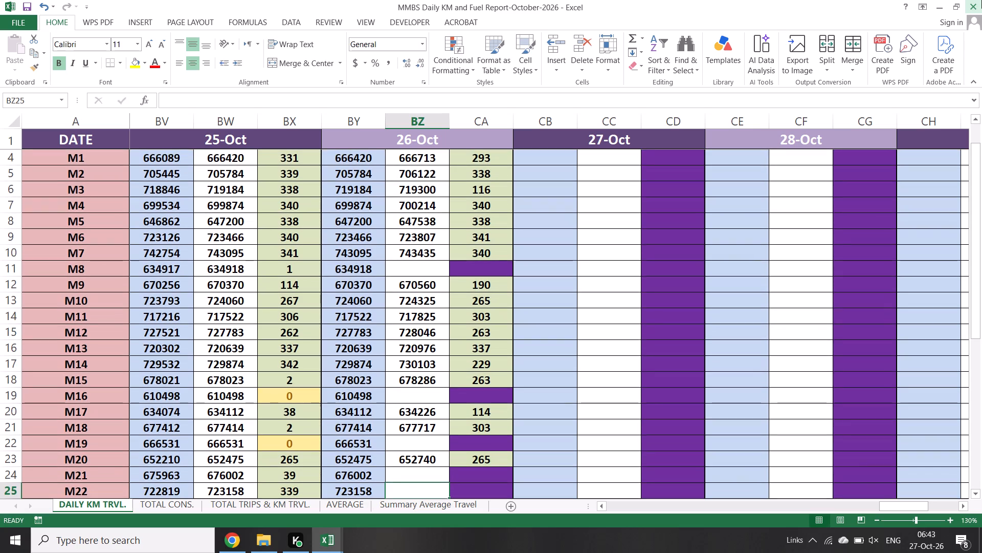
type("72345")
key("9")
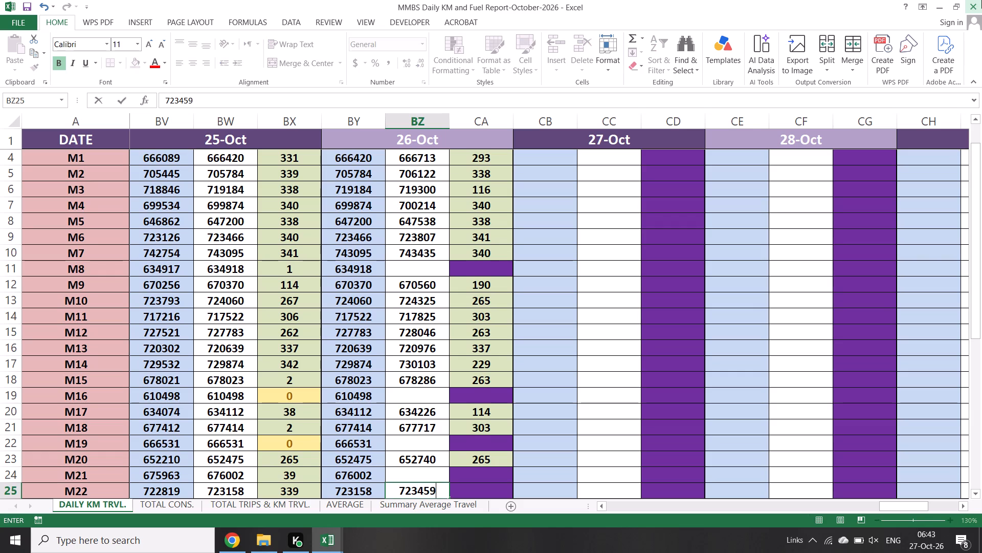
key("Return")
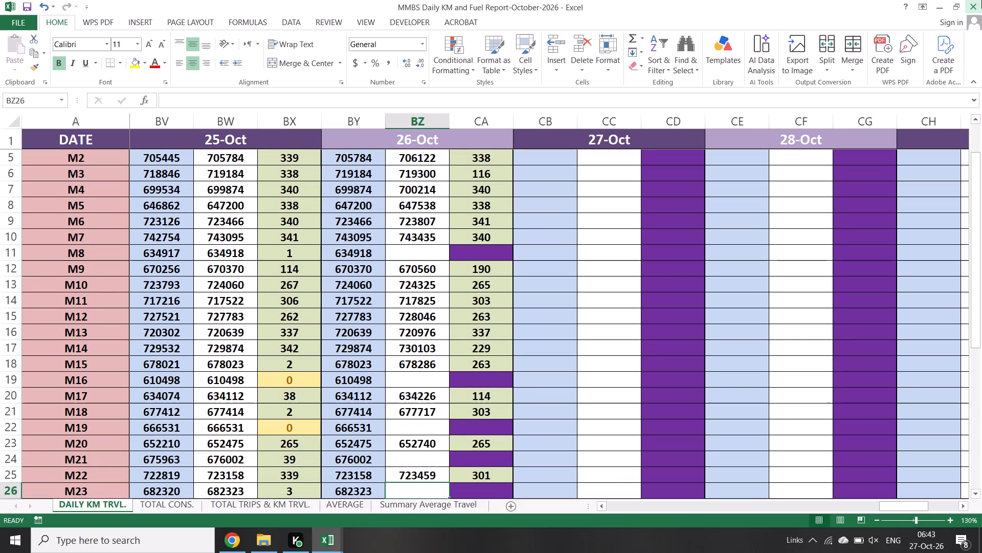
Enter the 26-Oct END readings 682514 for M23 and 440333 for M24.
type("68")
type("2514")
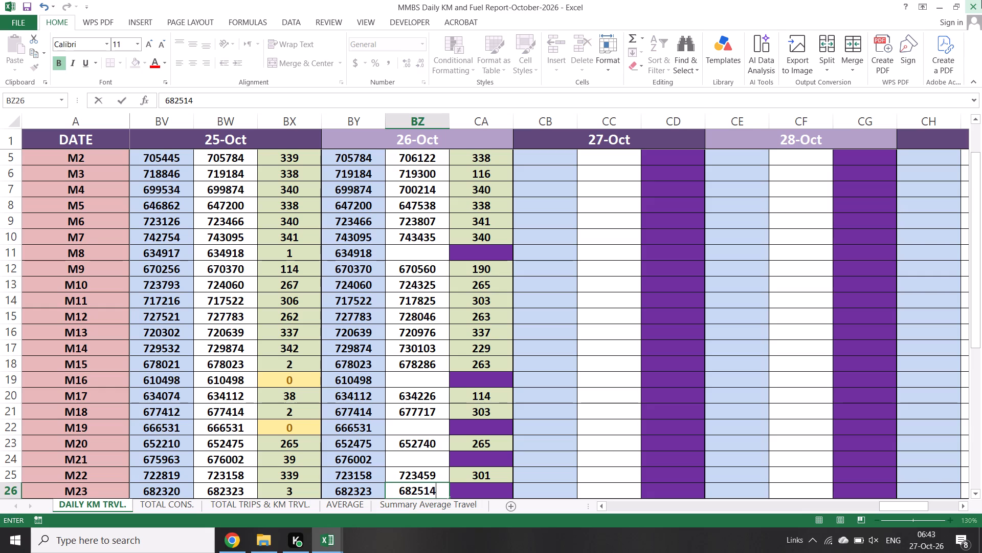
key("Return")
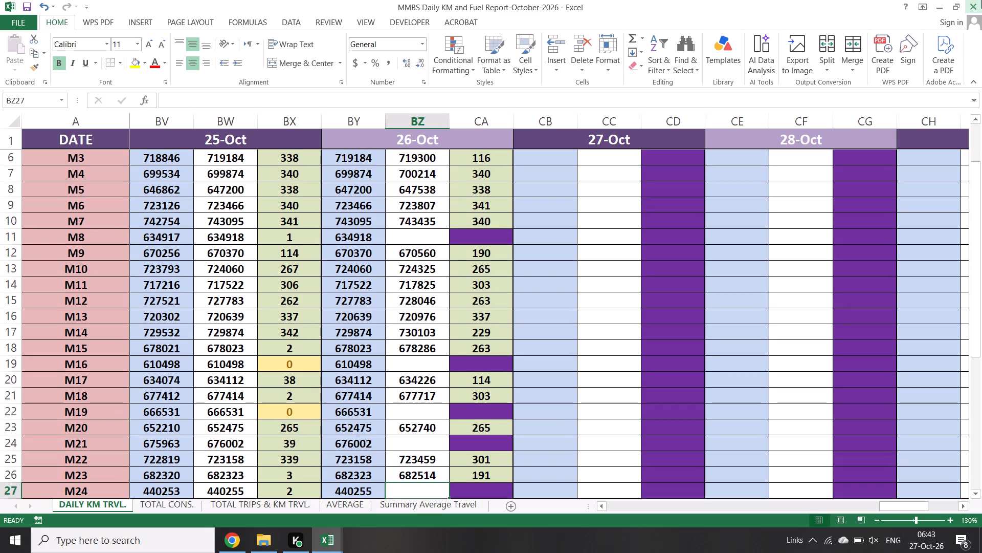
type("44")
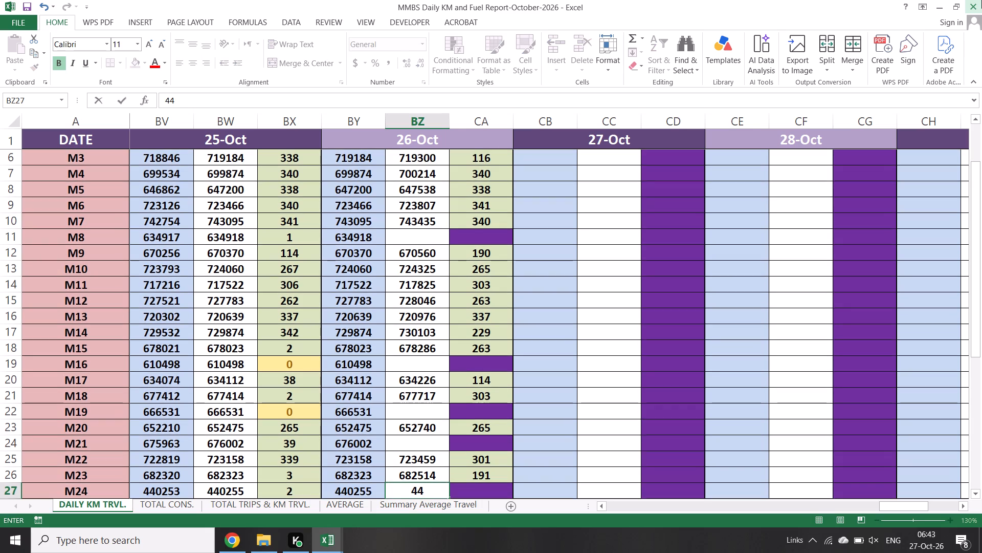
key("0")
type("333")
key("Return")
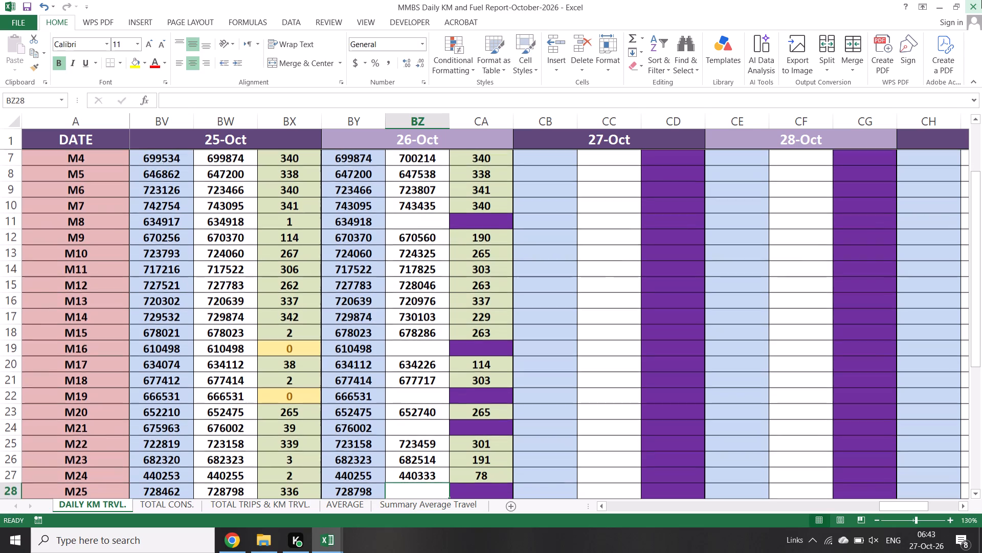
Enter 729134 as the 26-Oct END reading for bus M25.
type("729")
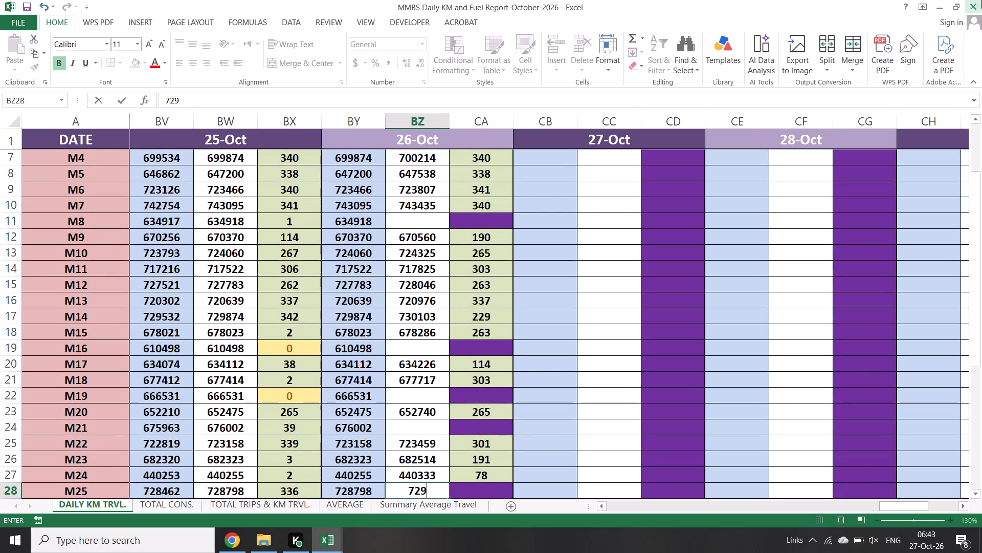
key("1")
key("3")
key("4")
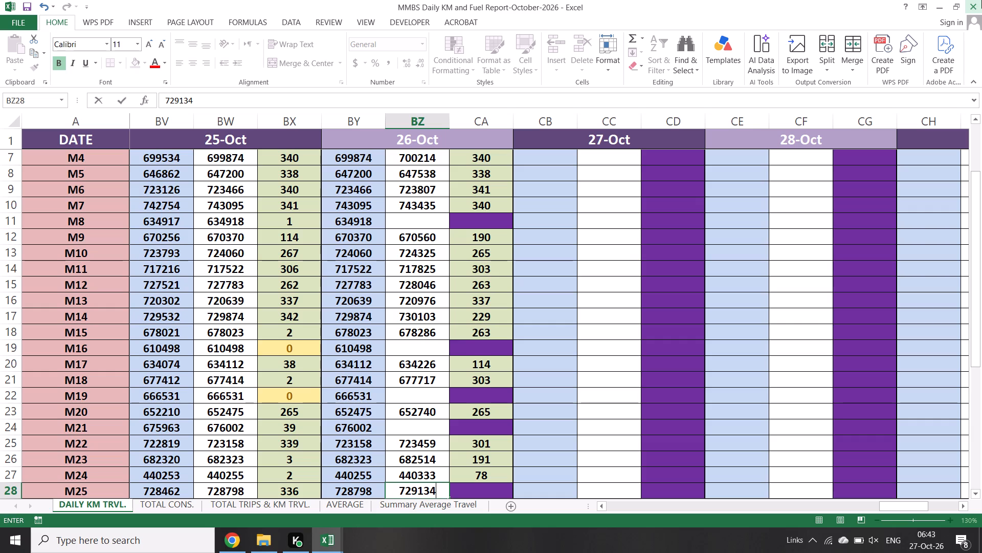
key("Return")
Skip M26 and M27, leaving their 26-Oct END cells blank, and enter 668882 as the END reading for M28.
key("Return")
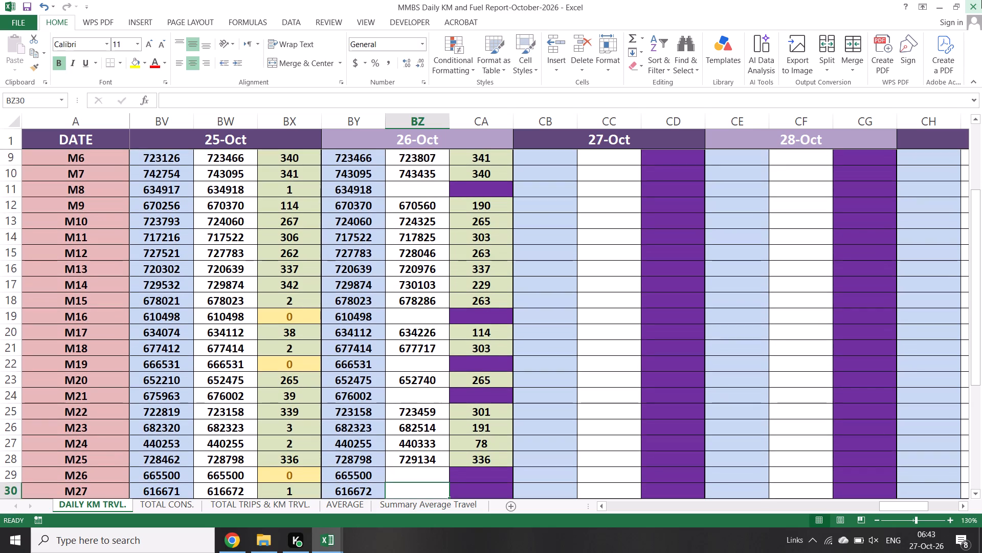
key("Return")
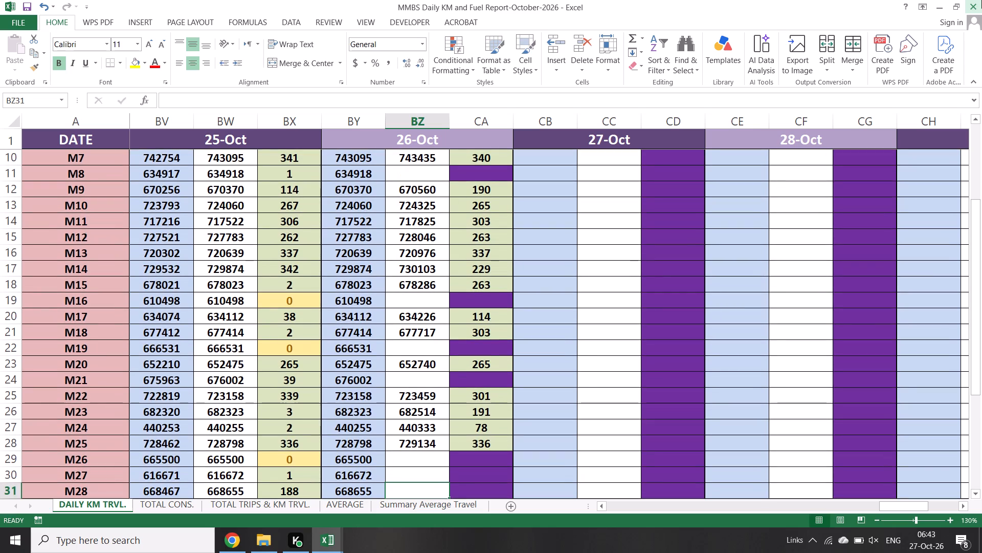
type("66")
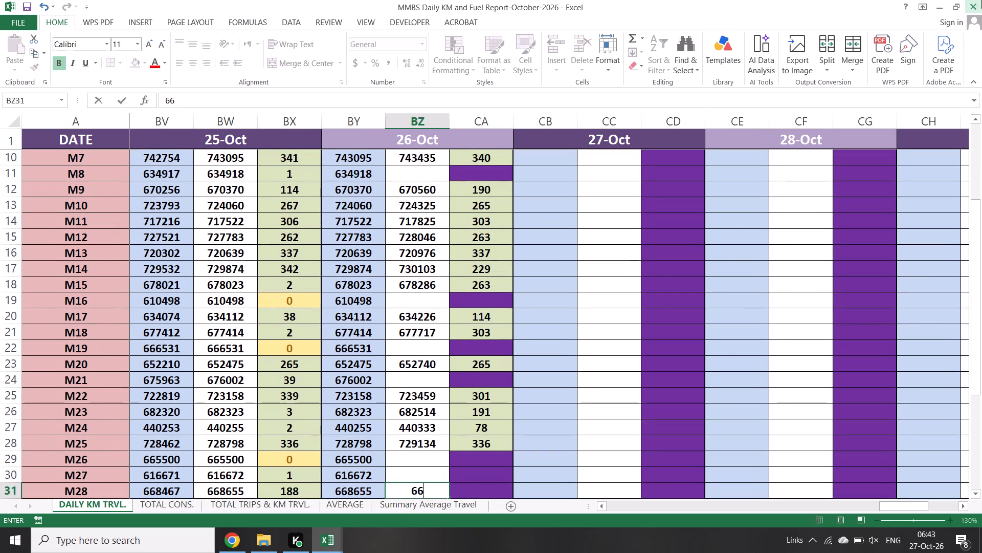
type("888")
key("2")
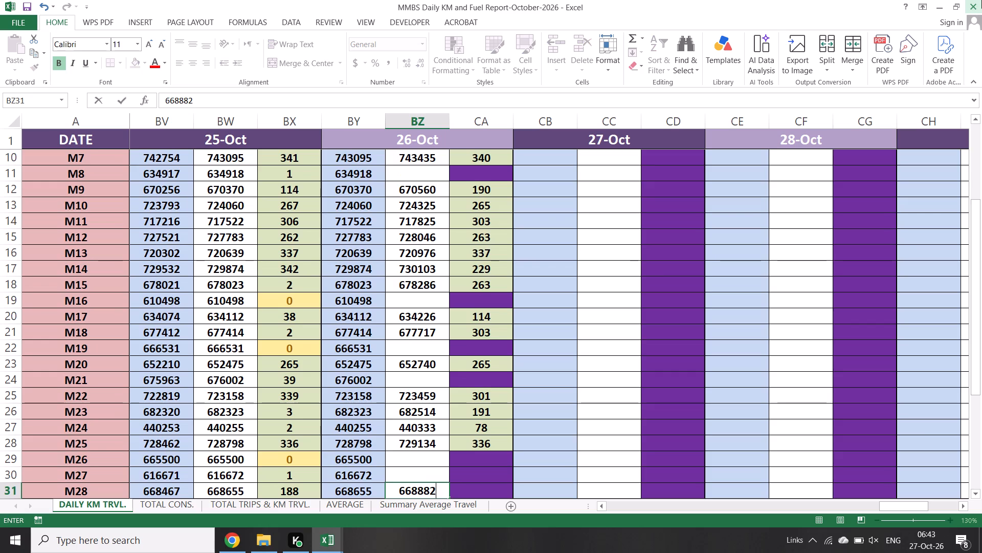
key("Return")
Skip M29, M30 and M31, leaving their 26-Oct END cells blank, and enter 478836 as the END reading for M32.
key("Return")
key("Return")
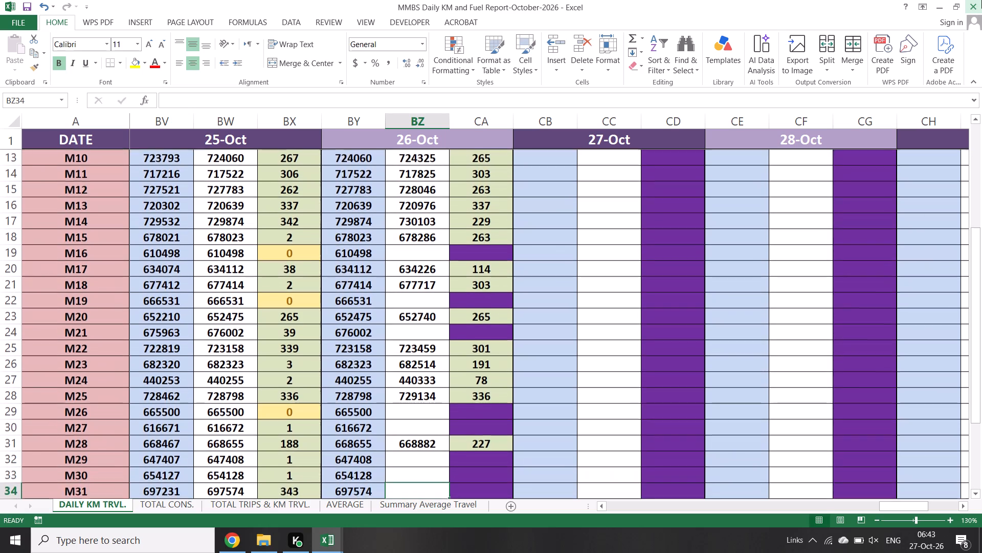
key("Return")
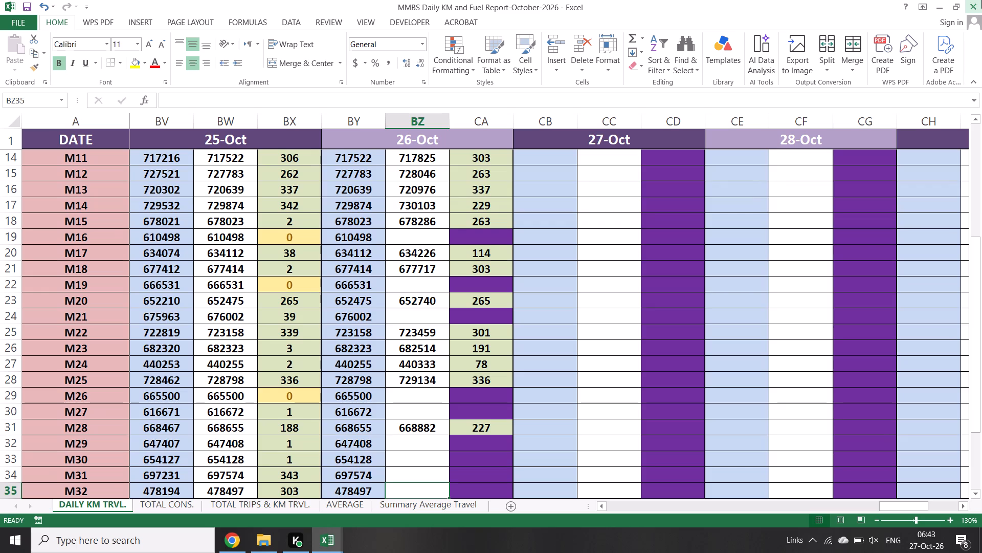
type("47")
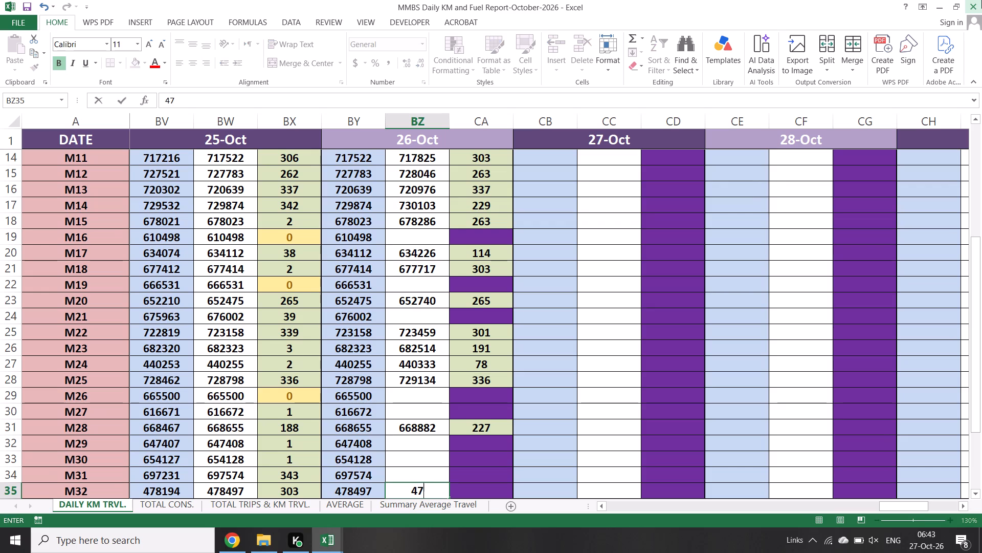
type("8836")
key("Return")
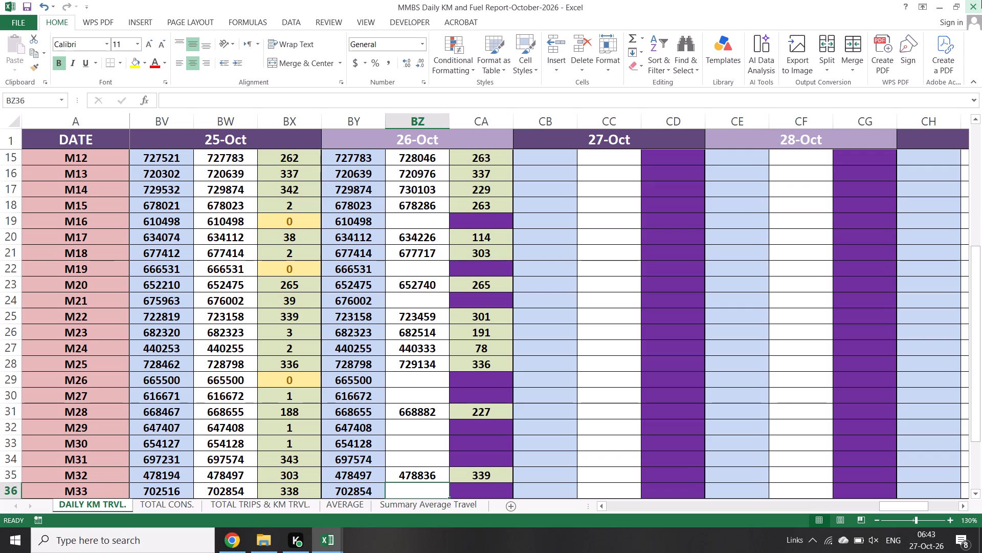
Enter 703046 as the 26-Oct END reading for bus M33.
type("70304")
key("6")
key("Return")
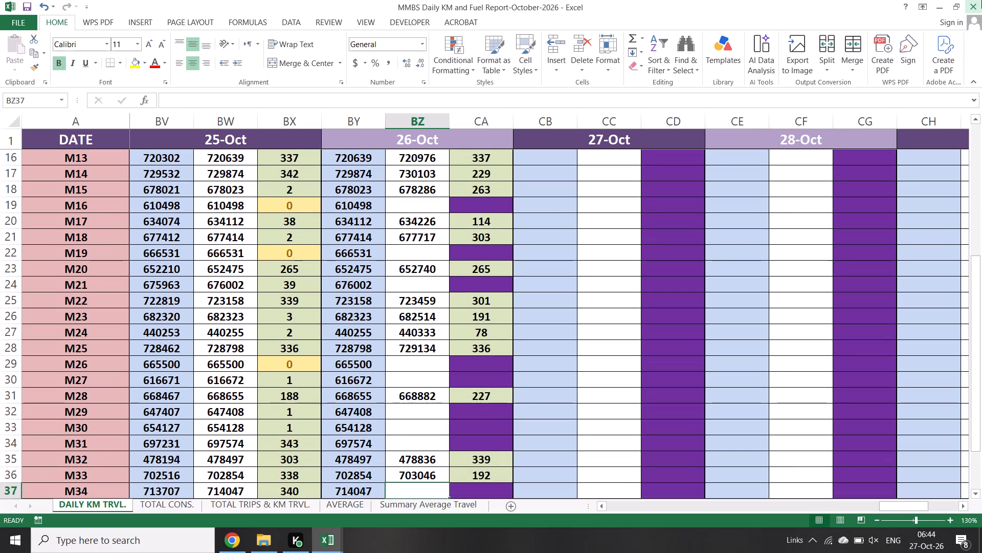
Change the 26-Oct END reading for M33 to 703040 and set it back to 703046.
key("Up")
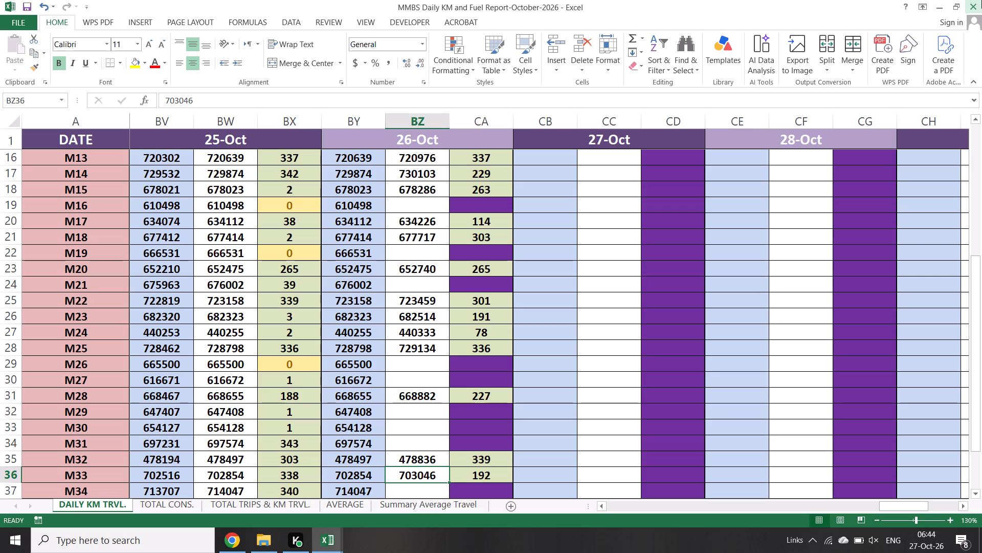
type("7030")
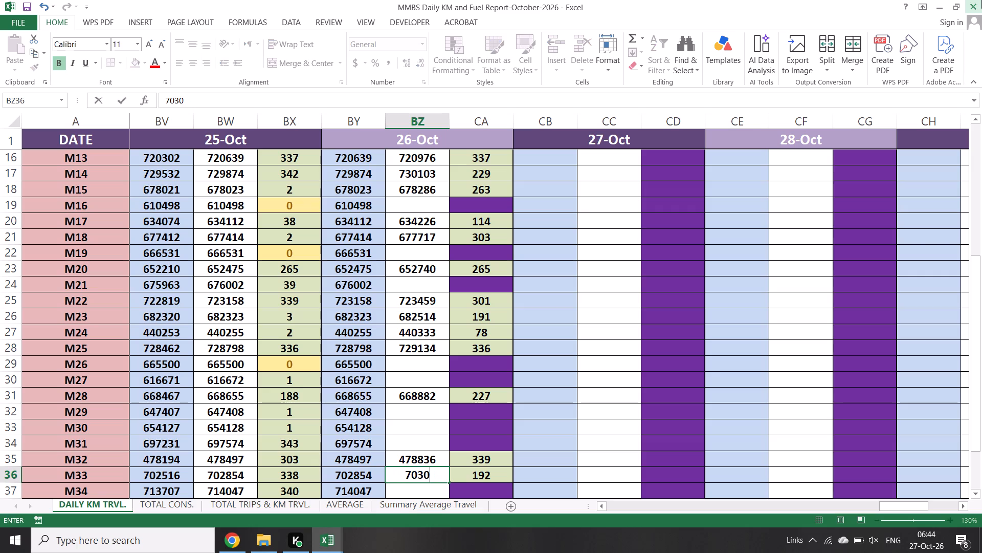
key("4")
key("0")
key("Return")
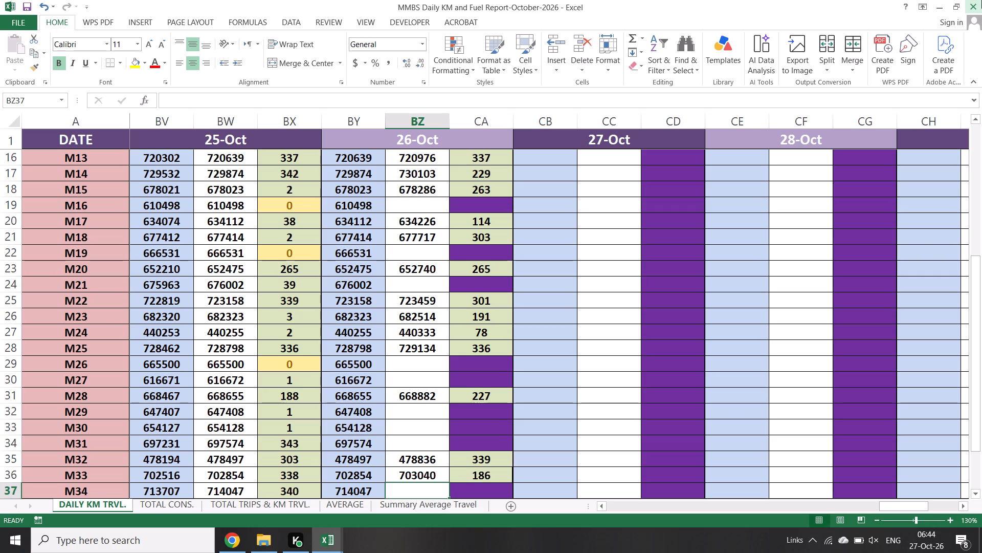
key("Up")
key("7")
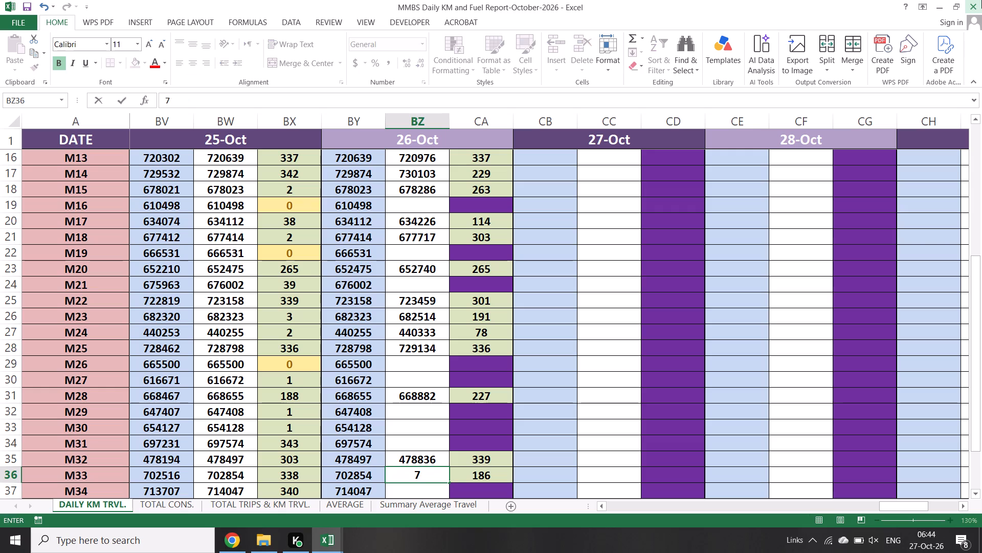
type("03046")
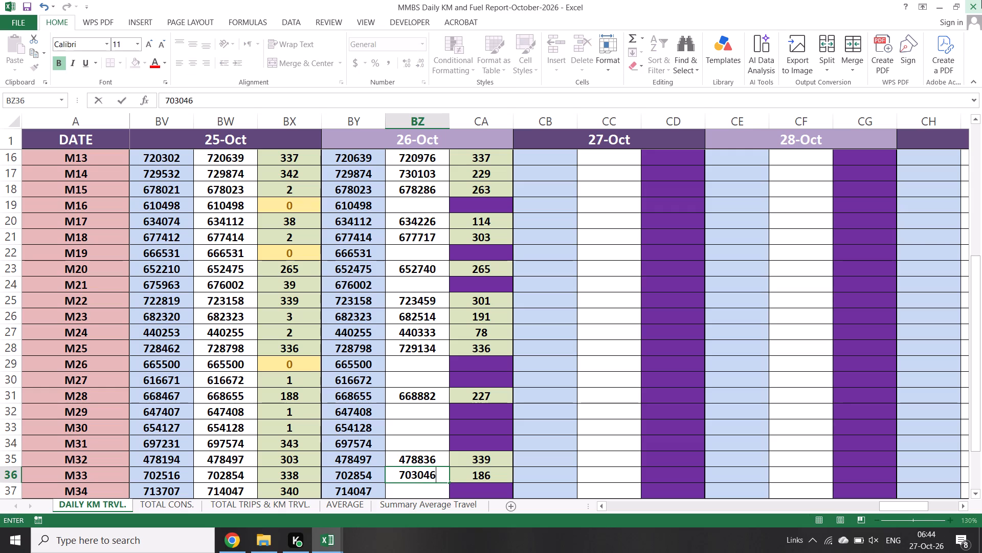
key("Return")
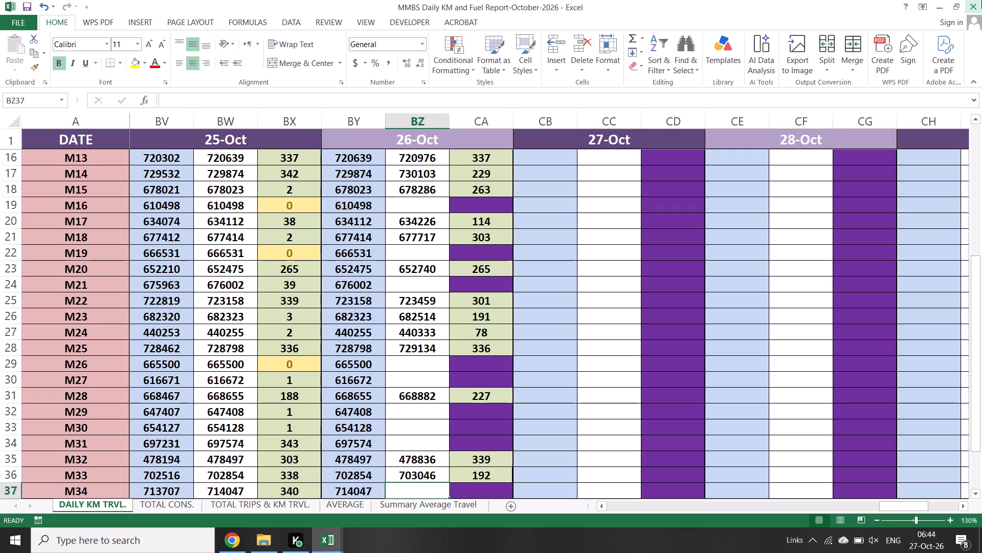
Enter the 26-Oct END readings 714238 for M34 and 670242 for M35.
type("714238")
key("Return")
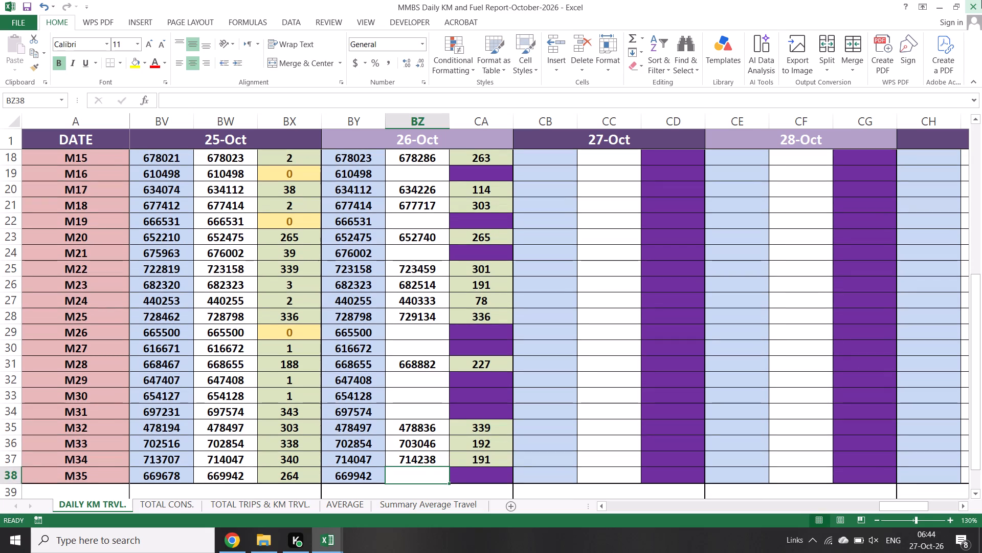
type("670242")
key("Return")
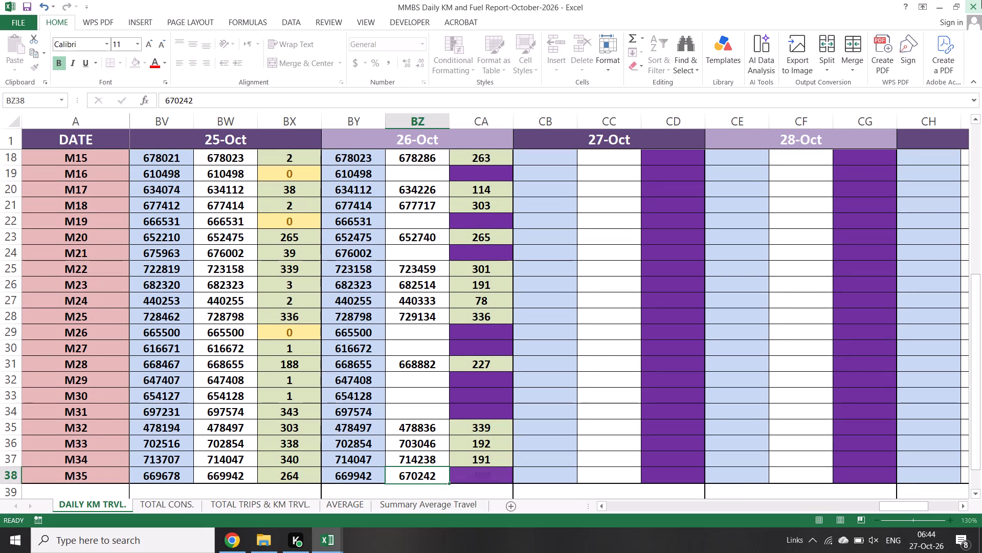
Fill the blank 26-Oct END cell for bus M8 with 635030.
scroll(934, 61, "up", 4)
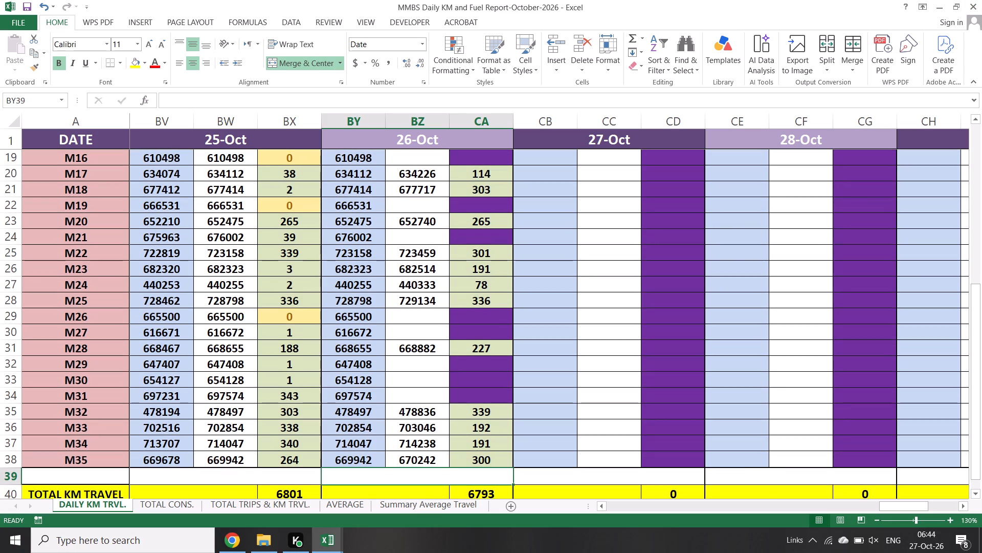
scroll(567, 282, "up", 11)
left_click(414, 302)
left_click(412, 311)
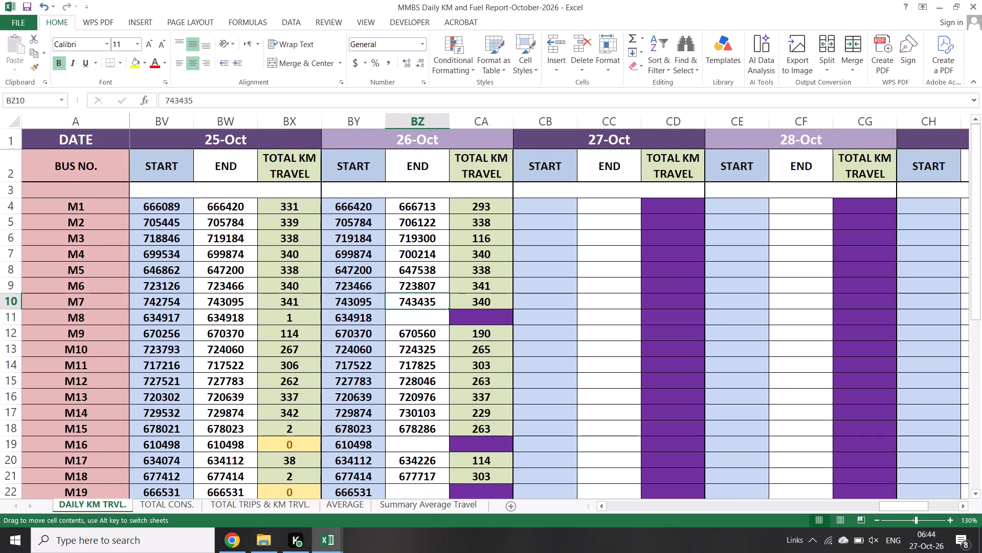
left_click(414, 315)
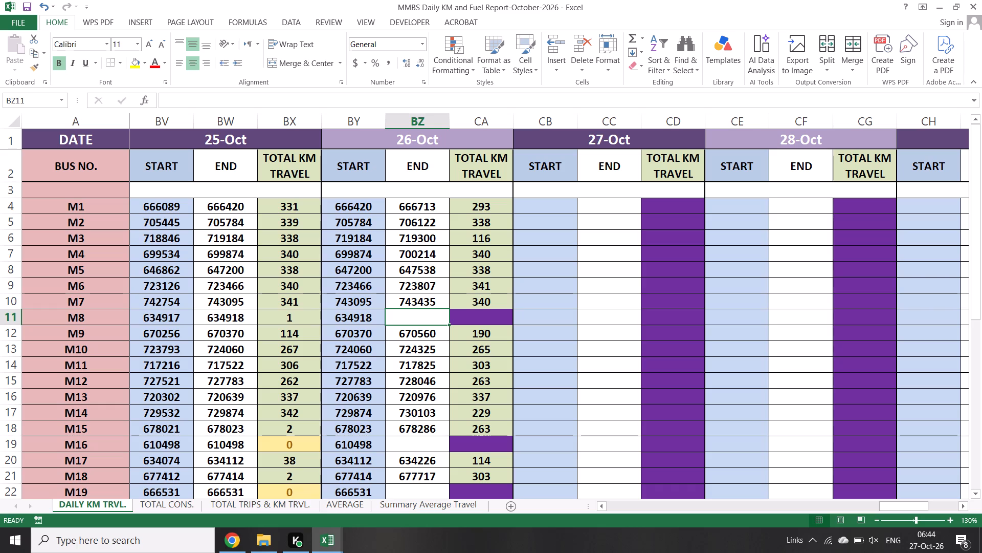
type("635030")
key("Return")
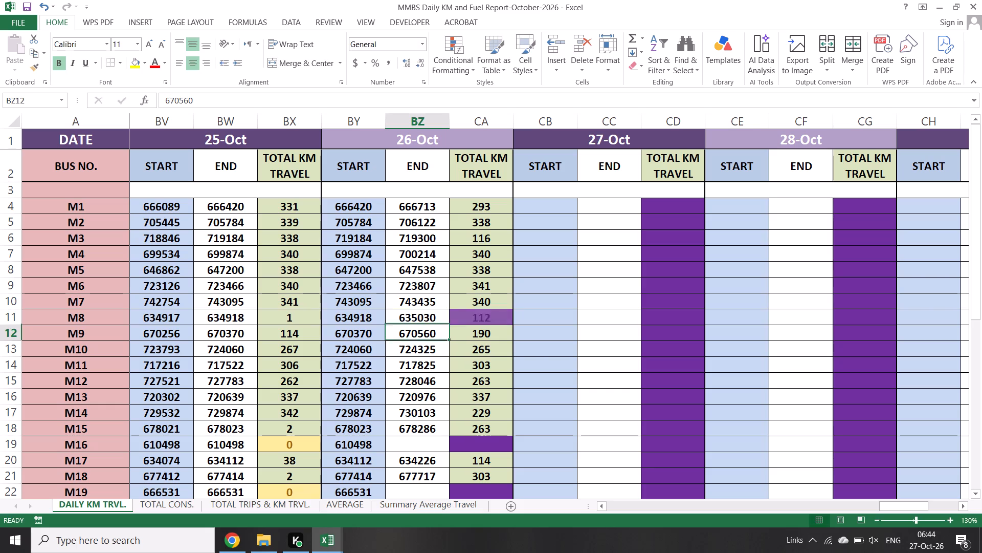
Fill the blank 26-Oct END cell for bus M16 with 610499.
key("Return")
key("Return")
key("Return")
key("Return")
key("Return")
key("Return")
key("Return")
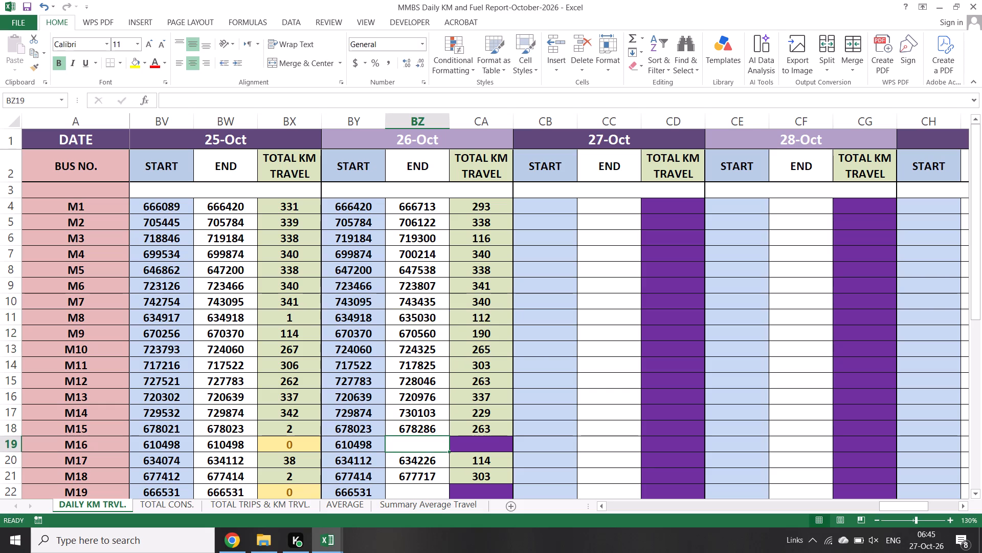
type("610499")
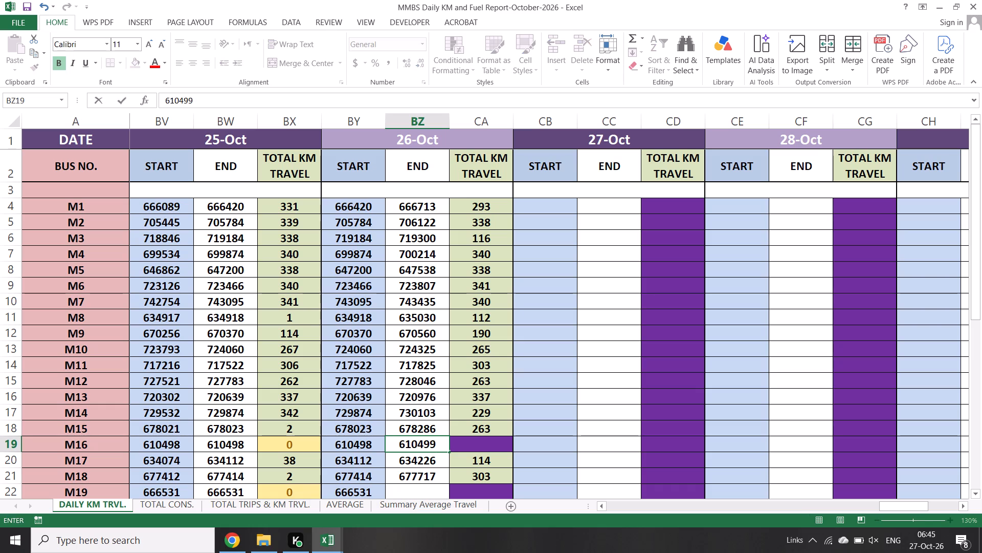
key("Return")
Fill the blank 26-Oct END cells with 666569 for M19 and 676190 for M21.
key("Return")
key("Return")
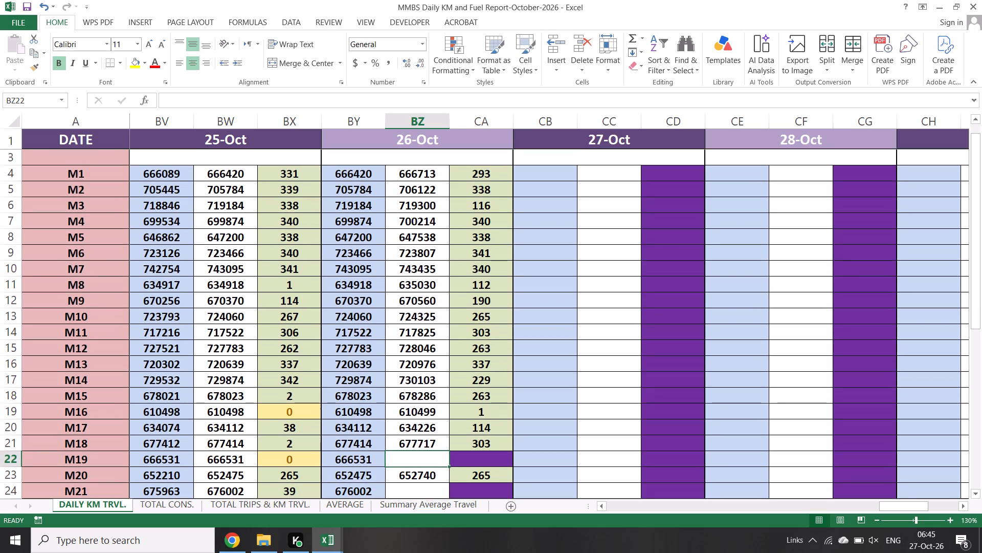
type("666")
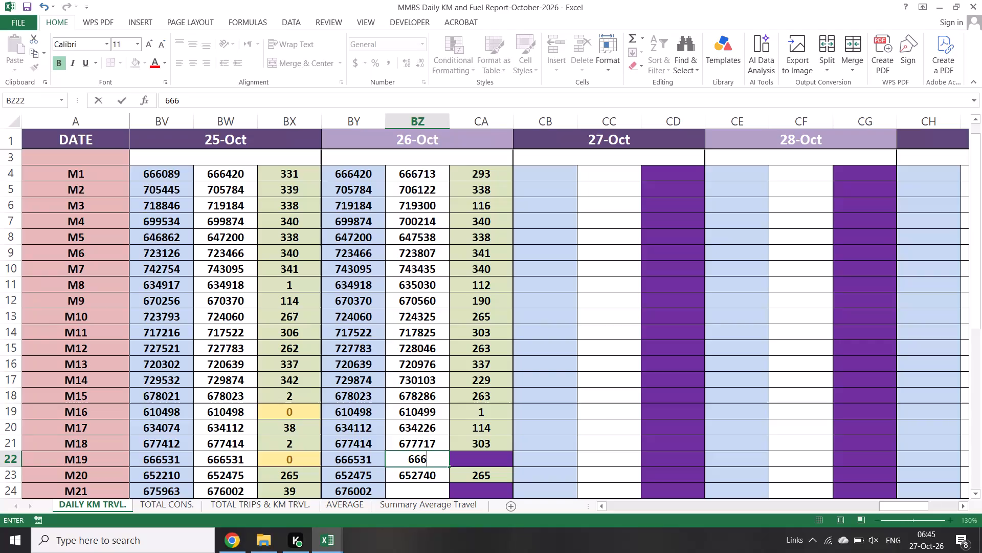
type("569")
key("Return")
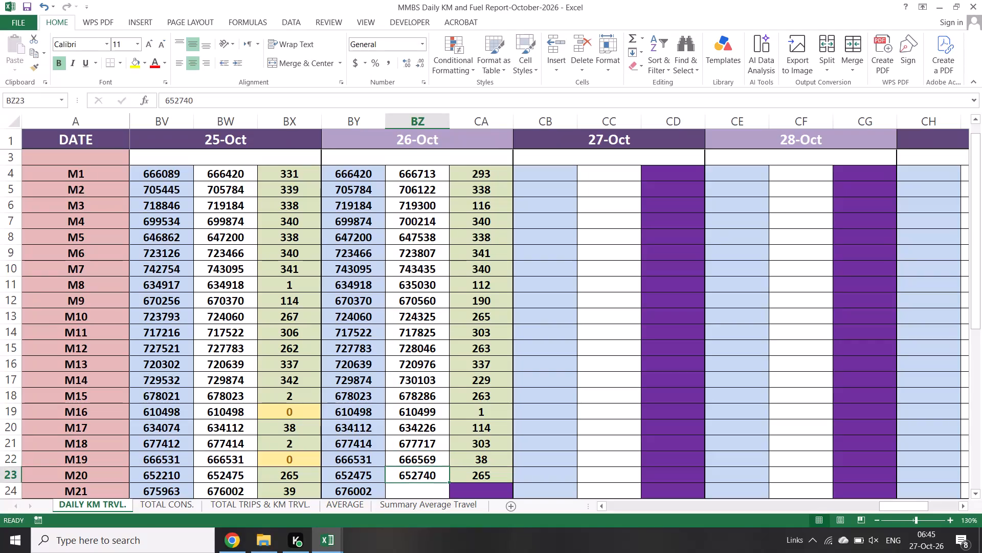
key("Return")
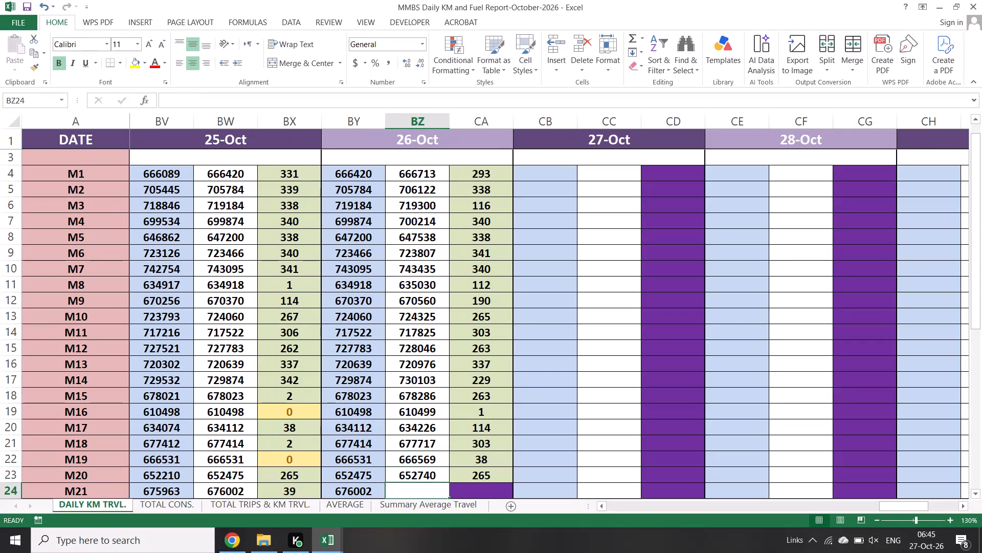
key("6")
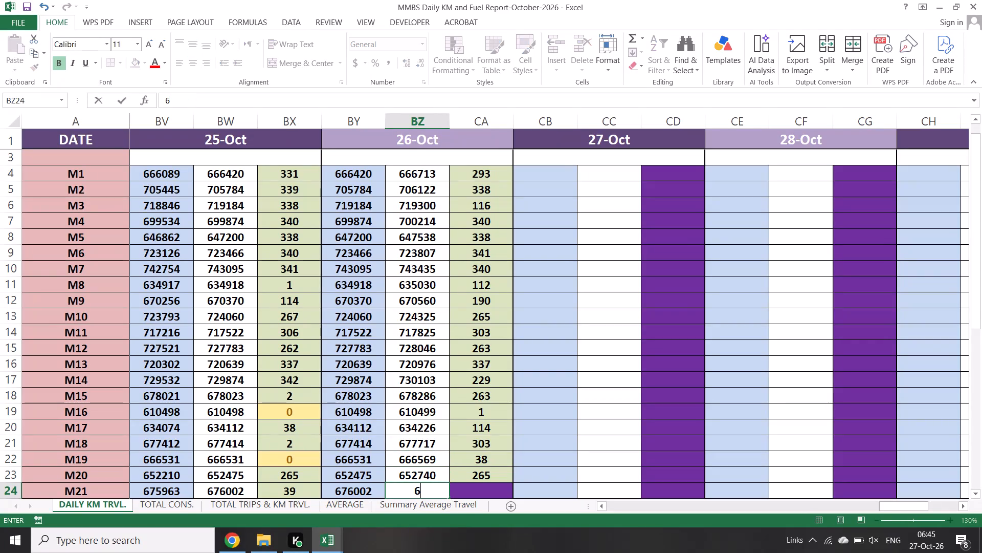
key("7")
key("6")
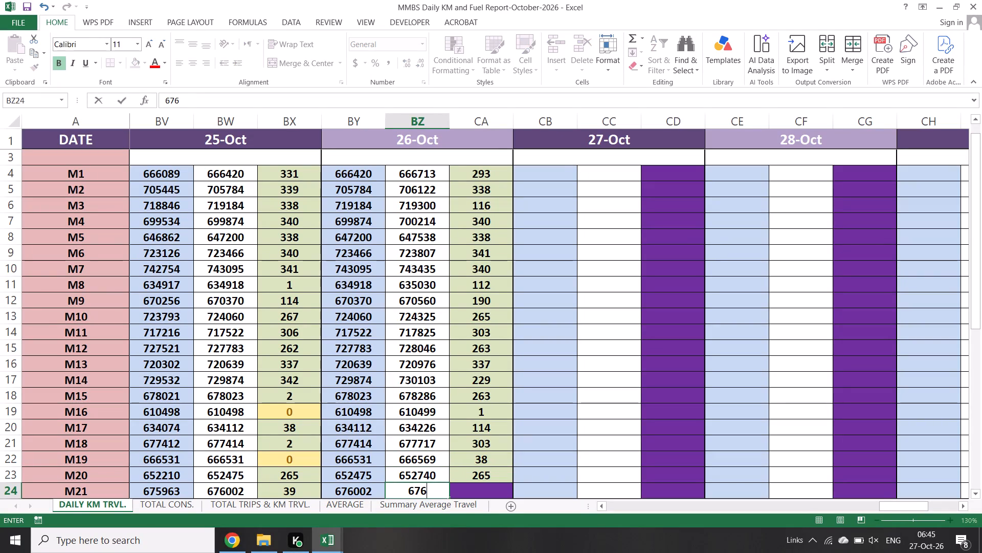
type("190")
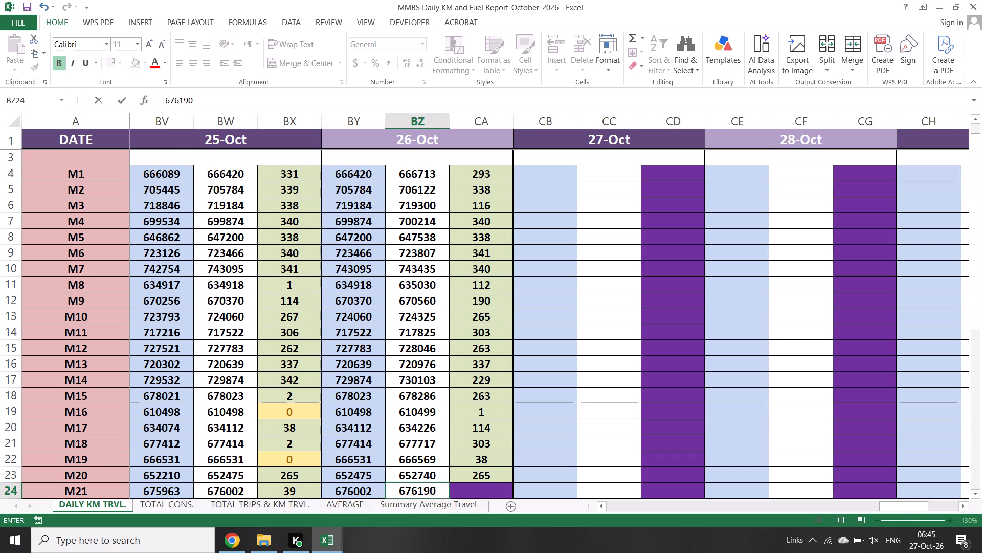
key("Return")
Fill the blank 26-Oct END cells with 665500 for M26 and 616674 for M27.
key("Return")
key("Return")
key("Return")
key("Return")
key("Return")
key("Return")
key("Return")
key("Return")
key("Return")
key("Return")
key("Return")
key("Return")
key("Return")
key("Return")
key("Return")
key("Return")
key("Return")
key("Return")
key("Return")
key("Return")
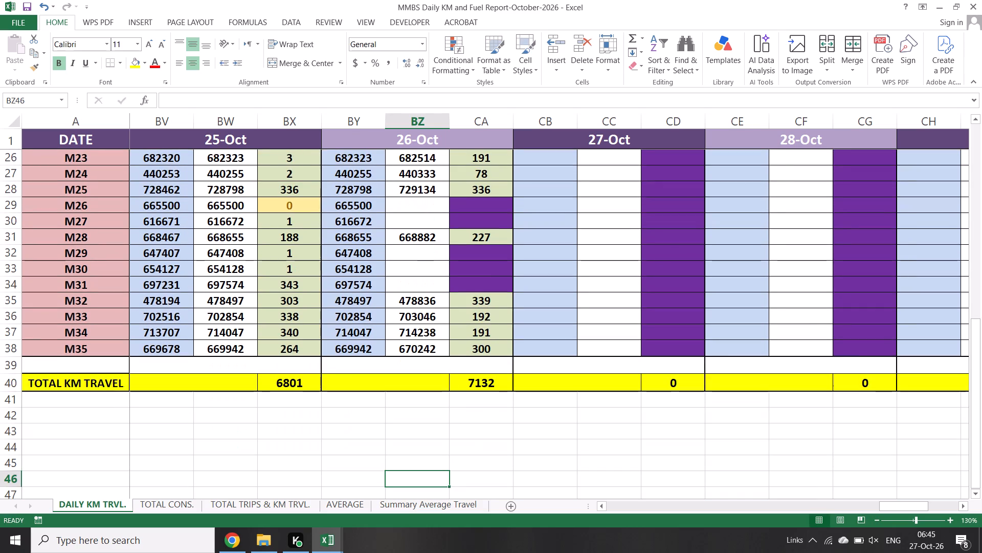
left_click(406, 202)
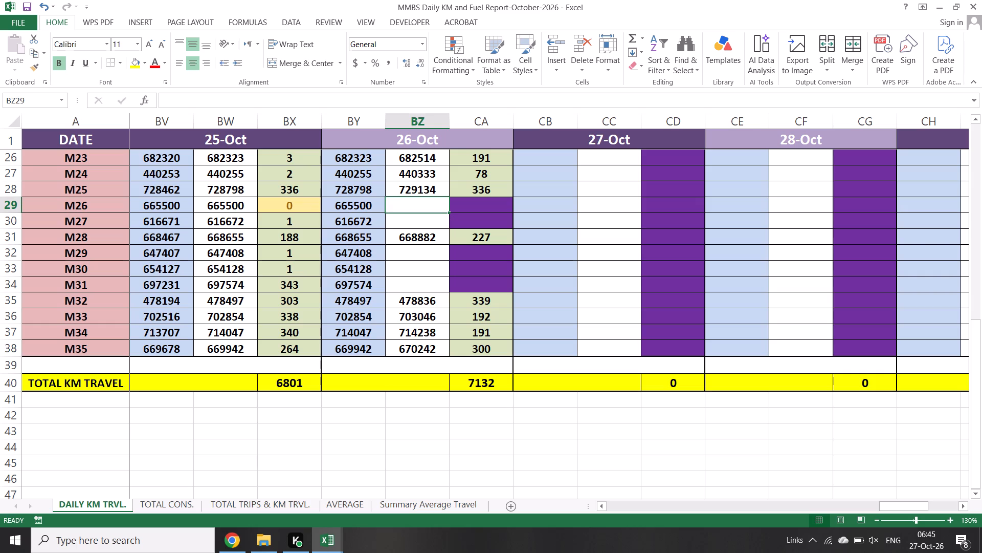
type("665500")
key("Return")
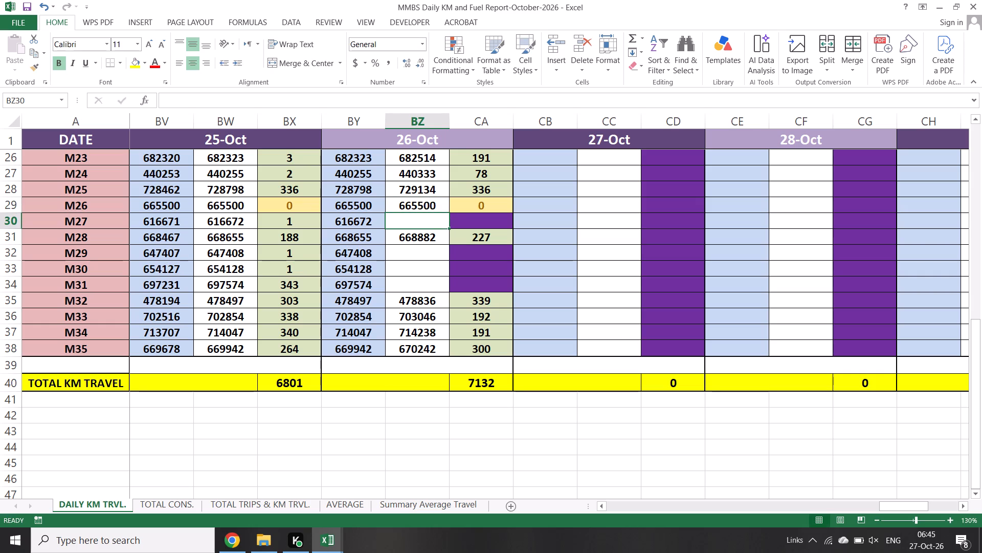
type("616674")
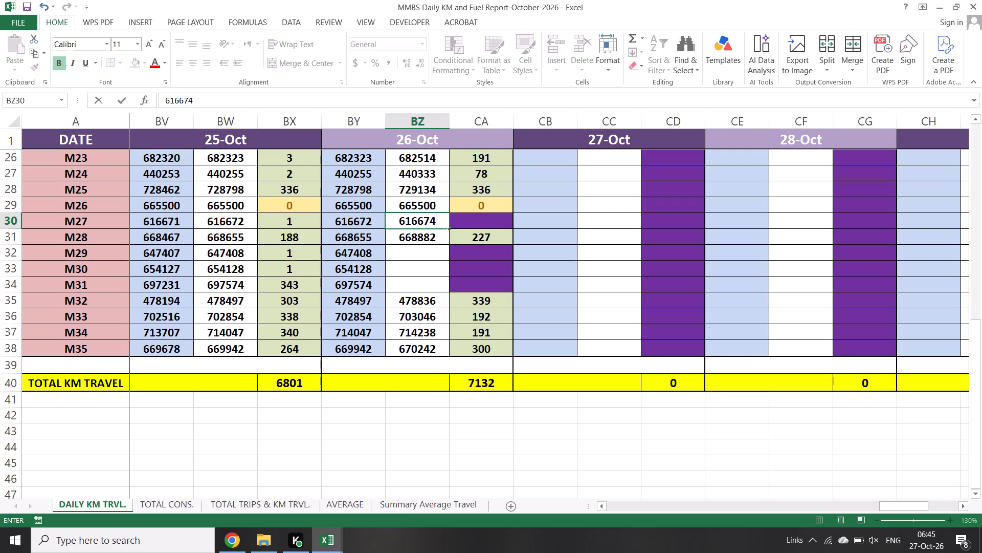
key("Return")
Fill the blank 26-Oct END cells with 647558 for M29, 654166 for M30 and 697915 for M31.
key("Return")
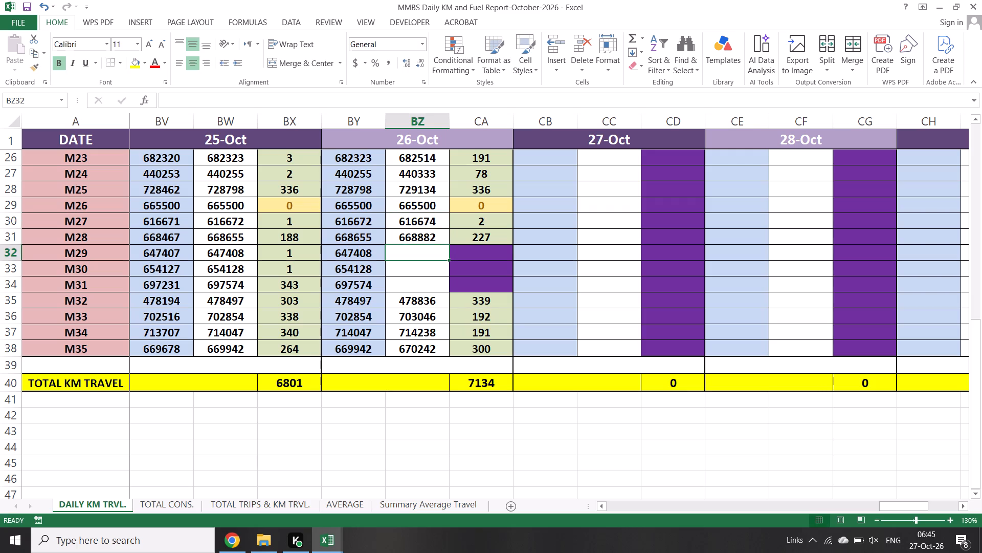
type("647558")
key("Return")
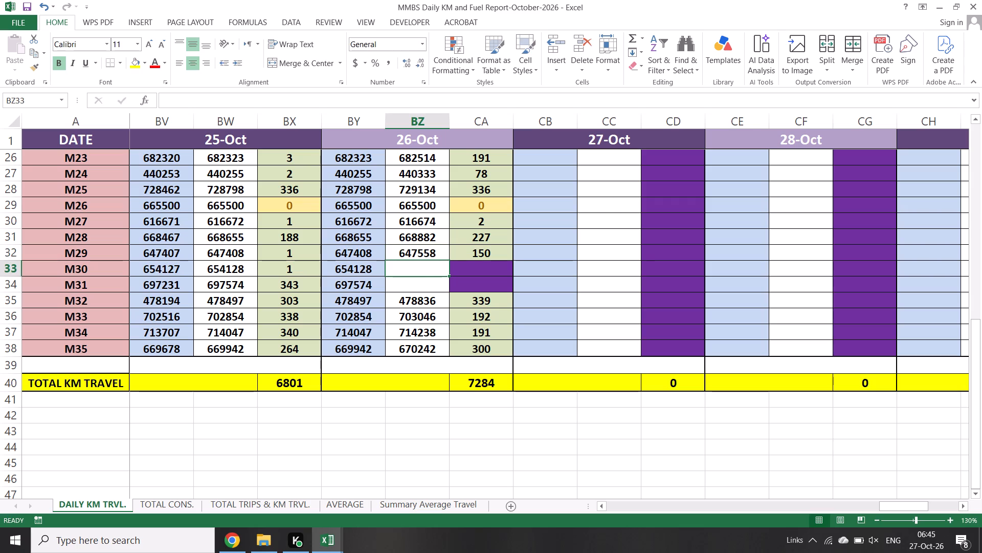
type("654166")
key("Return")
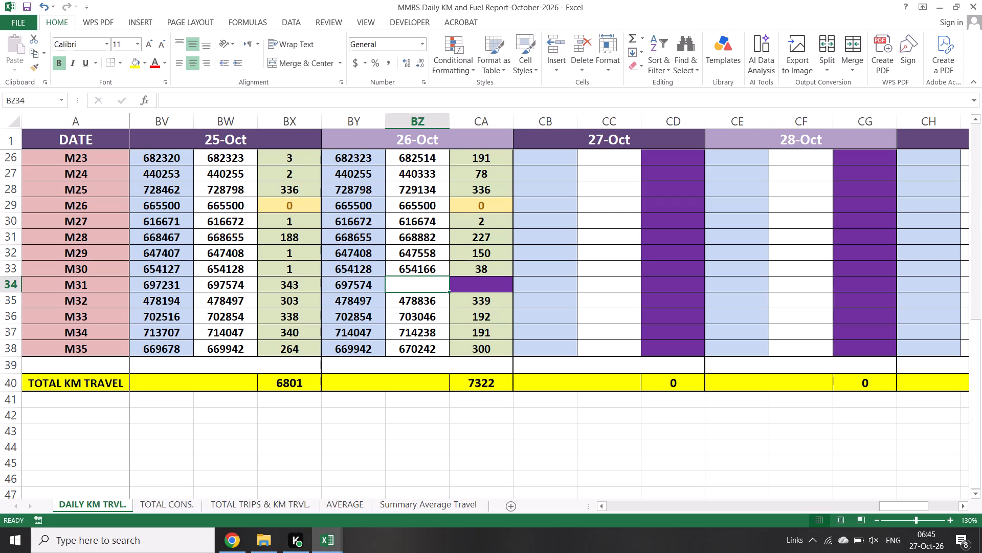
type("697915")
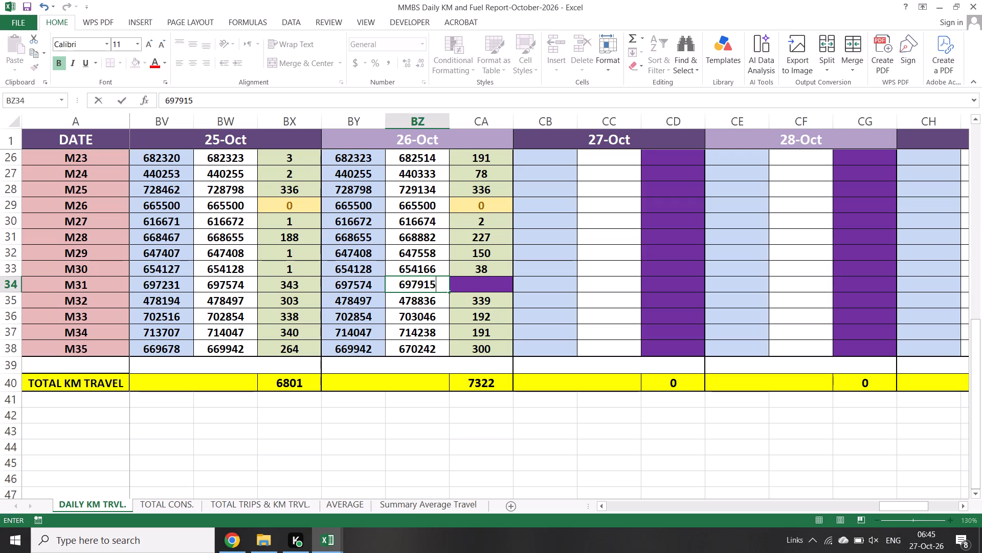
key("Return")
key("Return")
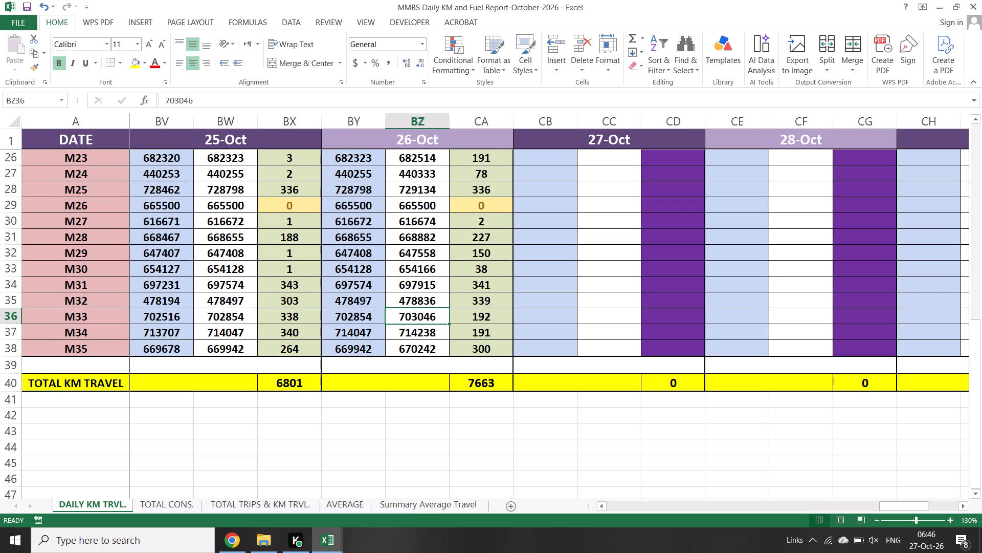
On the TOTAL CONS. sheet, enter the 26-Oct values 180 for M1, 172 for M2 and 61 for M3.
left_click(150, 511)
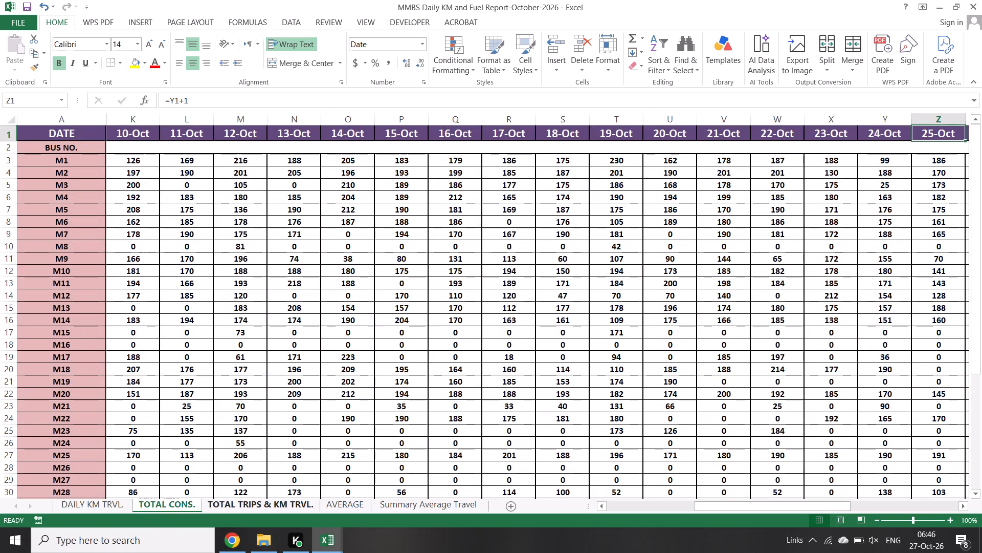
left_click(962, 505)
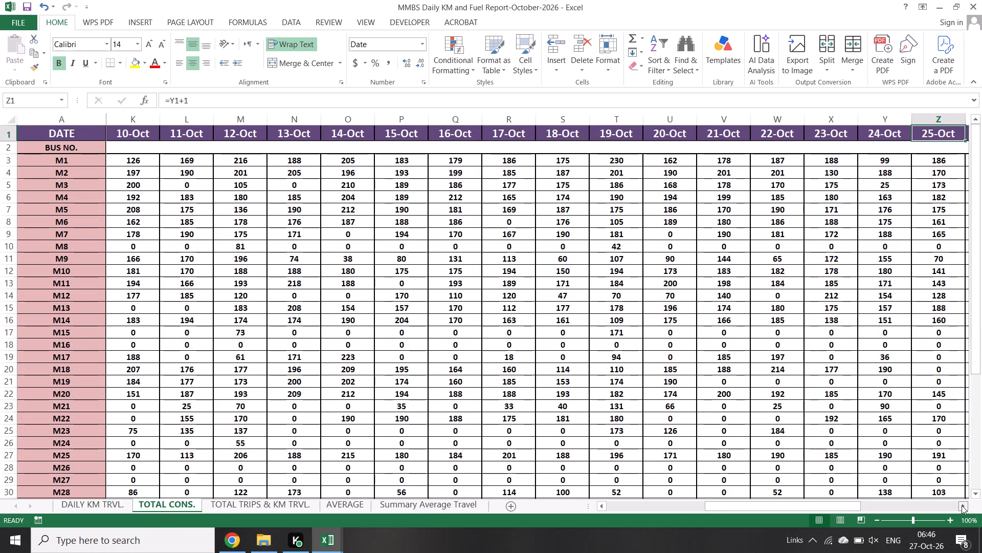
scroll(620, 242, "up", 6)
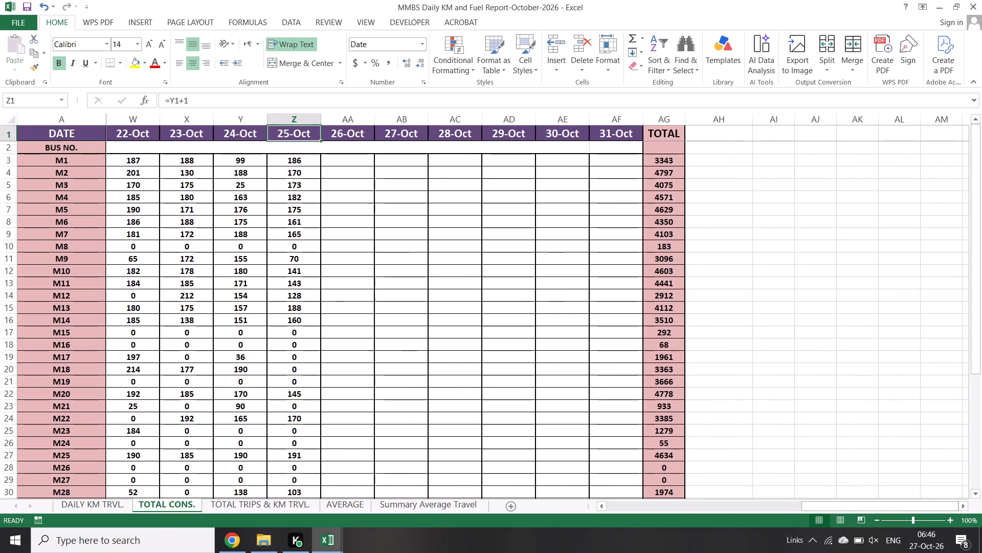
left_click(343, 163)
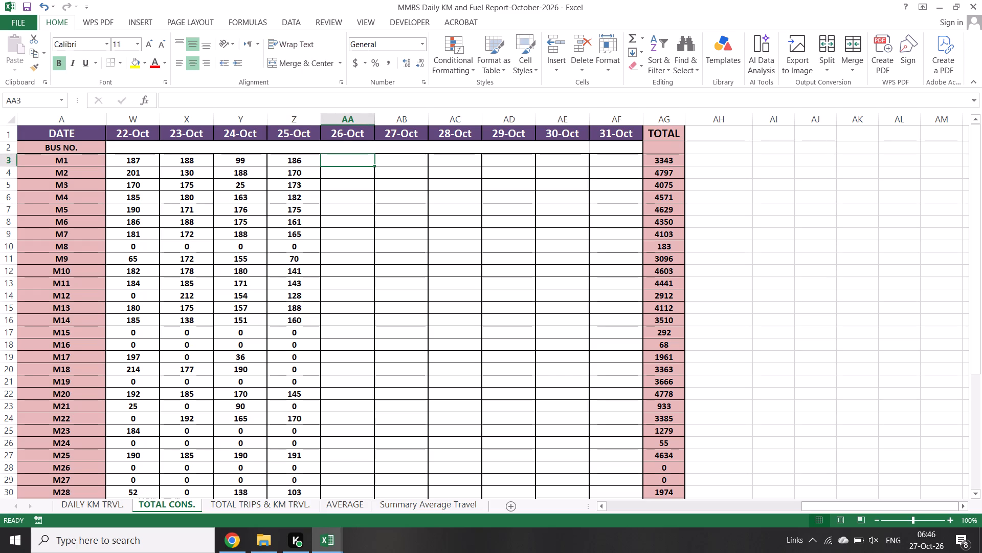
type("180")
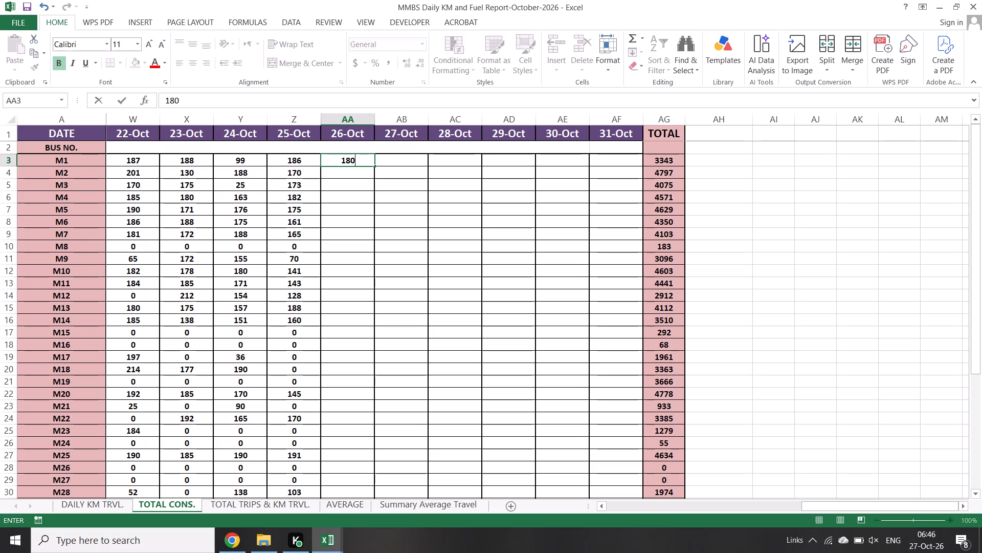
key("Return")
key("1")
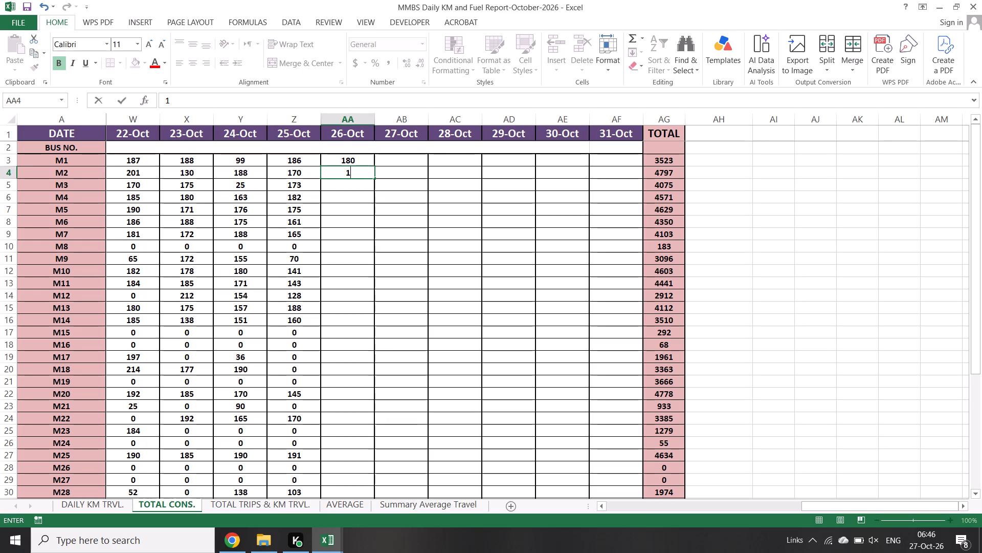
key("7")
key("2")
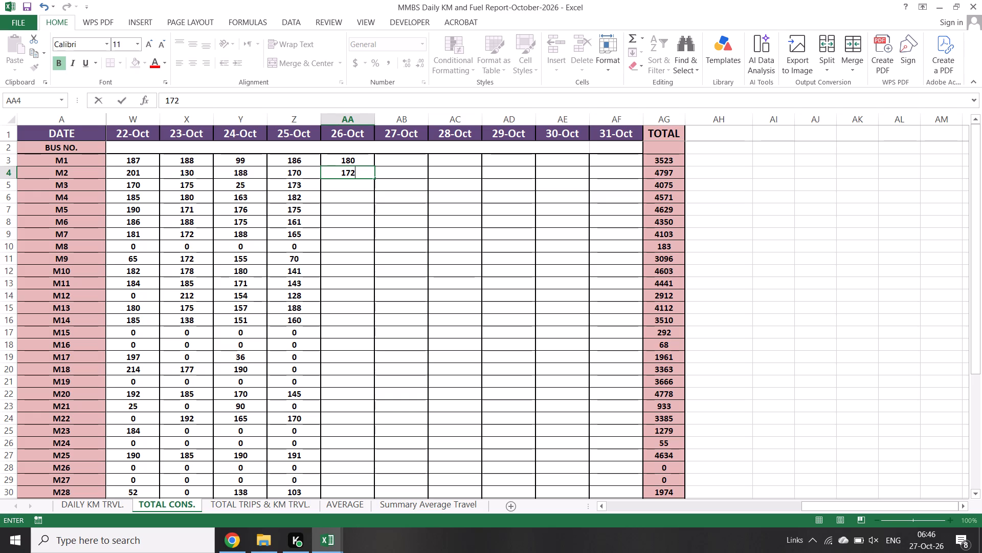
key("Return")
type("61")
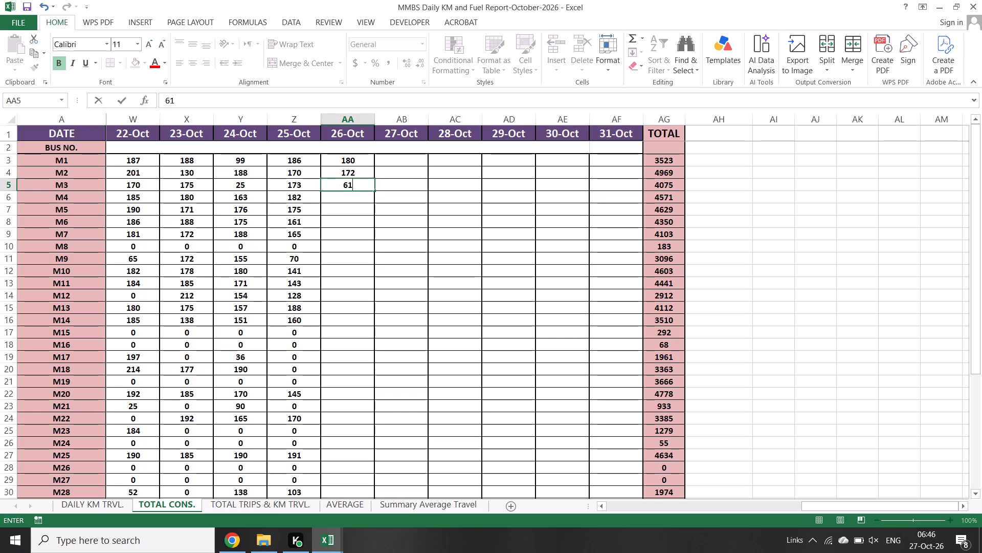
key("Return")
Enter the 26-Oct consumption values 163 for M4, 166 for M5, 185 for M6, 170 for M7 and 90 for M8.
type("163")
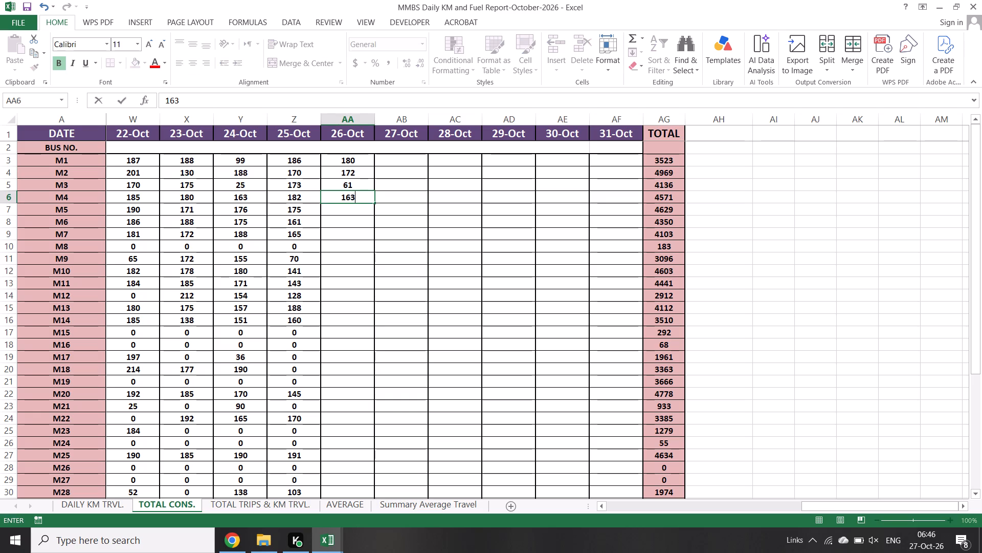
key("Return")
type("166")
key("Return")
type("185")
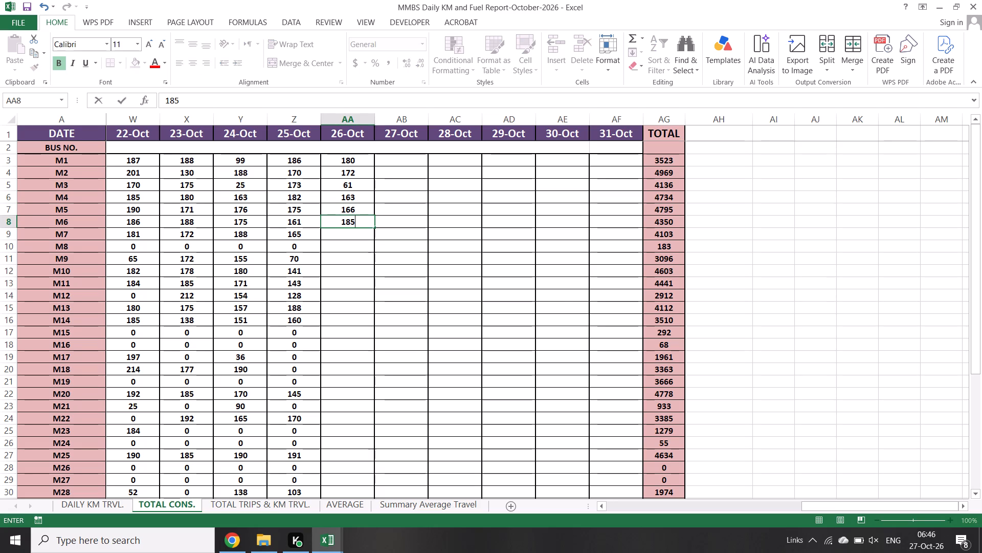
key("Return")
type("170")
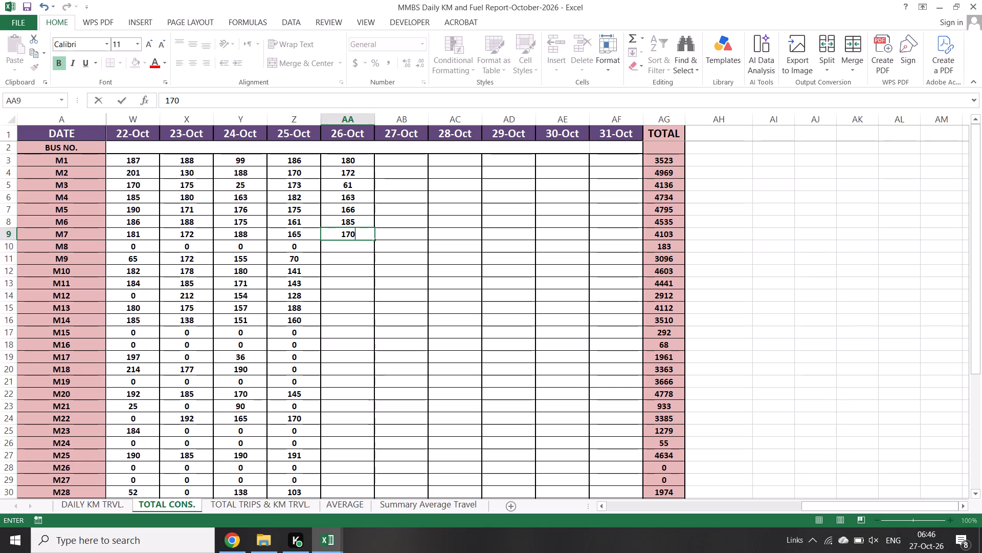
key("Return")
type("90")
key("Return")
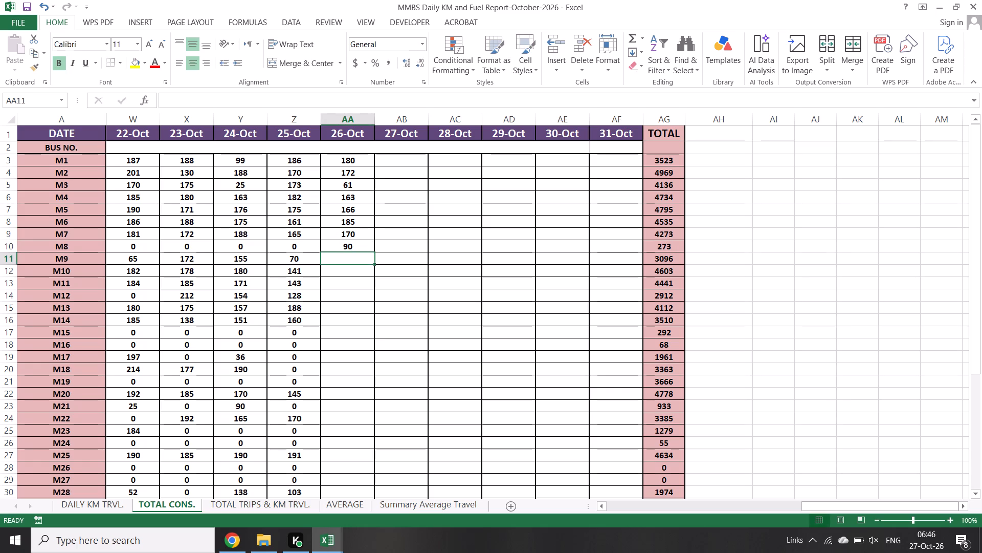
Enter the 26-Oct consumption values 107 for M9, 145 for M10, 158 for M11, 152 for M12 and 184 for M13.
type("107")
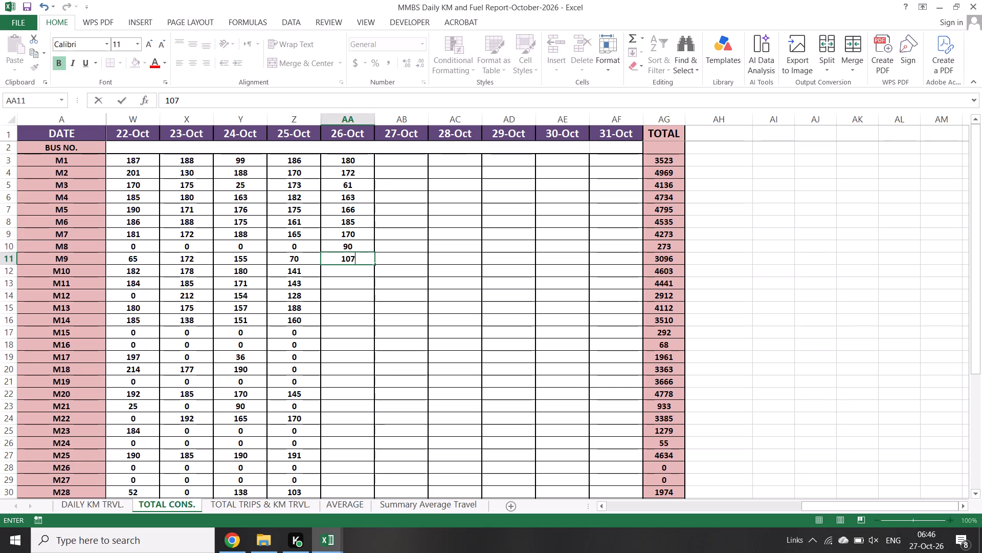
key("Return")
type("145")
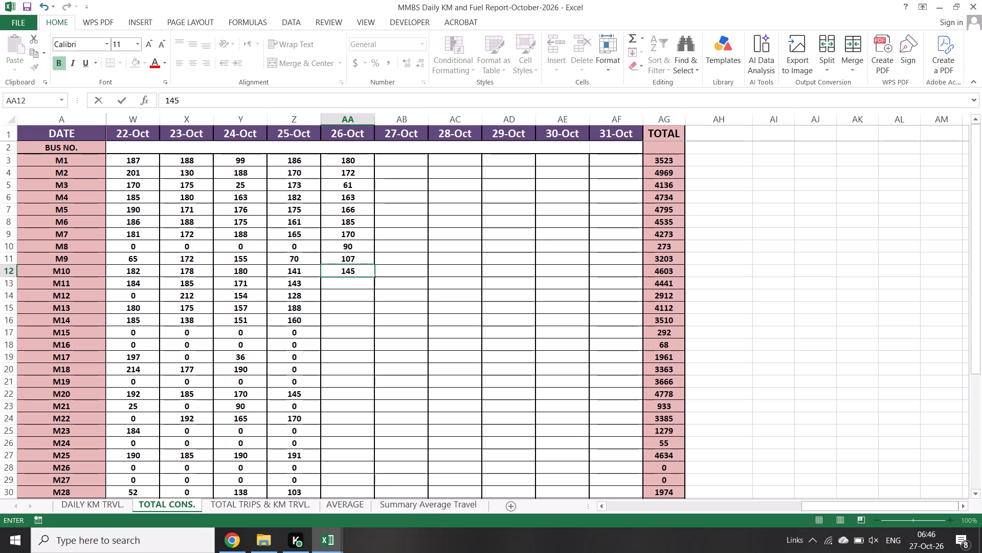
key("Return")
type("158")
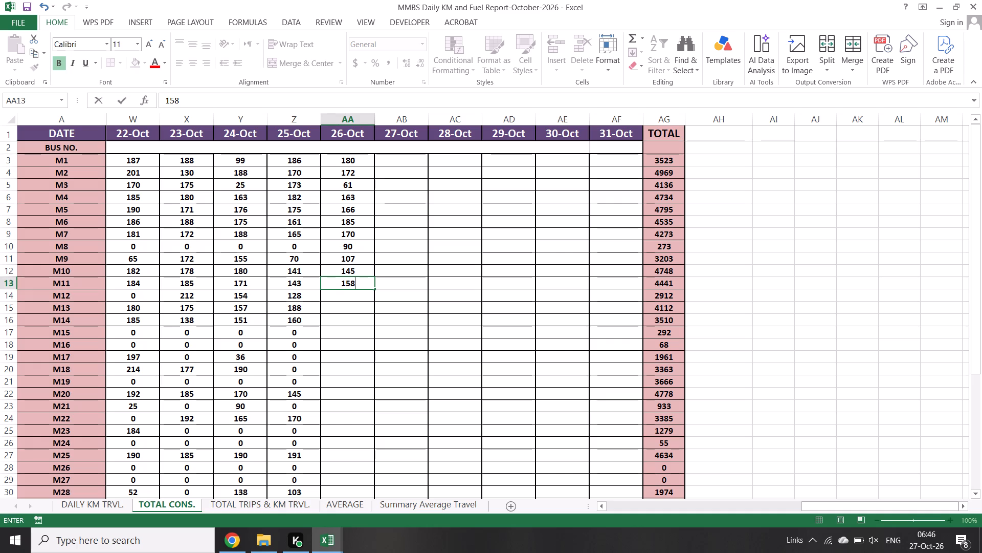
key("Return")
type("152")
key("Return")
type("184")
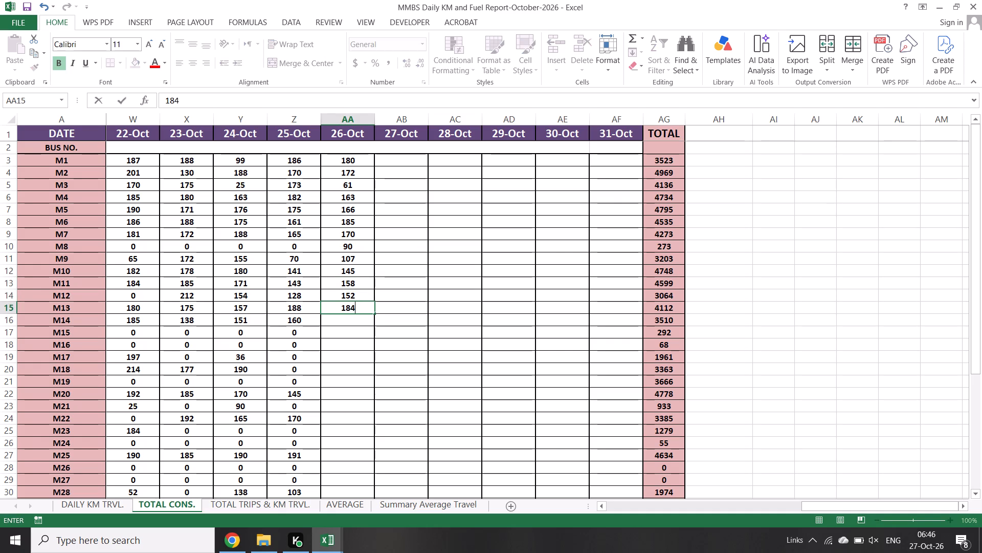
key("Return")
Enter the 26-Oct consumption values 115 for M14, 178 for M15, 0 for M16, 100 for M17 and 178 for M18.
type("115")
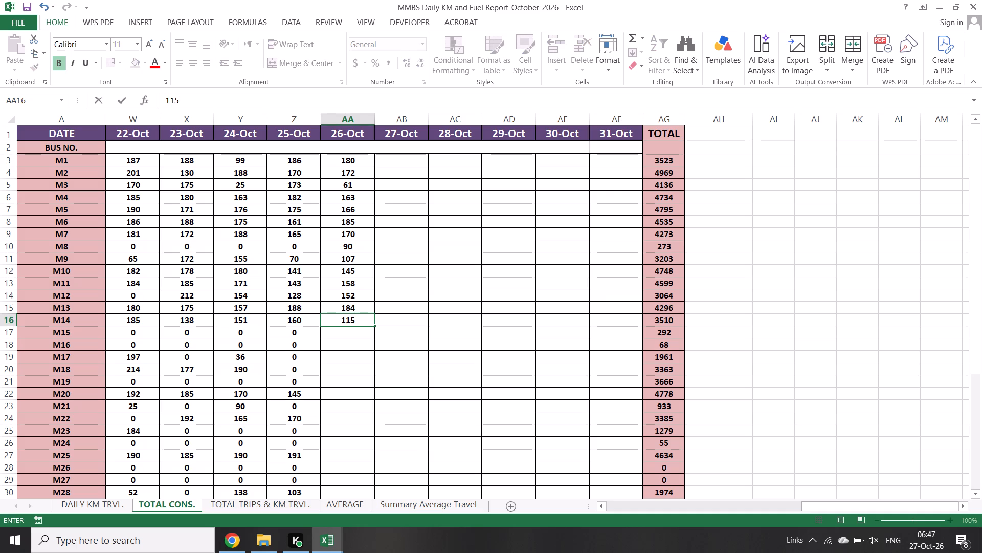
key("Return")
type("178")
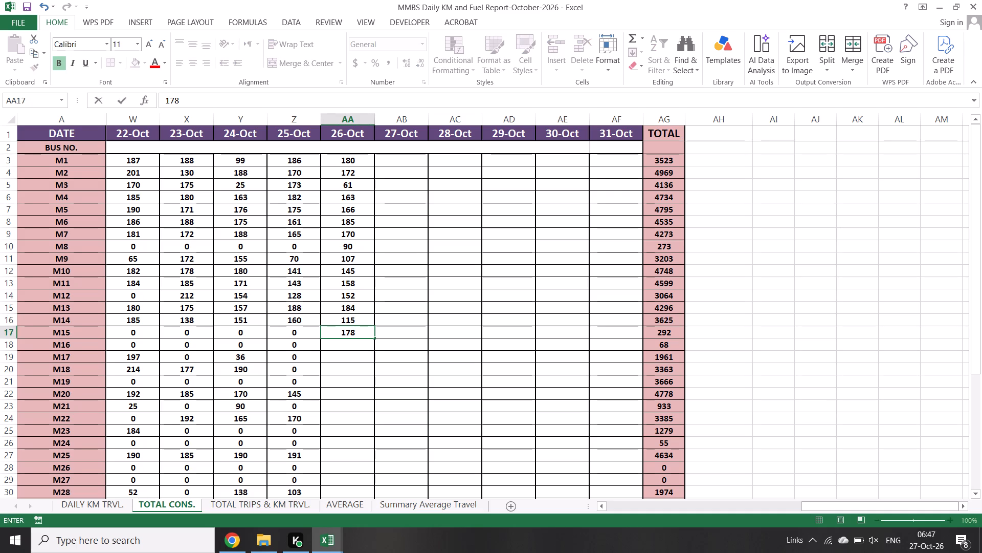
key("Return")
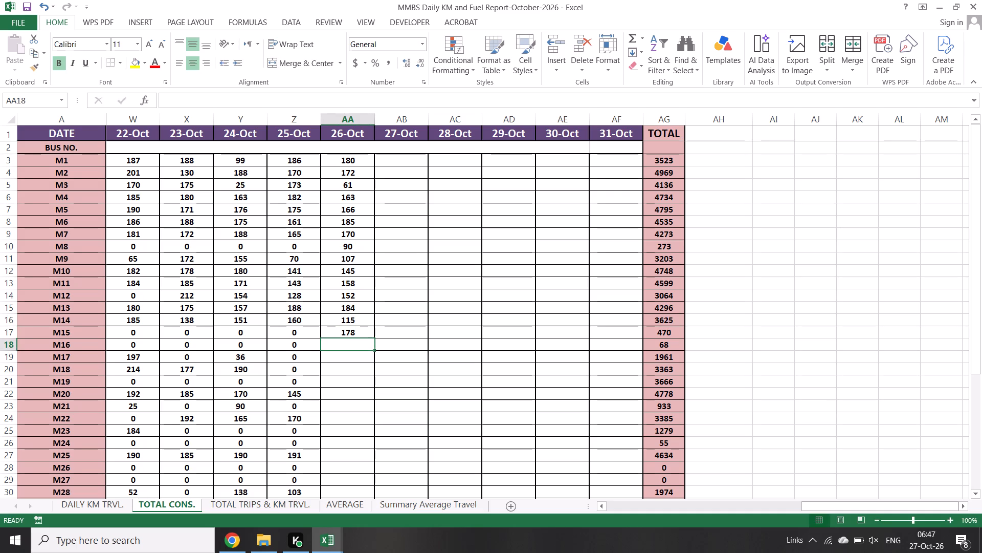
key("0")
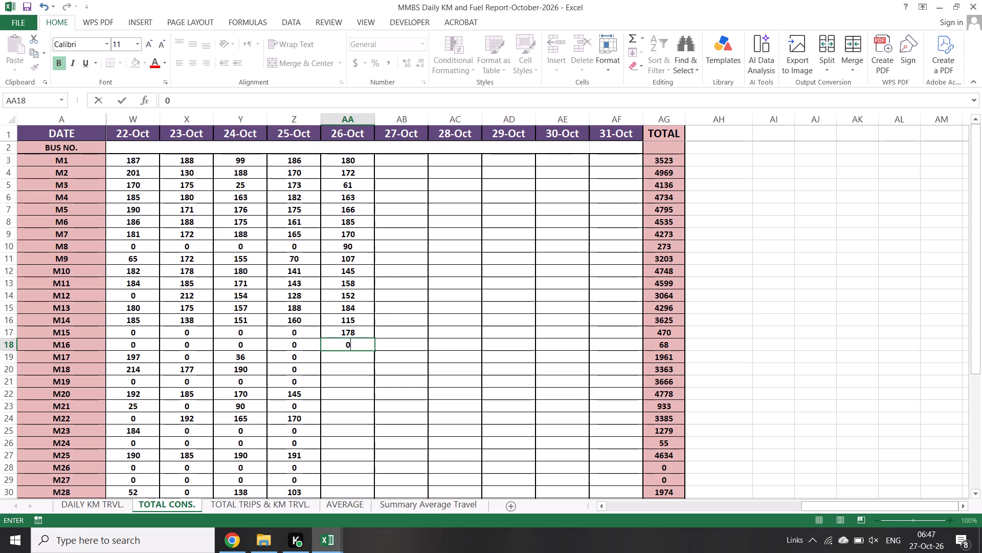
key("Return")
type("100")
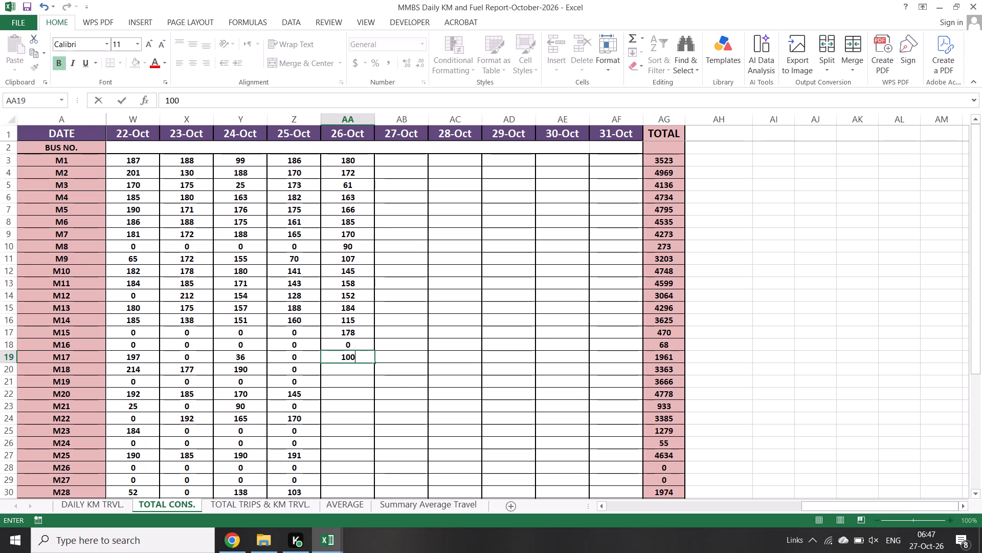
key("Return")
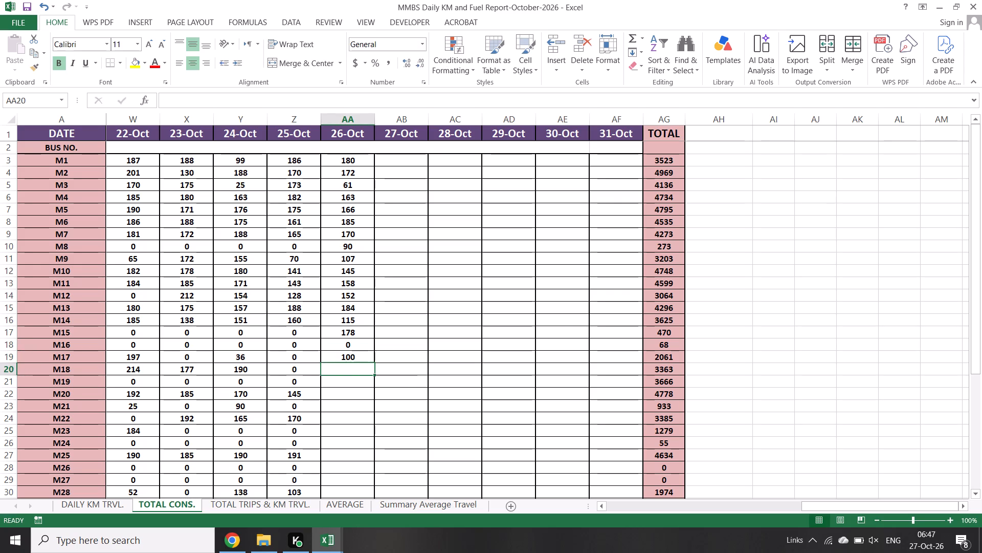
type("178")
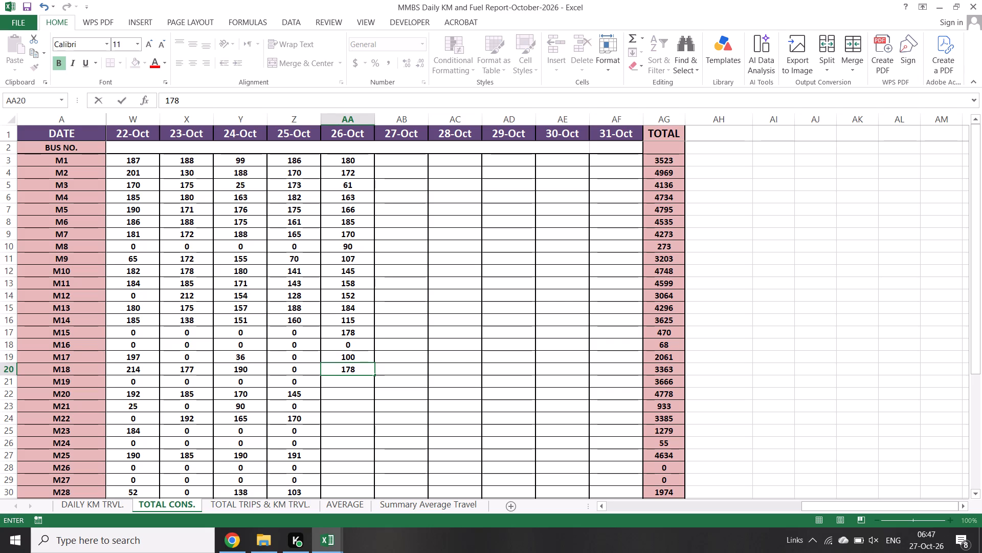
key("Return")
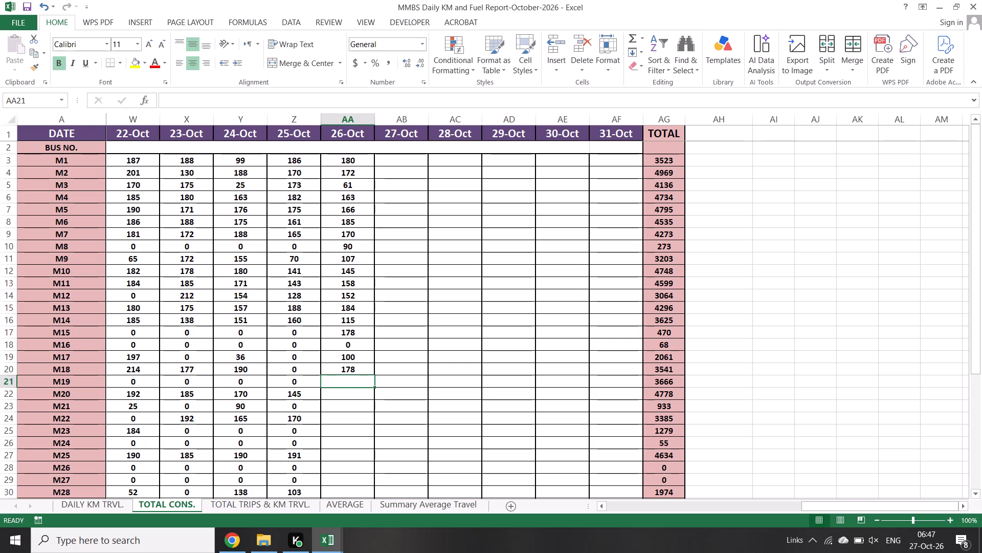
Enter the 26-Oct consumption values 0 for M19, 140 for M20, 128 for M21, 157 for M22 and 128 for M23.
key("0")
key("Return")
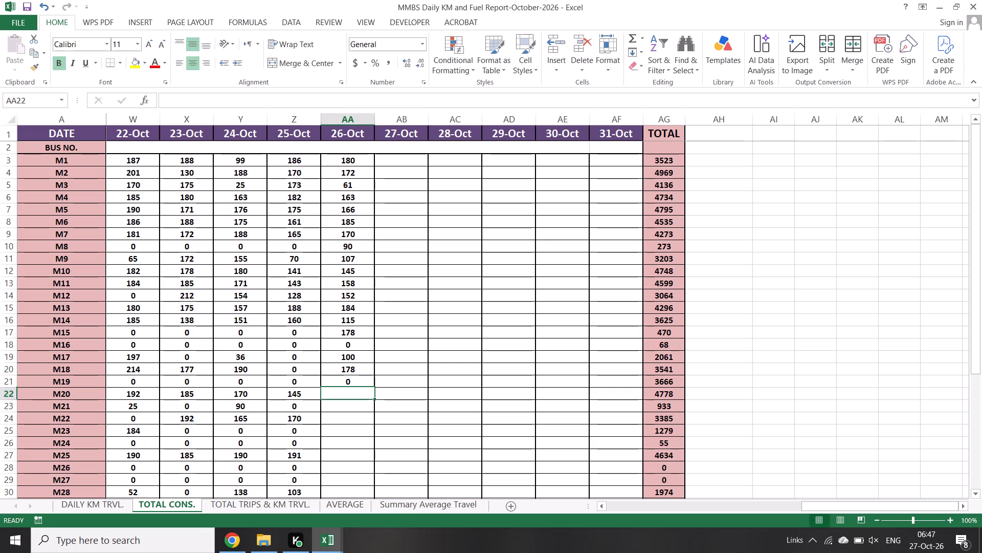
type("140")
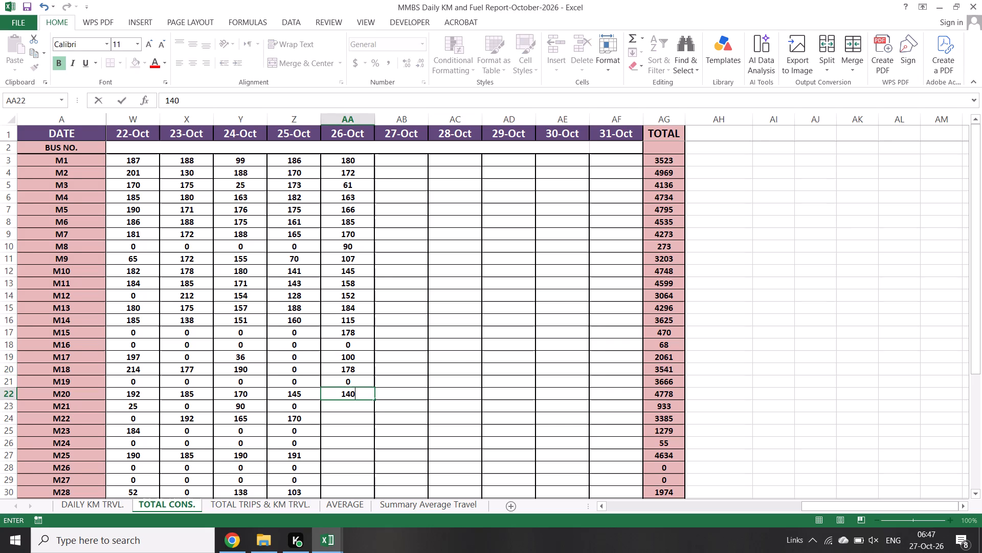
key("Return")
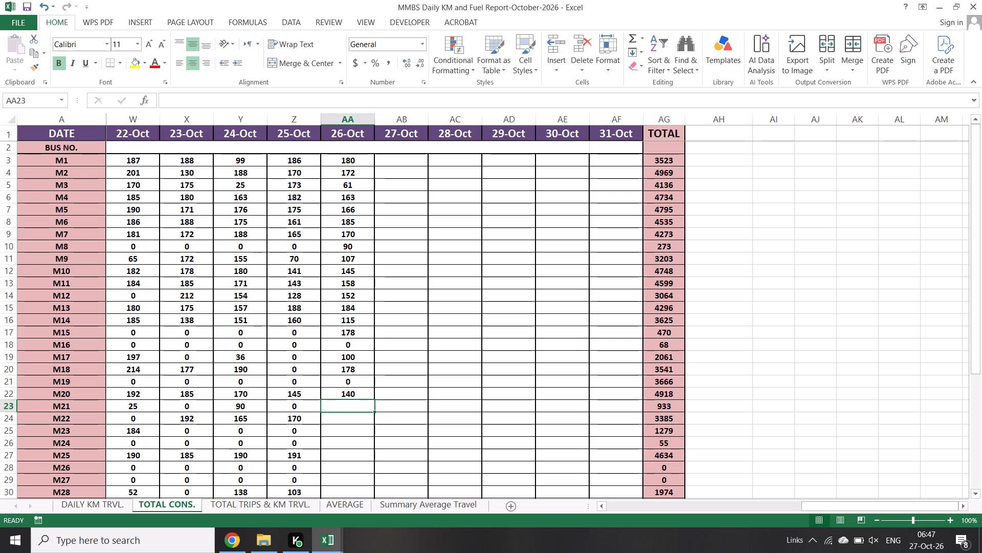
type("12")
key("8")
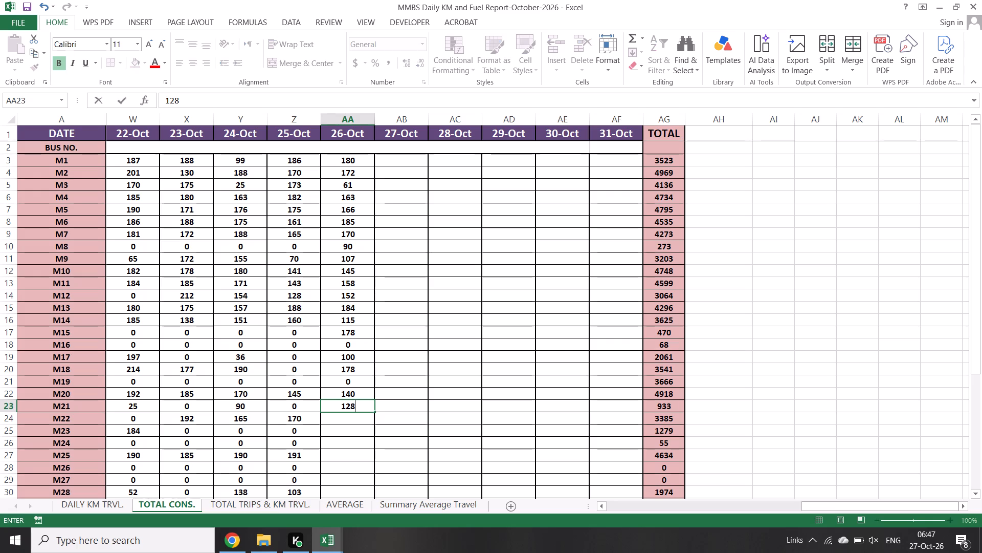
key("Return")
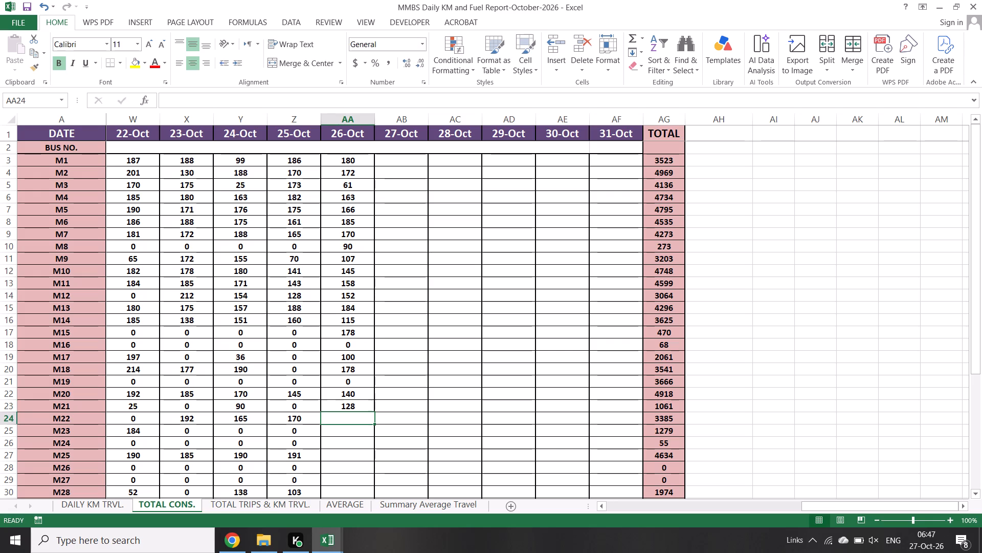
type("157")
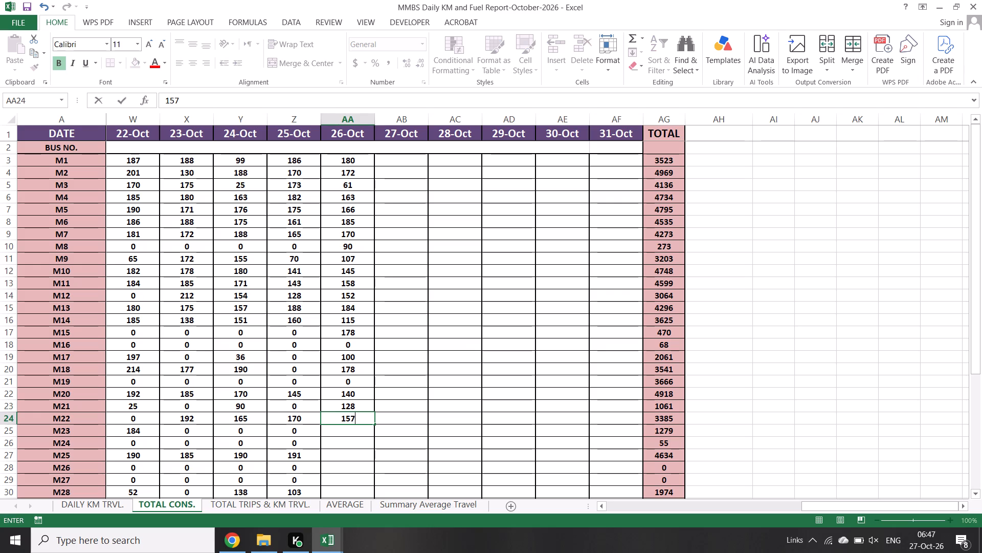
key("Return")
type("128")
key("Return")
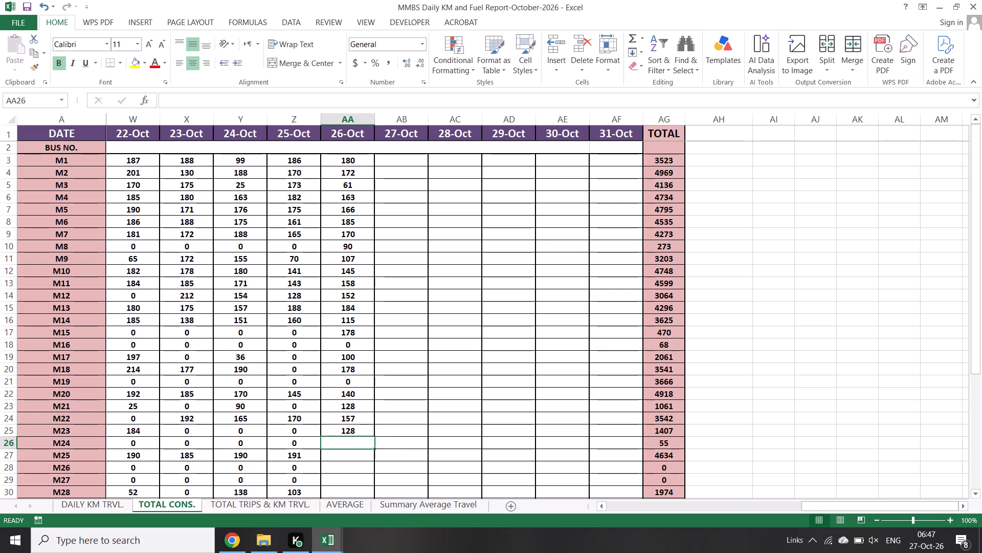
Enter the 26-Oct consumption values 80 for M24, 195 for M25, 0 for M26, 0 for M27 and 143 for M28.
type("80")
key("Return")
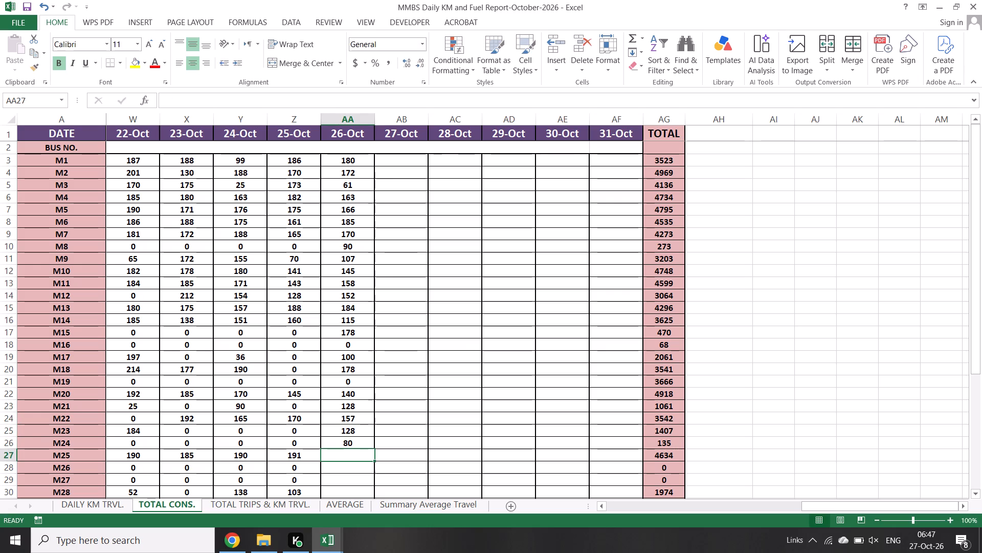
type("195")
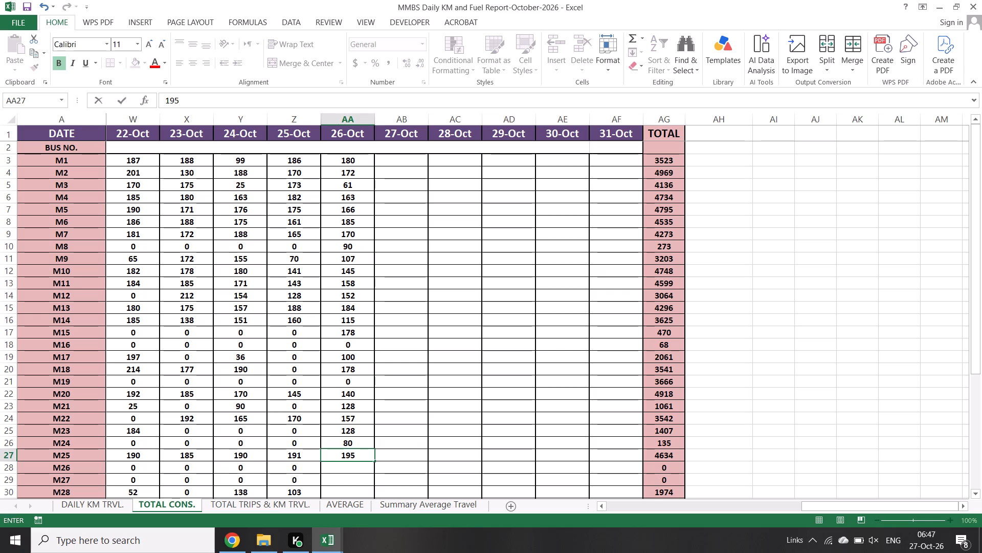
key("Return")
key("0")
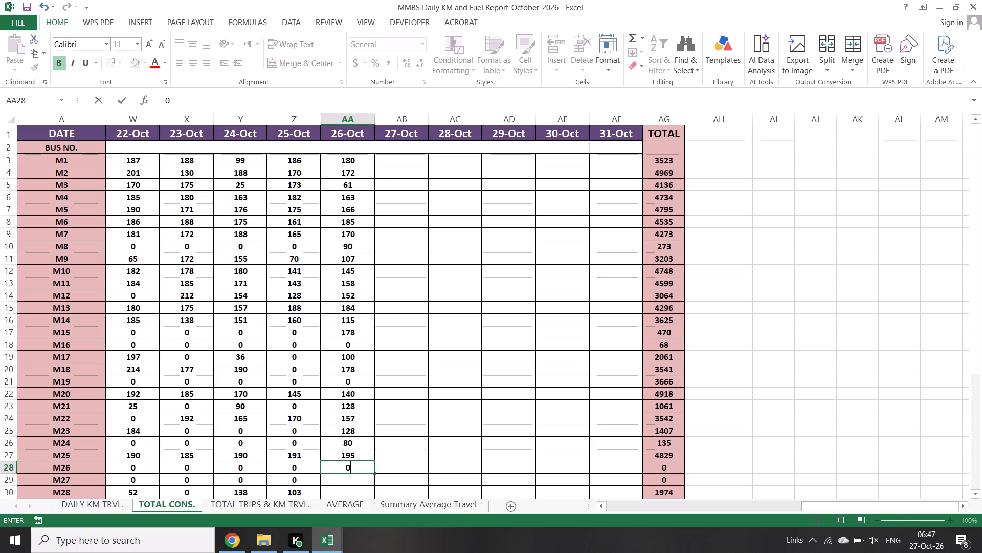
key("Return")
key("0")
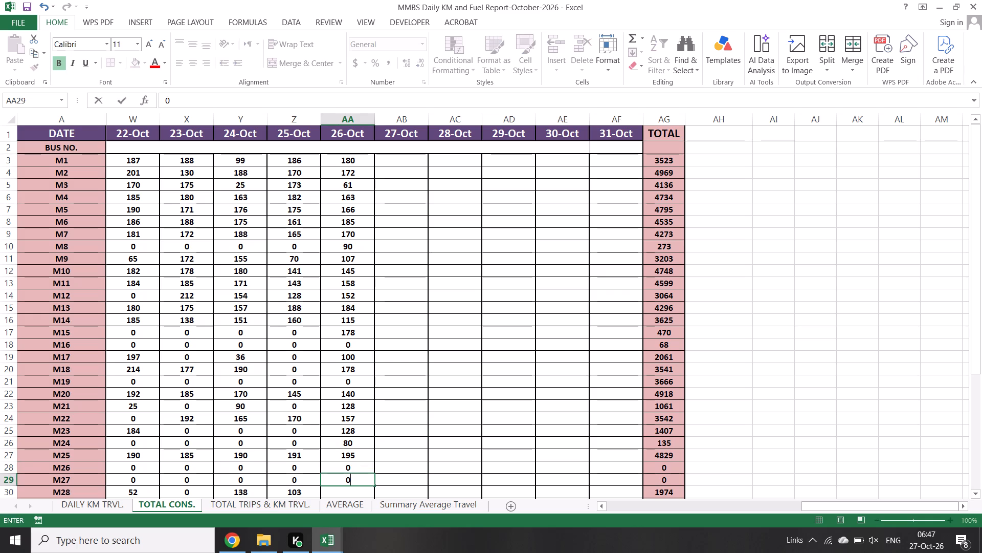
key("Return")
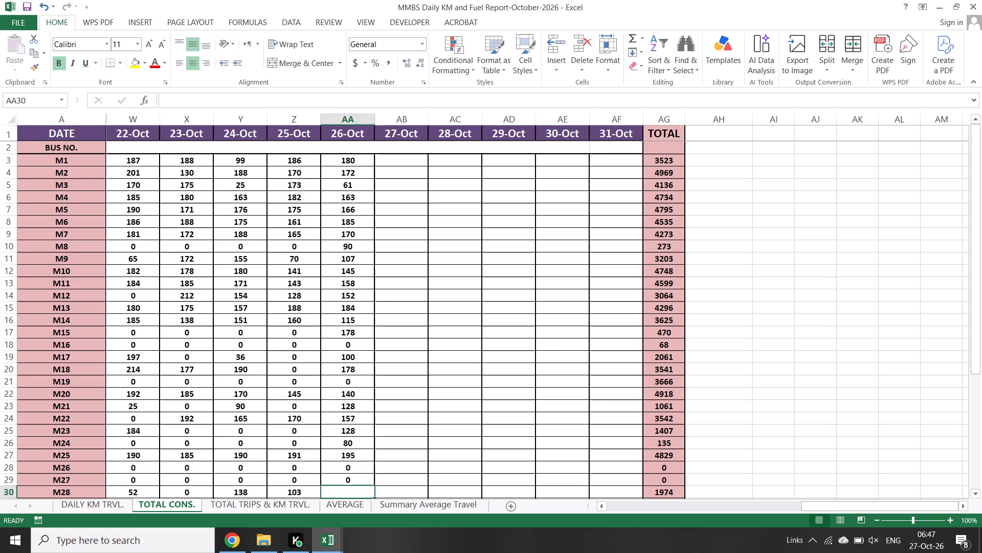
type("14")
key("3")
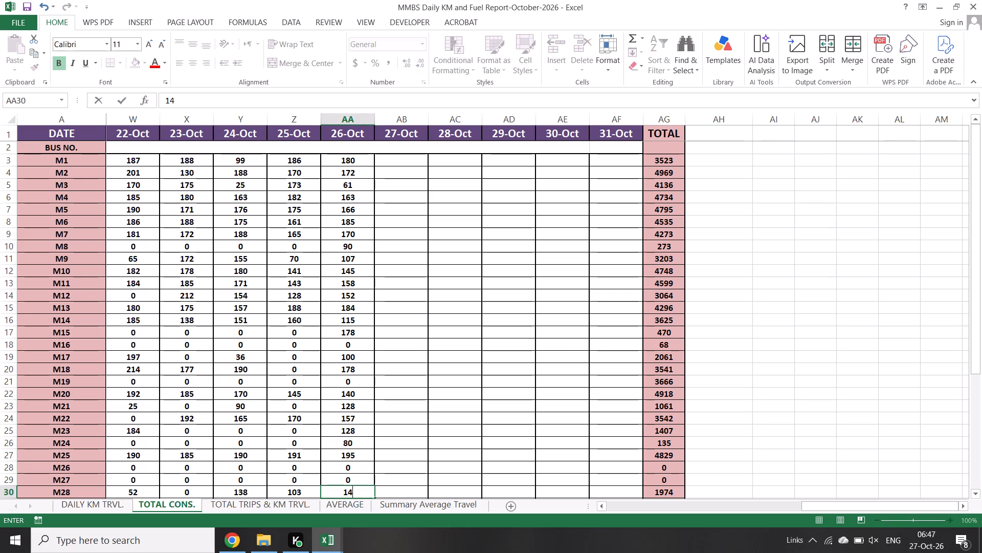
key("Return")
Enter the 26-Oct consumption values 115 for M29, 56 for M30, 175 for M31 and 195 for M32.
type("115")
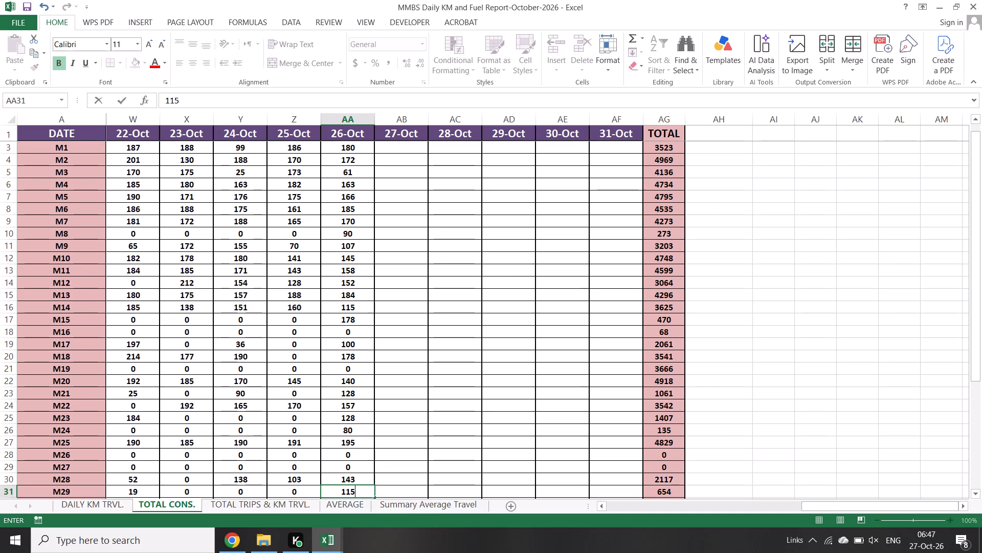
key("Return")
type("56")
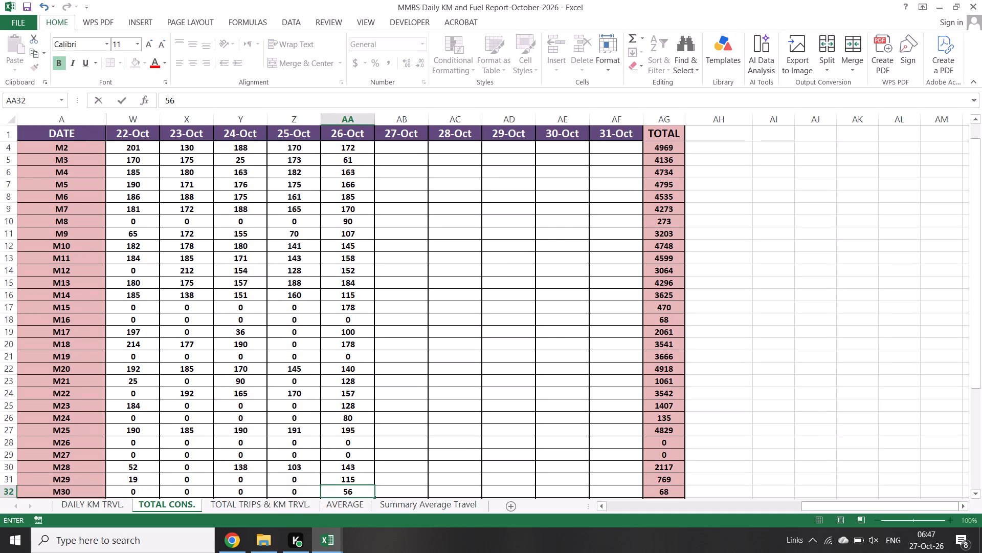
key("Return")
type("175")
key("Return")
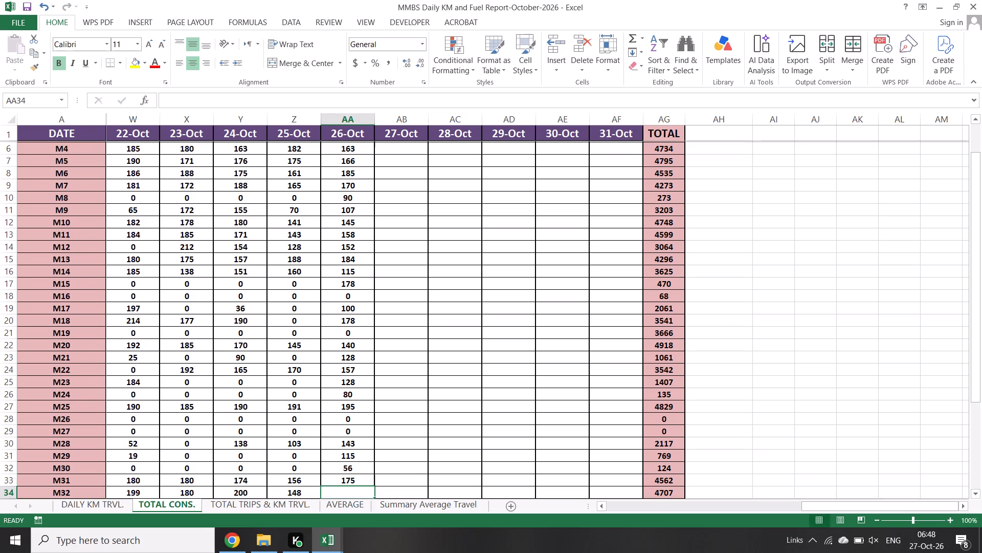
type("195")
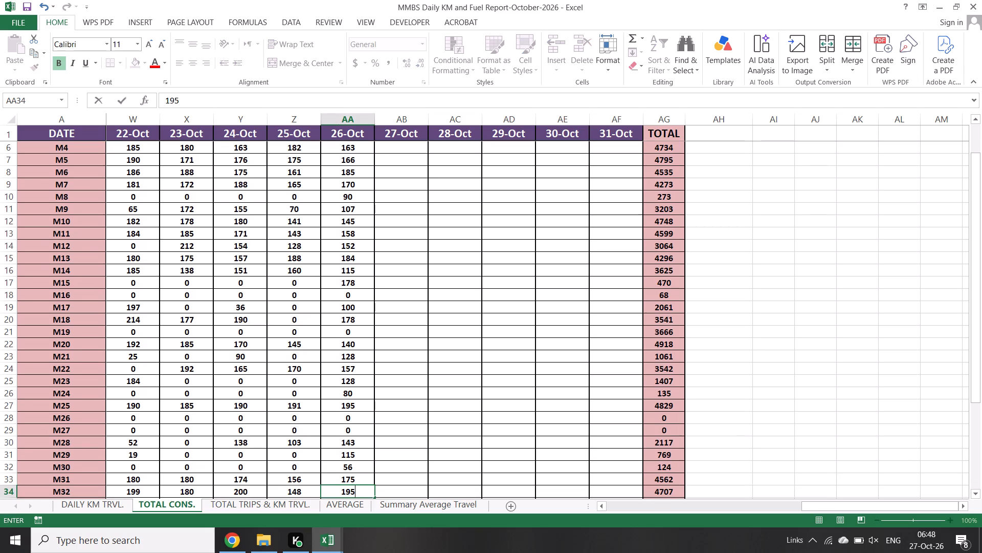
key("Return")
Enter the 26-Oct consumption values 106 for M33, 108 for M34 and 196 for M35.
type("106")
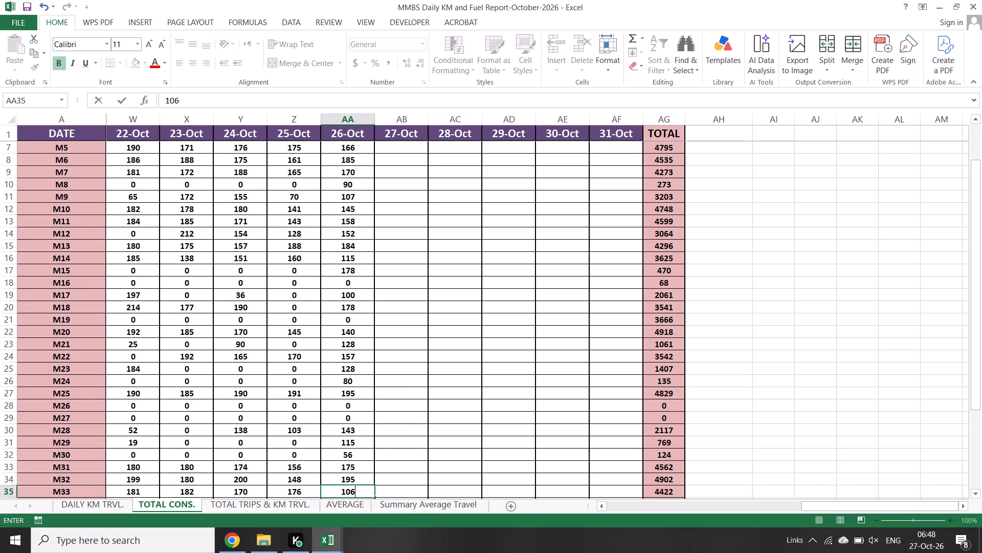
key("Return")
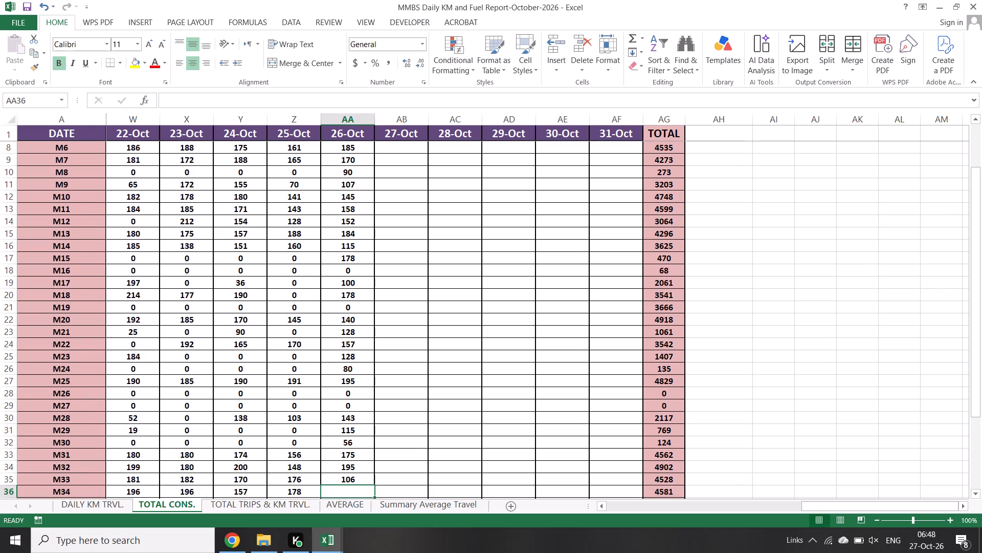
type("108")
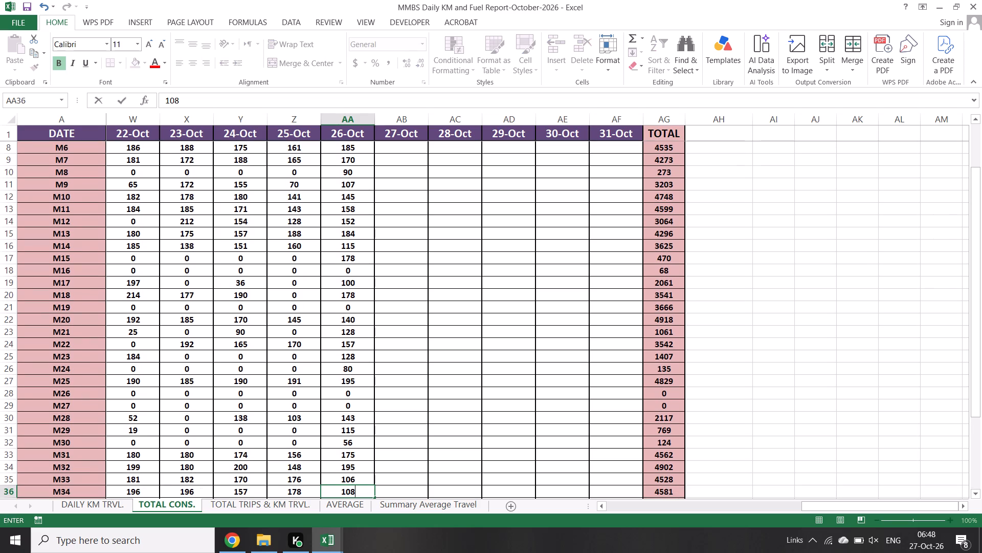
key("Return")
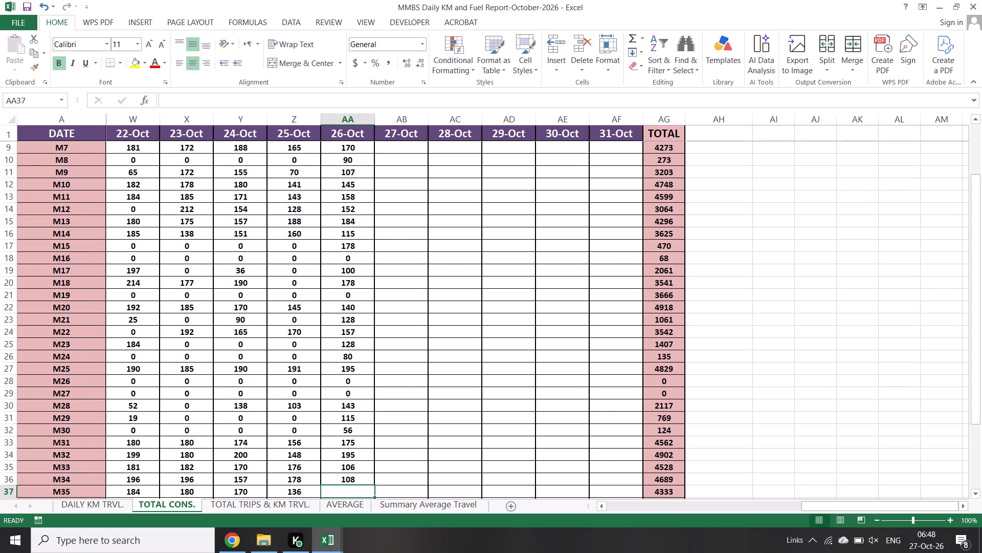
type("196")
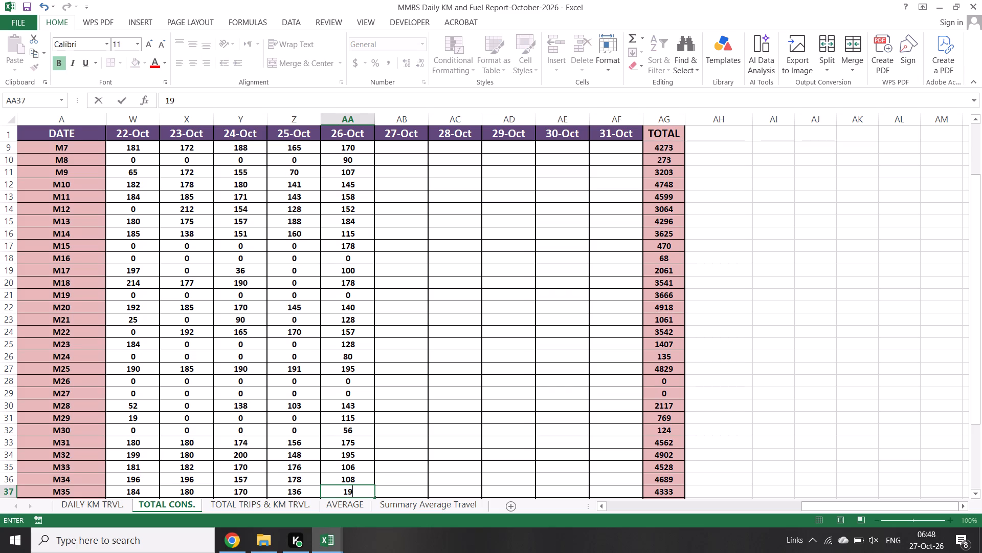
key("Return")
key("Return")
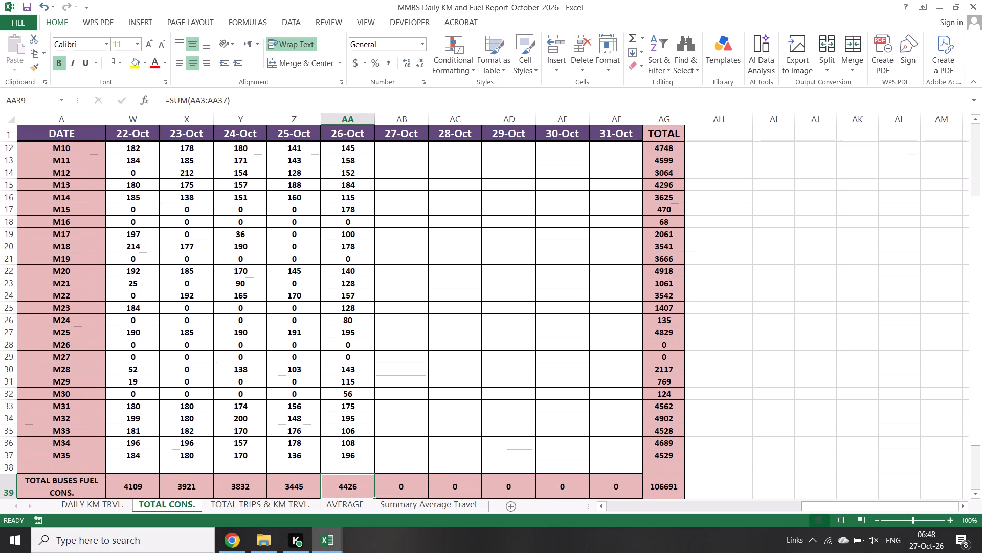
key("Return")
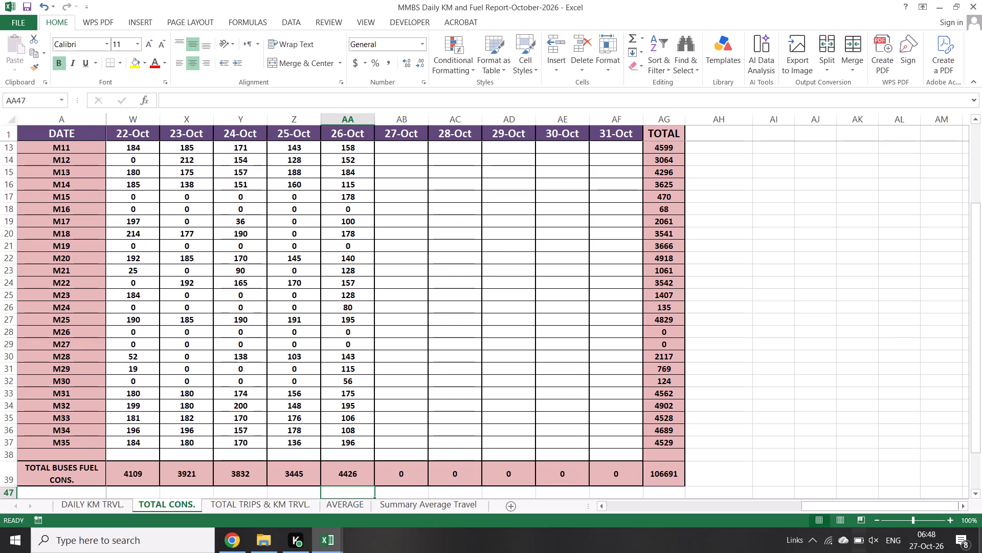
Review the 26-Oct consumption column against the earlier October dates on the TOTAL CONS. sheet.
scroll(315, 272, "up", 5)
left_click(356, 127)
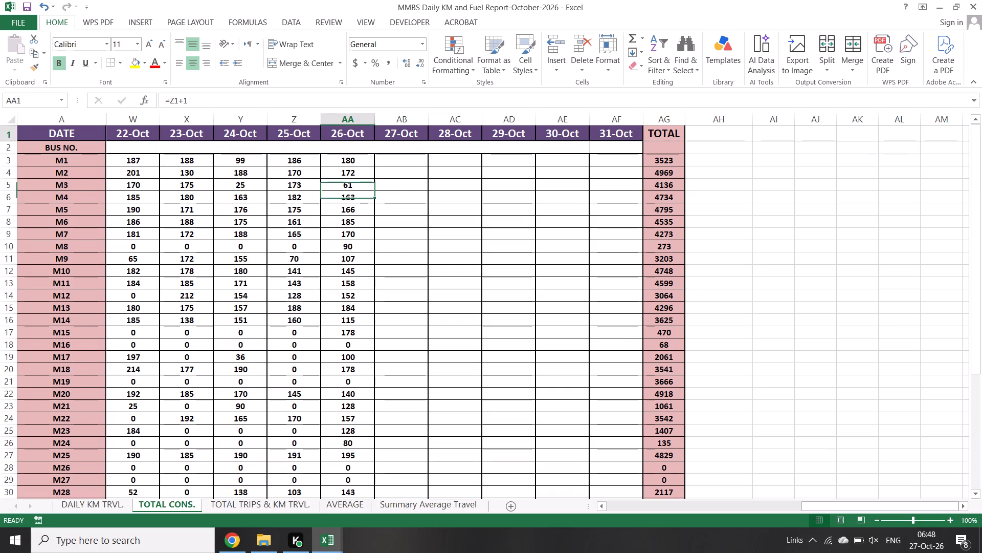
double_click(601, 507)
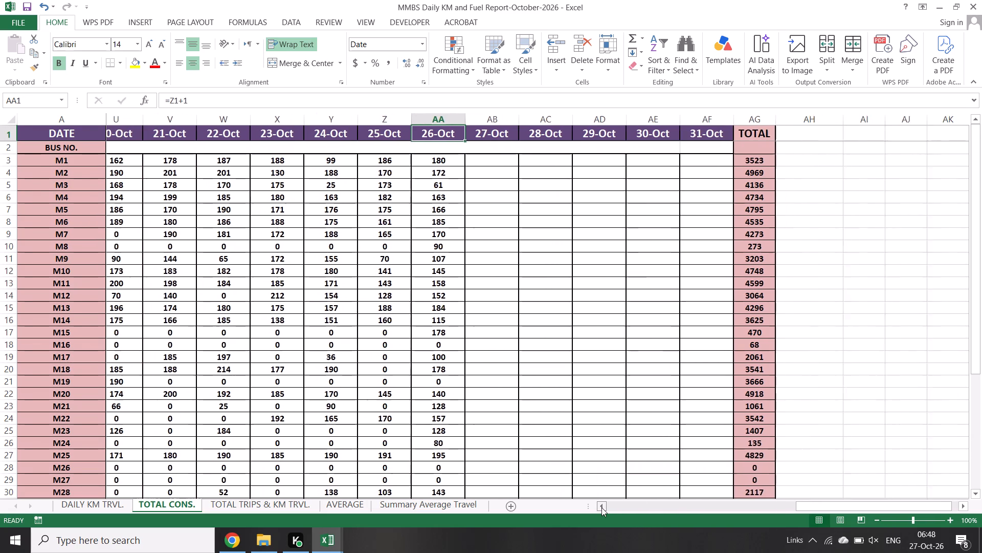
triple_click(601, 507)
triple_click(601, 507)
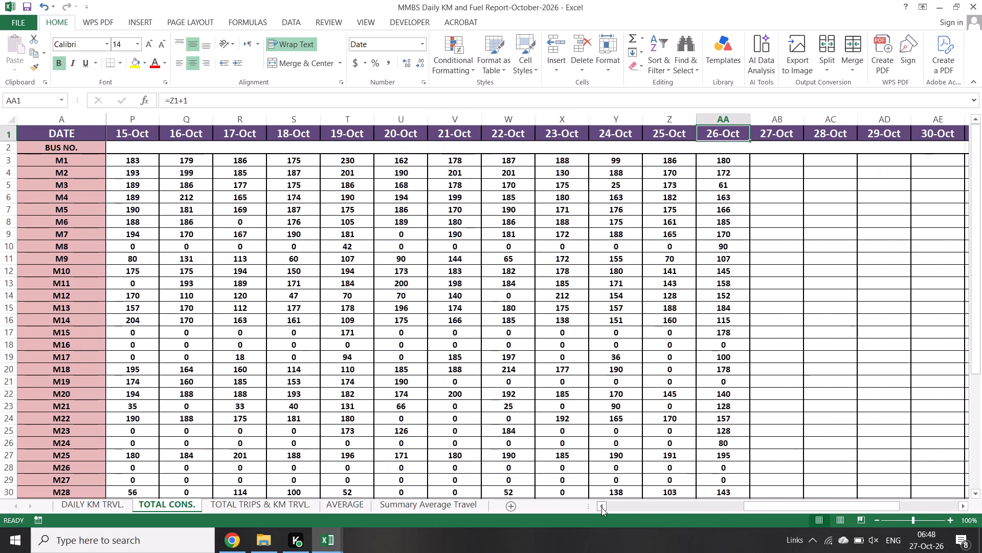
left_click(601, 507)
left_click(601, 507)
left_click(601, 507)
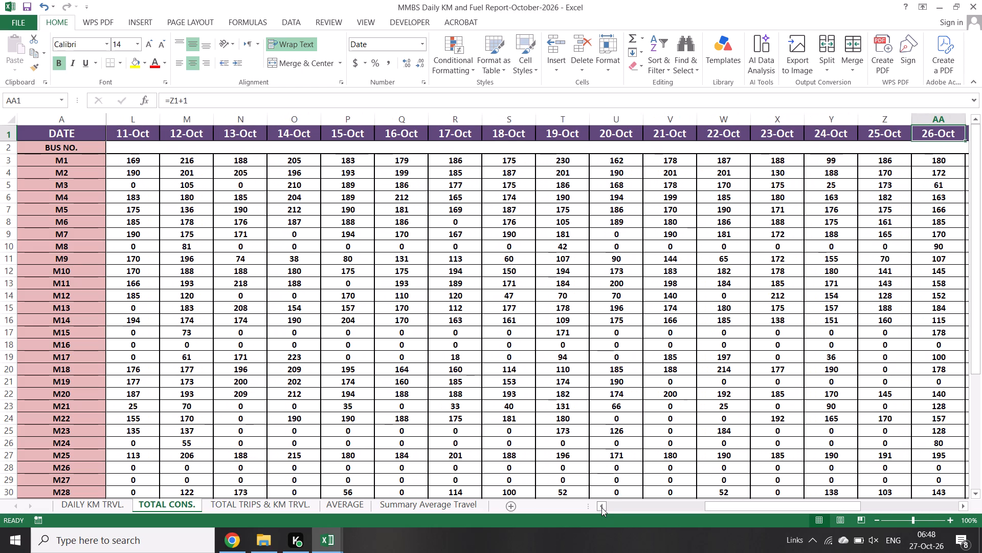
Review the 26-Oct odometer readings and travelled kilometres alongside the preceding days on the DAILY KM TRVL. sheet.
left_click(53, 508)
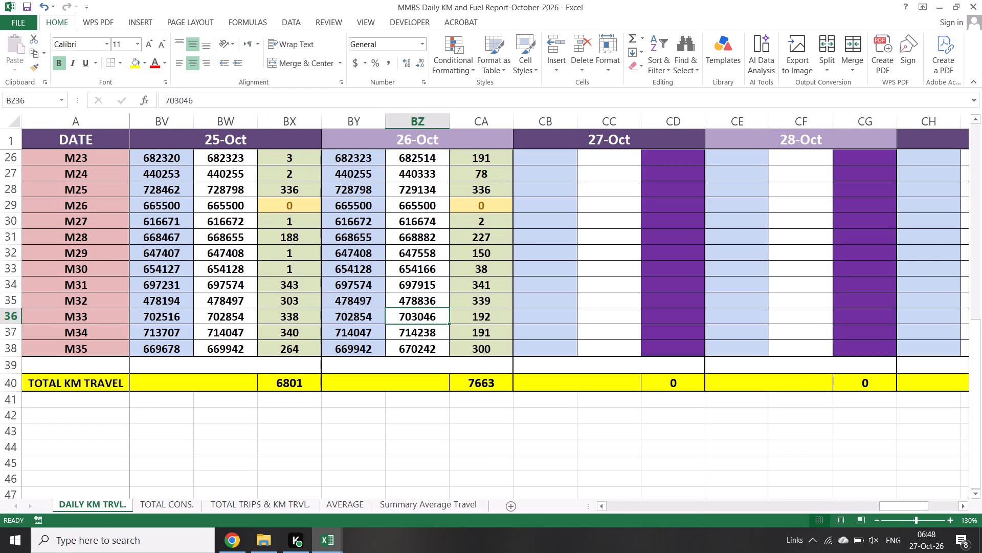
left_click(395, 143)
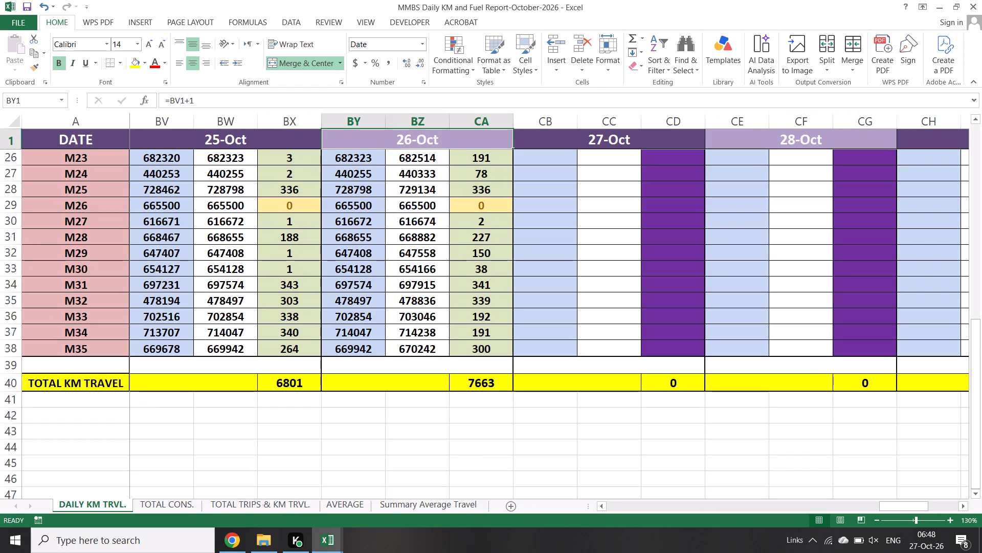
scroll(384, 335, "up", 5)
scroll(384, 342, "down", 1)
scroll(384, 342, "up", 7)
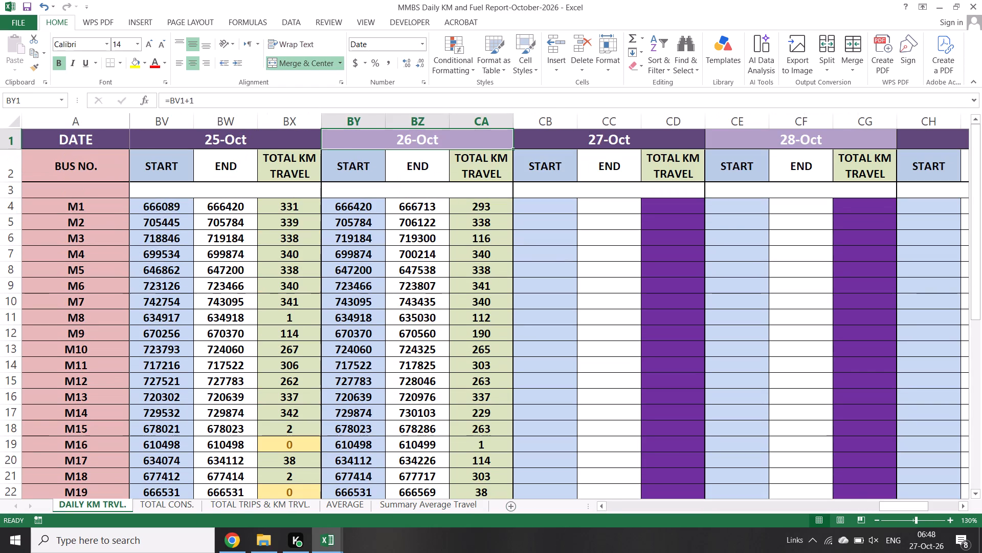
scroll(384, 342, "down", 2, "ctrl")
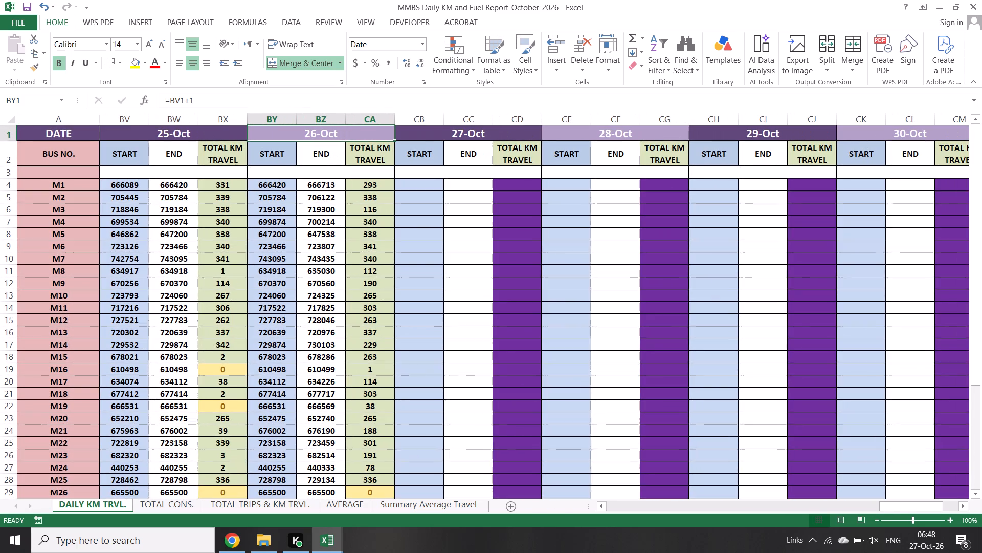
scroll(584, 409, "up", 4)
triple_click(601, 505)
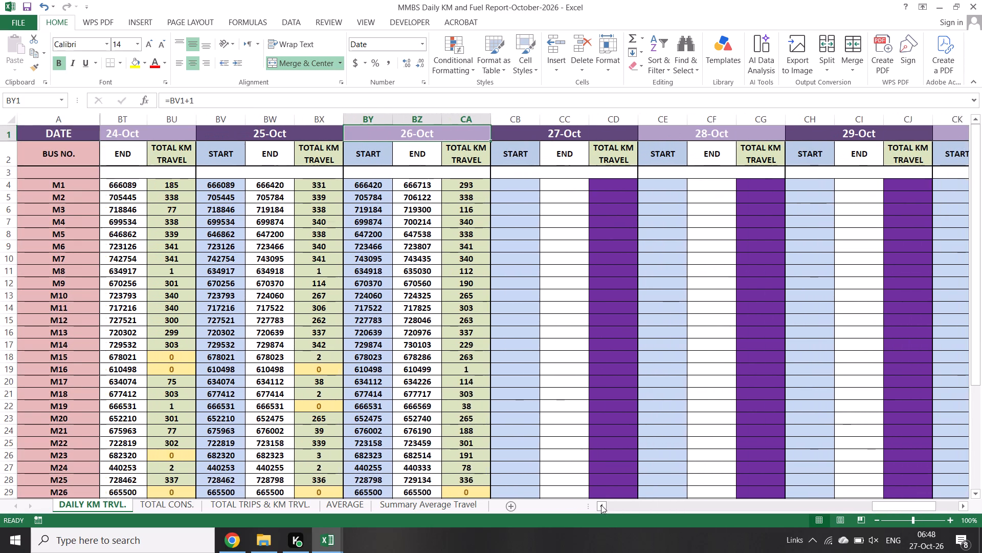
triple_click(601, 505)
triple_click(601, 505)
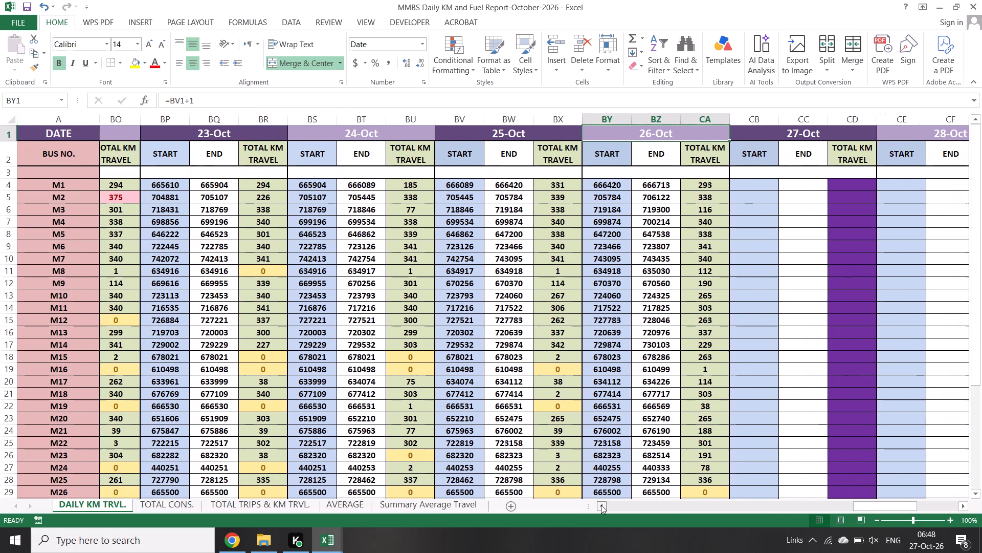
left_click(601, 505)
double_click(601, 505)
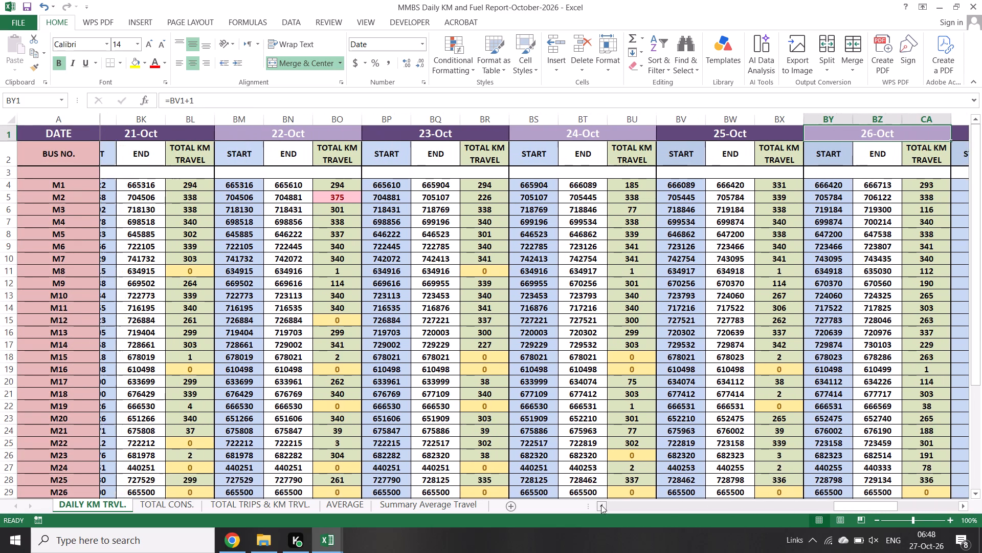
left_click(966, 506)
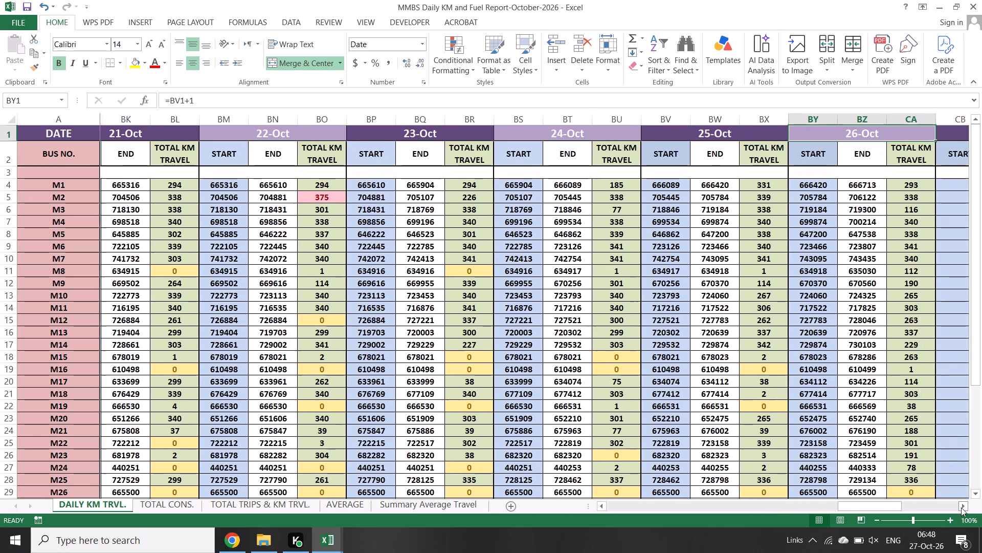
scroll(645, 423, "up", 3)
Enter 390 as the 26-Oct TOTAL TRIPS value on the TOTAL TRIPS & KM TRVL. sheet.
left_click(237, 506)
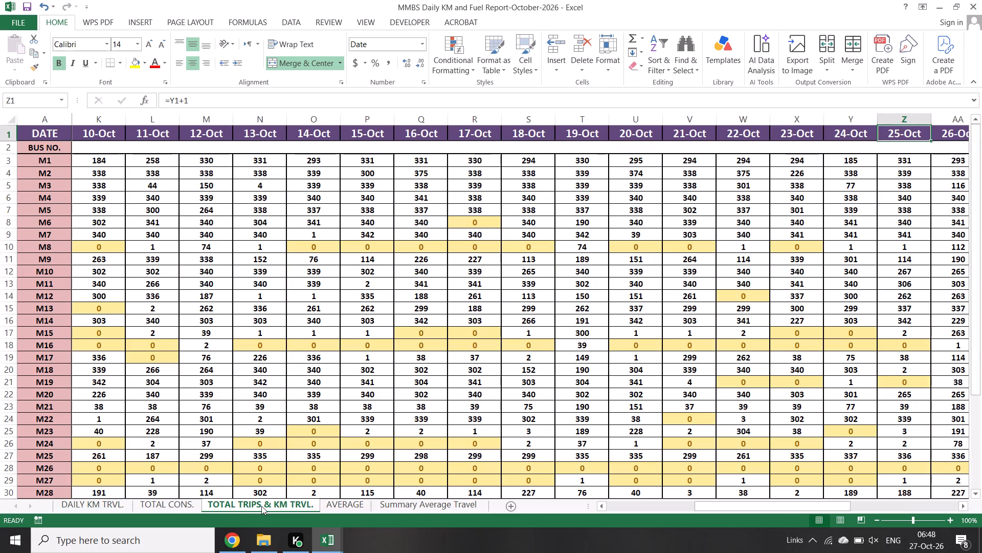
left_click(960, 507)
scroll(885, 419, "down", 3)
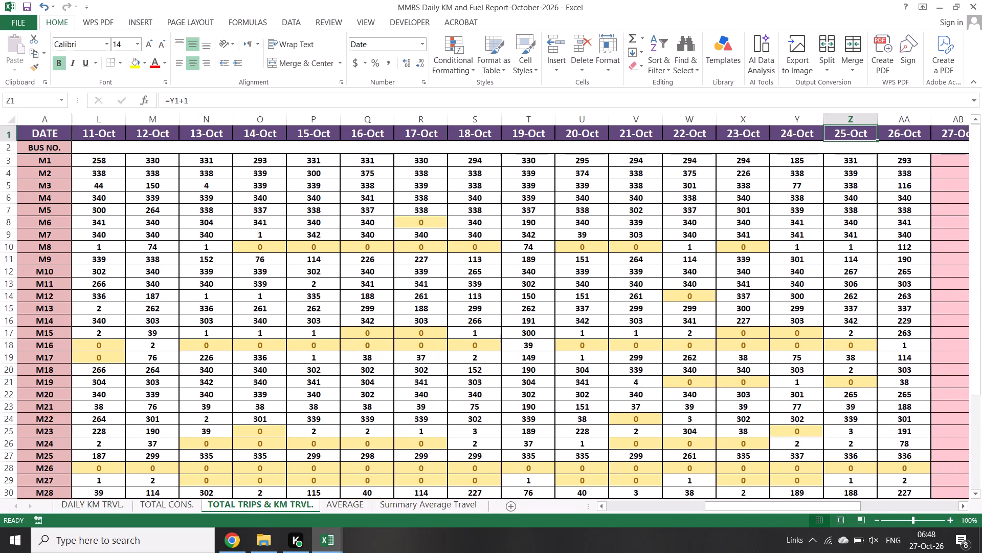
scroll(885, 419, "down", 3)
left_click(905, 398)
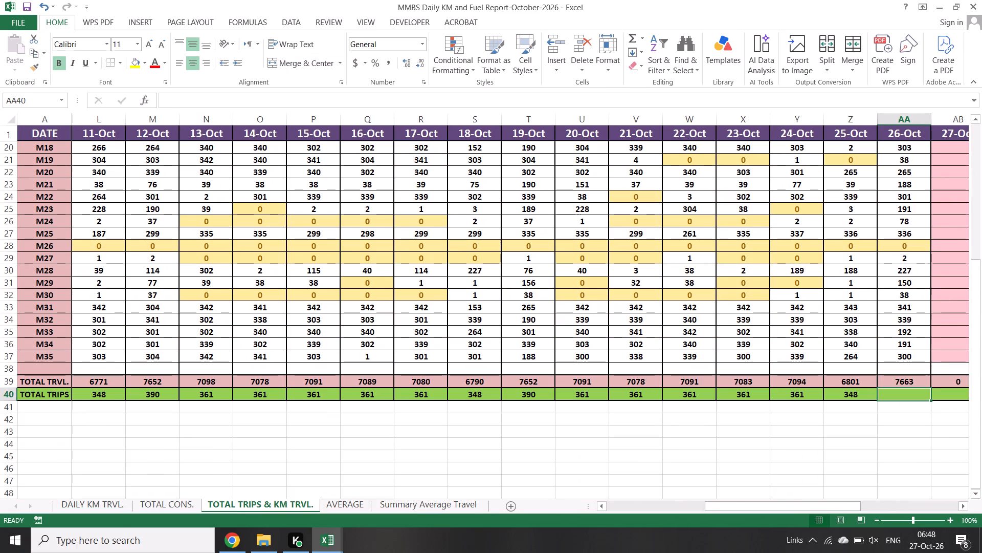
type("390")
key("Return")
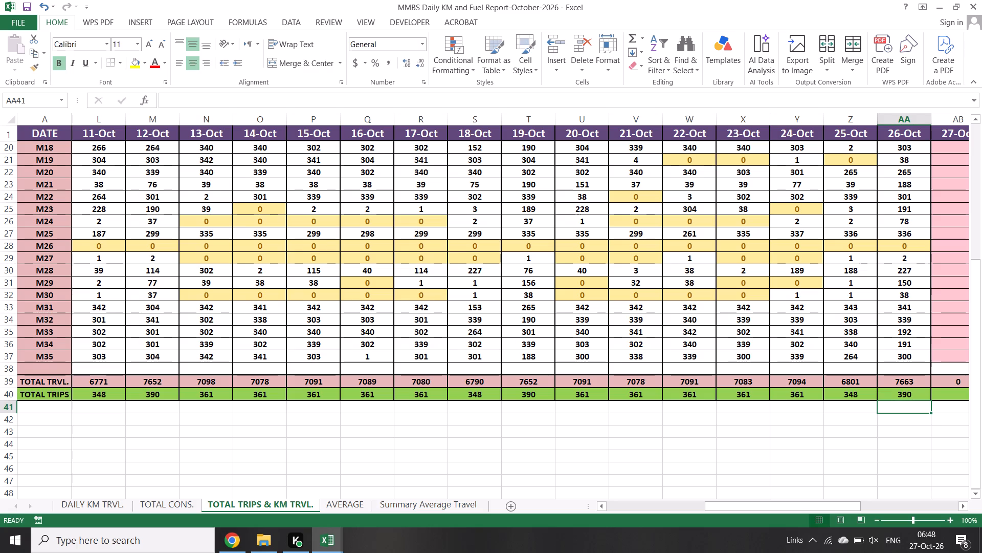
scroll(895, 440, "up", 9)
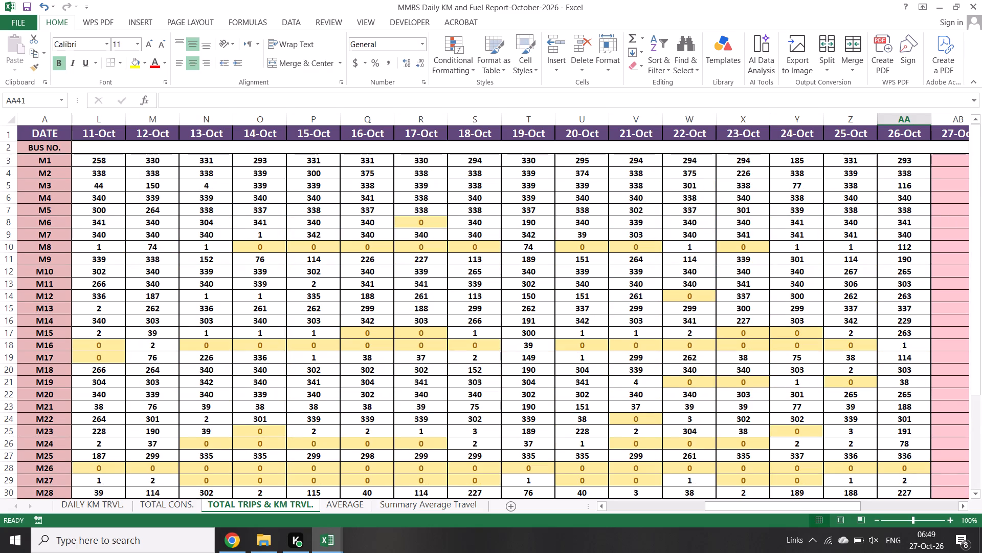
left_click(902, 134)
scroll(610, 431, "up", 3)
Review the 26-Oct figures on the AVERAGE sheet and the 26-10-26 column on the Summary Average Travel sheet.
left_click(330, 501)
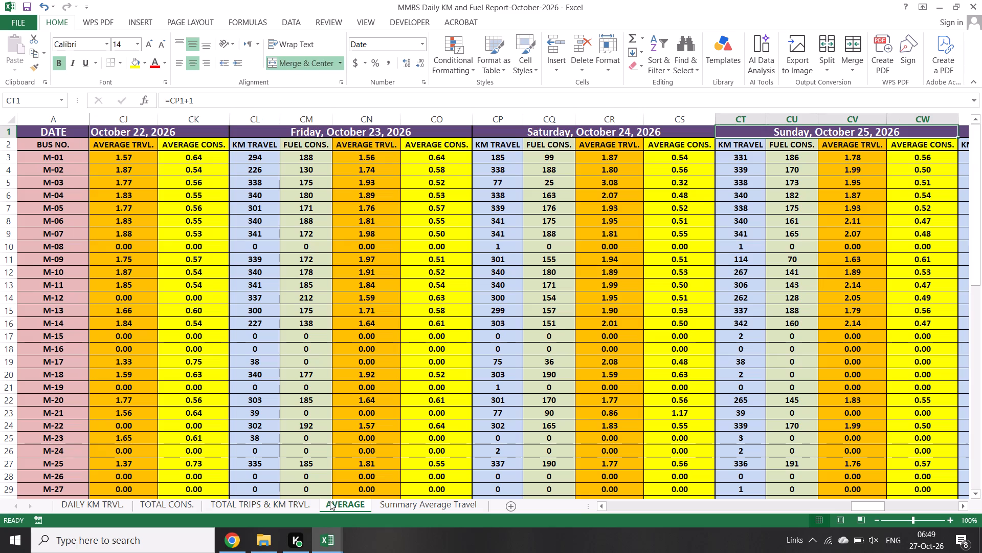
triple_click(964, 508)
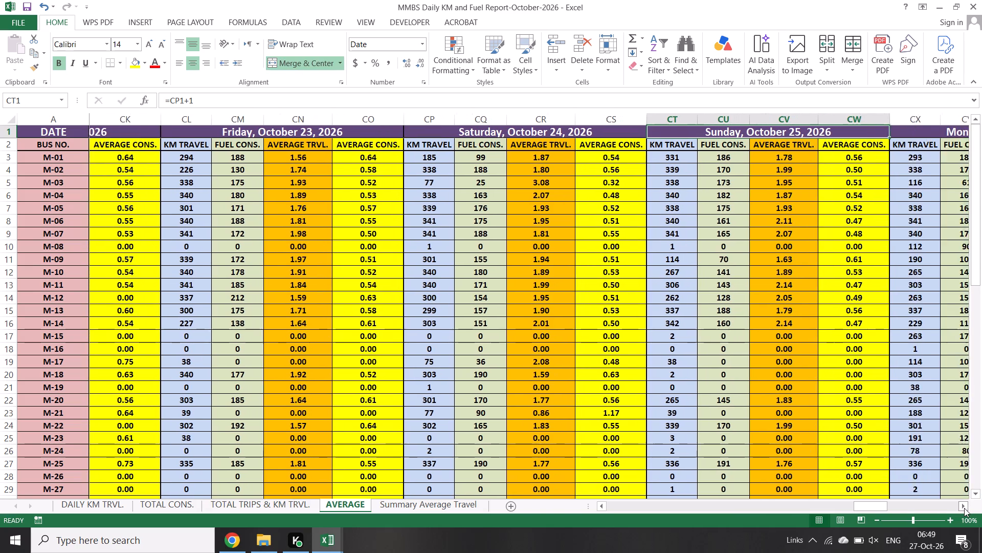
left_click(964, 508)
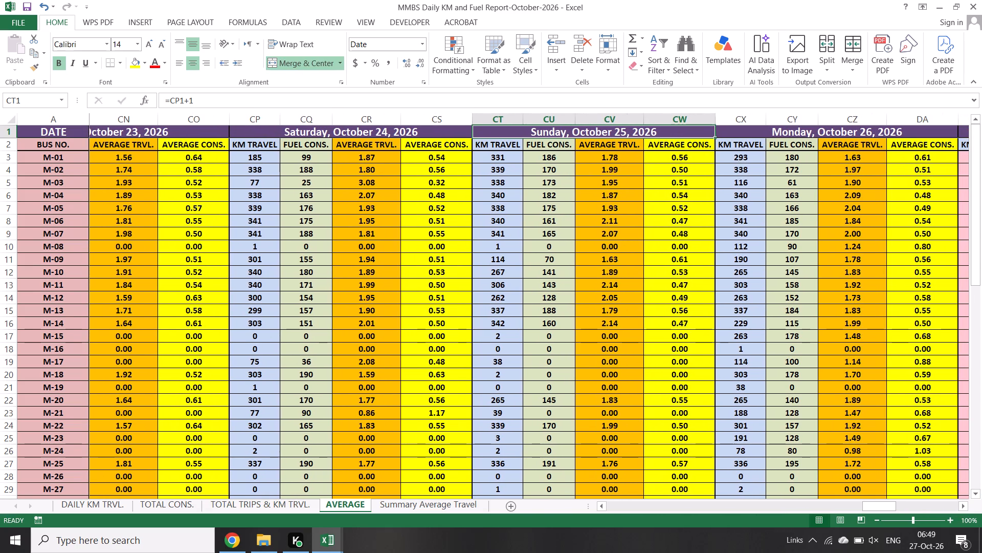
left_click(836, 125)
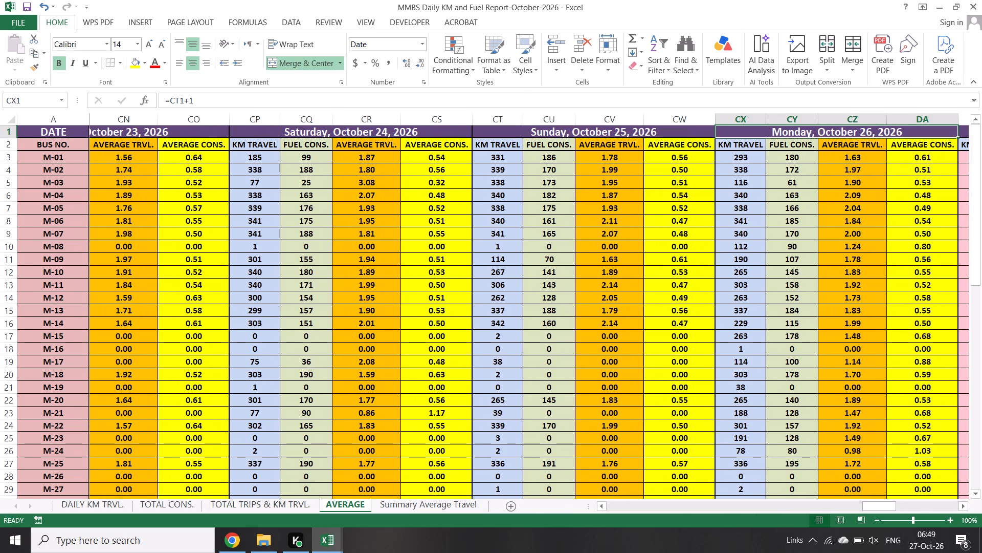
left_click(463, 510)
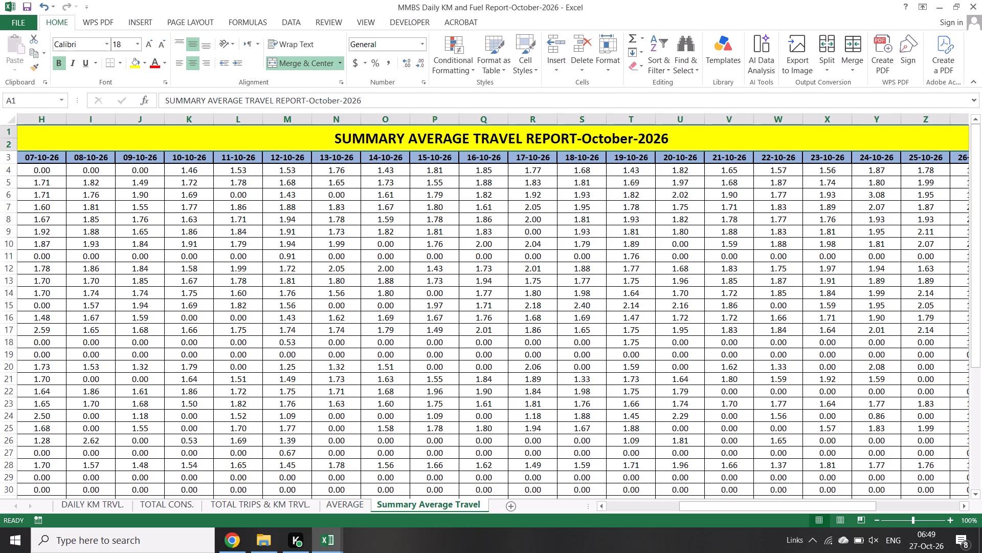
scroll(710, 442, "up", 4)
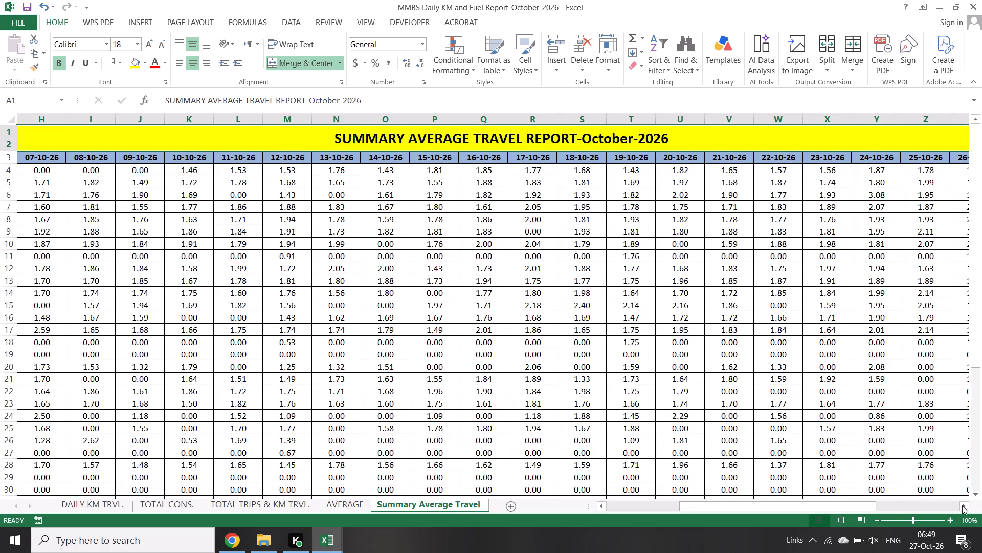
left_click(964, 503)
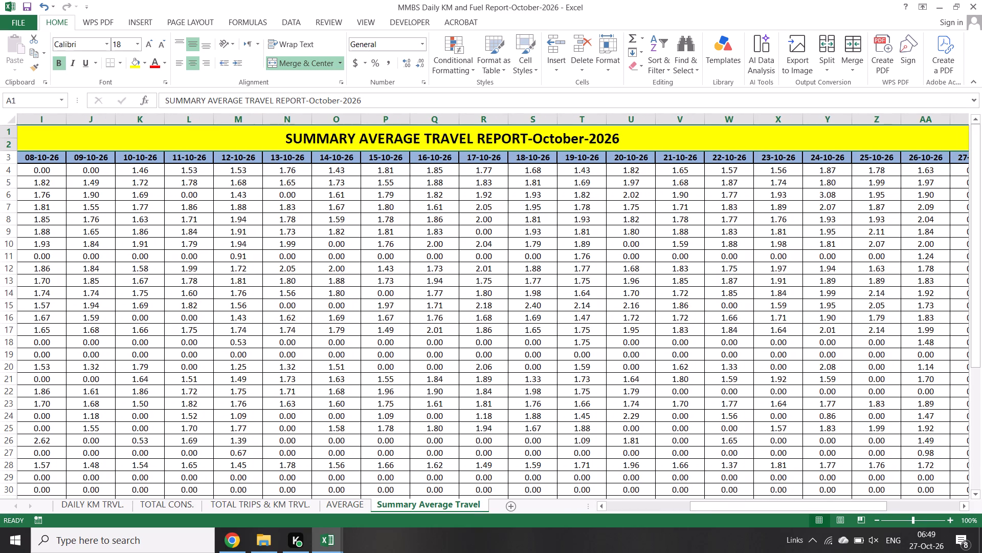
left_click(540, 144)
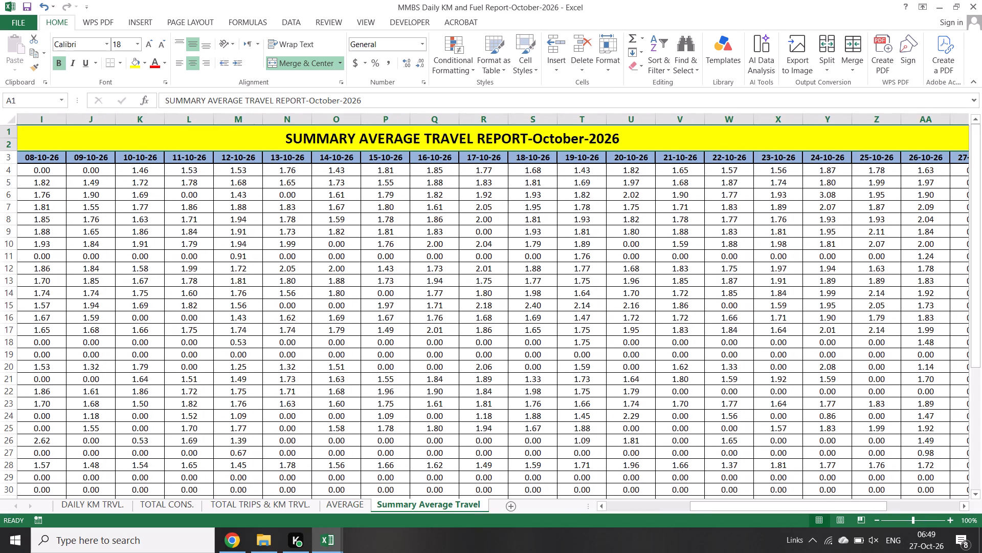
Return to the DAILY KM TRVL. sheet and save the daily KM and fuel report.
left_click(100, 505)
scroll(684, 356, "up", 3)
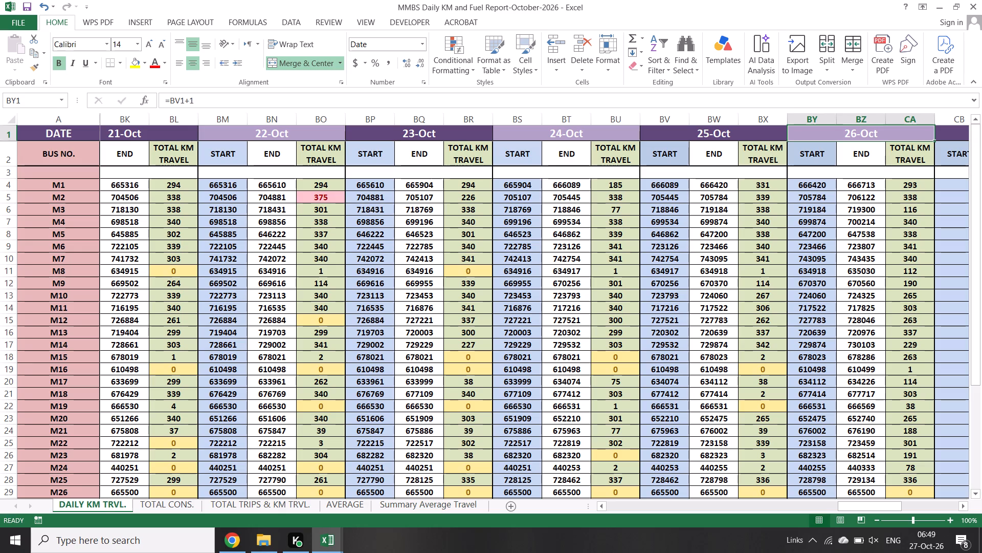
key("ctrl+s")
Copy the 26-Oct TOTAL KM TRAVEL values for M1 to M35 into the 26-Oct Actual K.M column of the Inside Depot KM report, as values only.
left_click(917, 183)
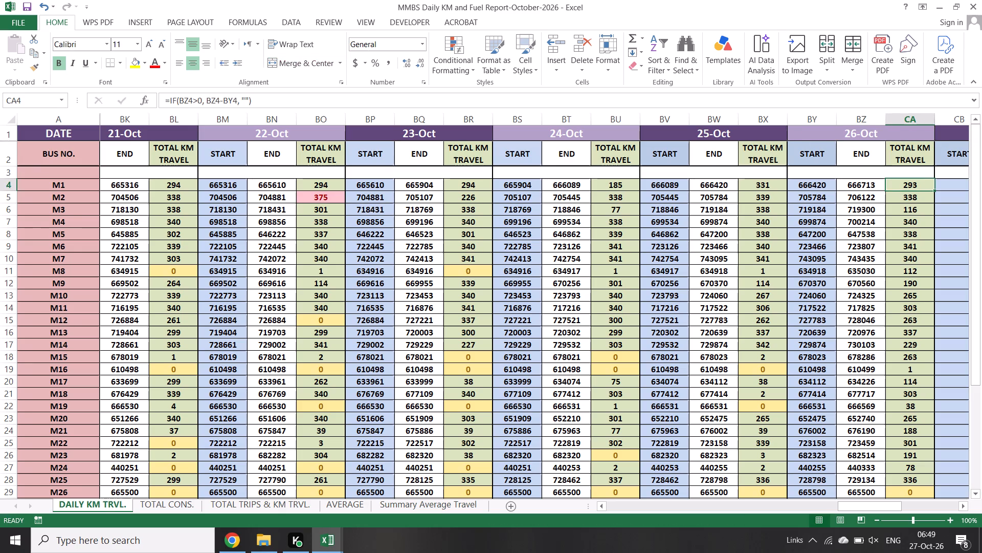
key("ctrl+shift+Down")
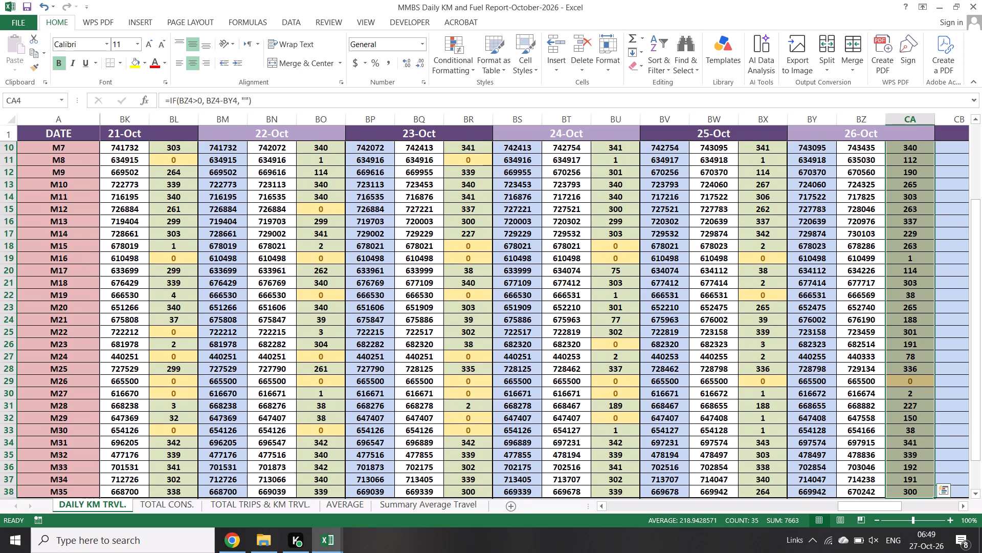
key("ctrl+c")
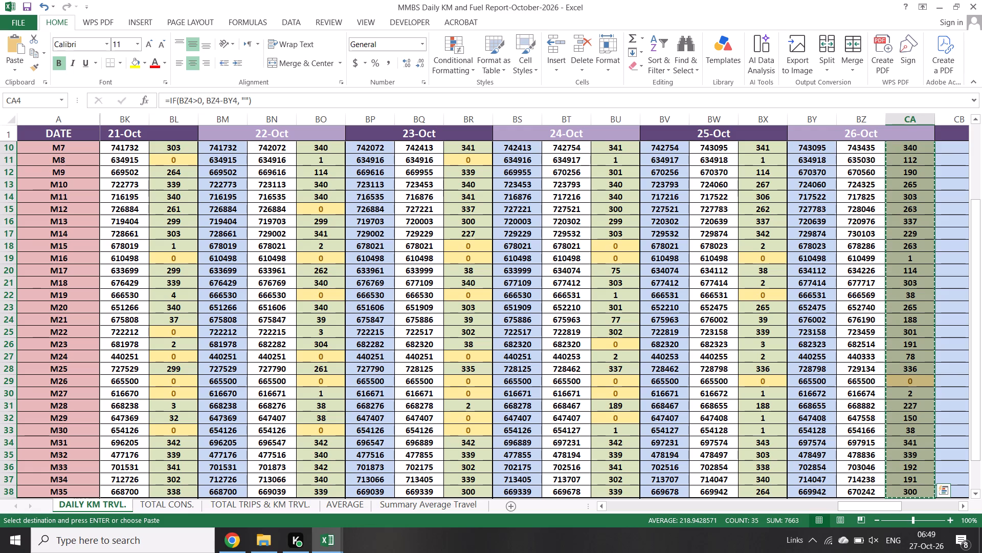
key("alt+Tab")
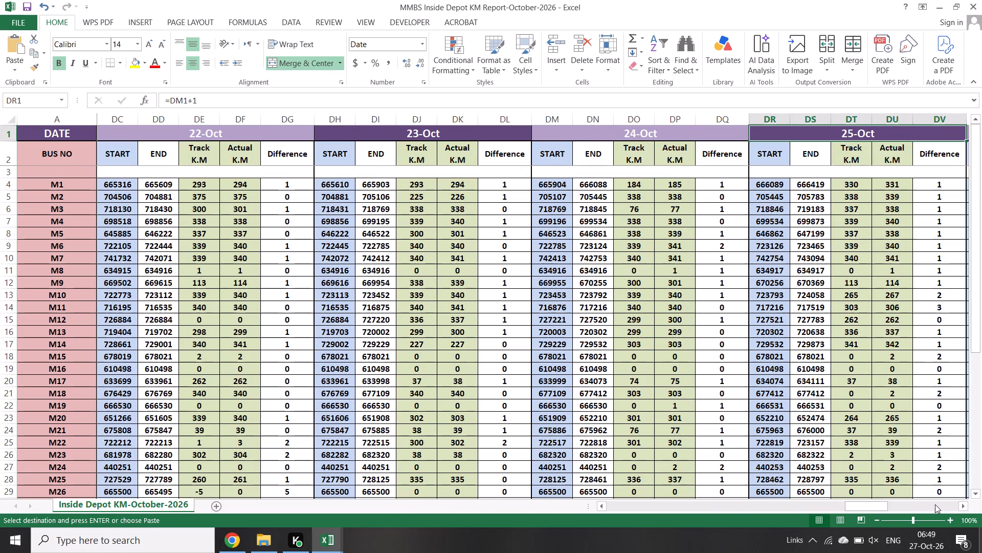
left_click(966, 507)
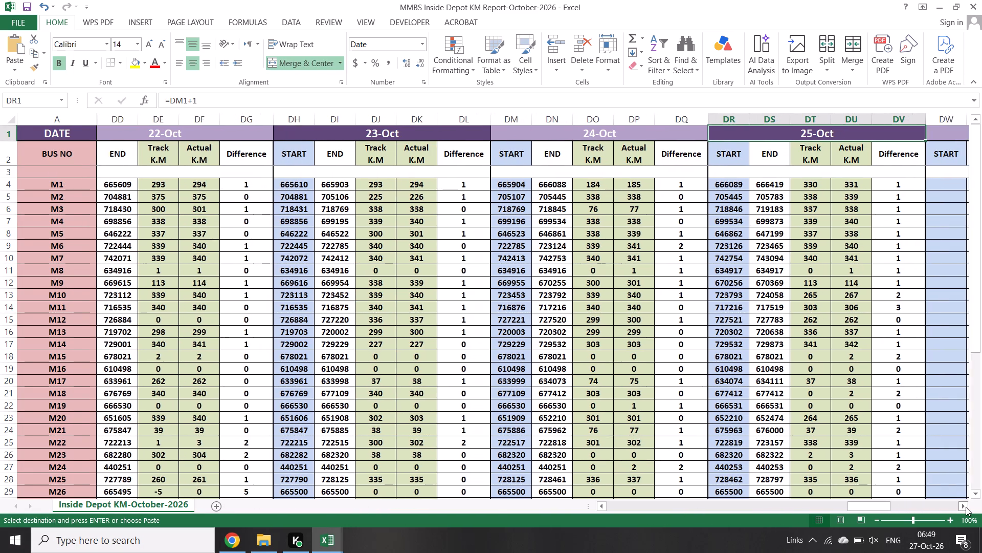
left_click(966, 507)
triple_click(959, 502)
left_click(959, 502)
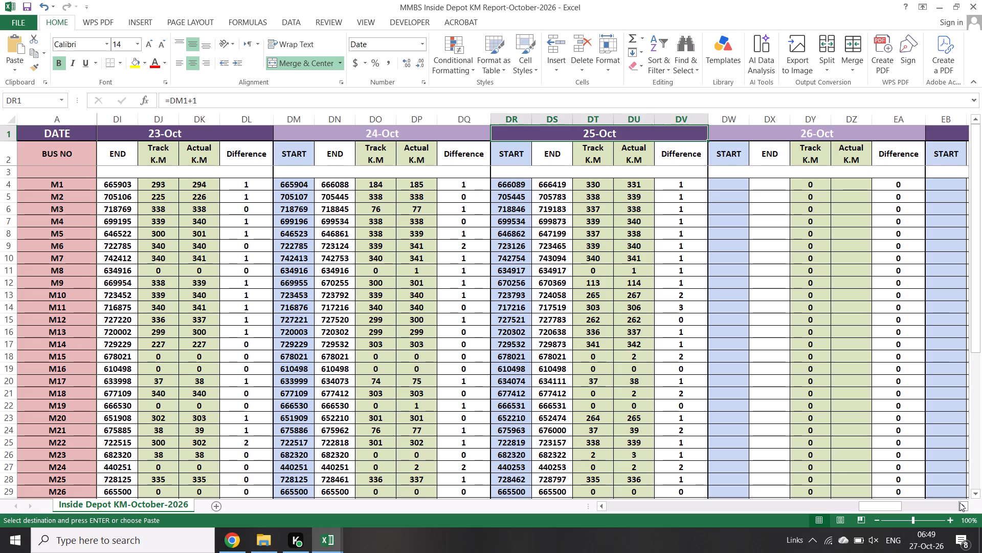
left_click(959, 502)
left_click(959, 502)
double_click(959, 502)
left_click(959, 502)
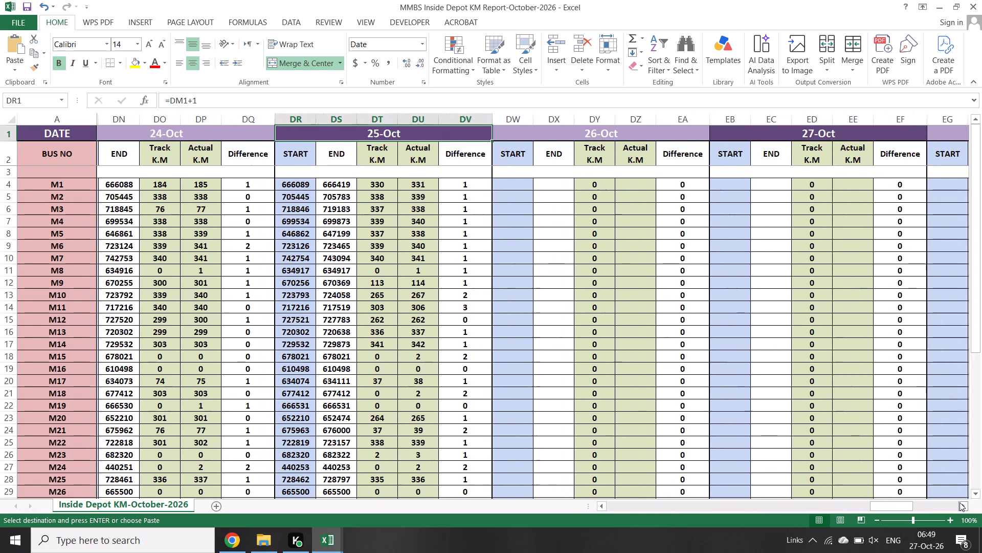
left_click(959, 502)
left_click(959, 502)
left_click(959, 502)
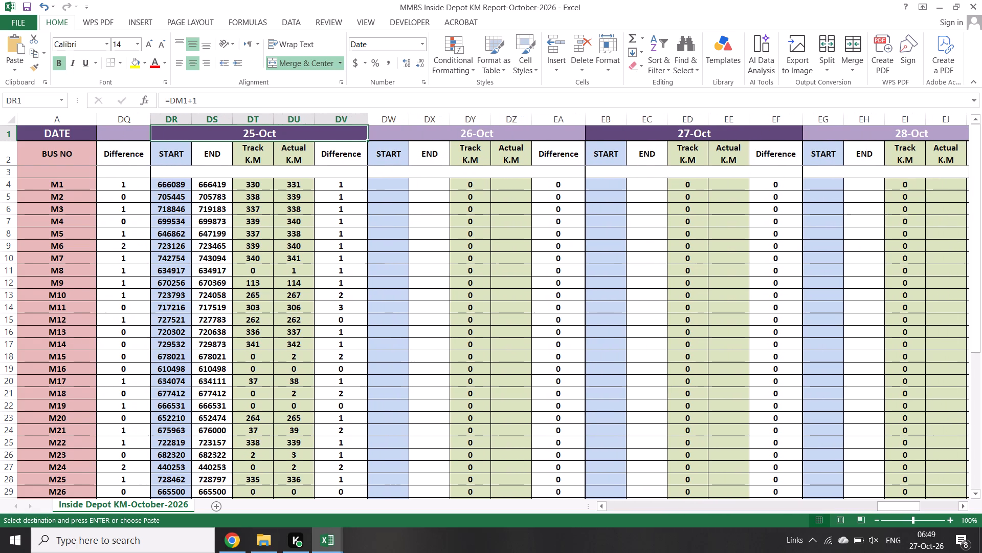
left_click(505, 182)
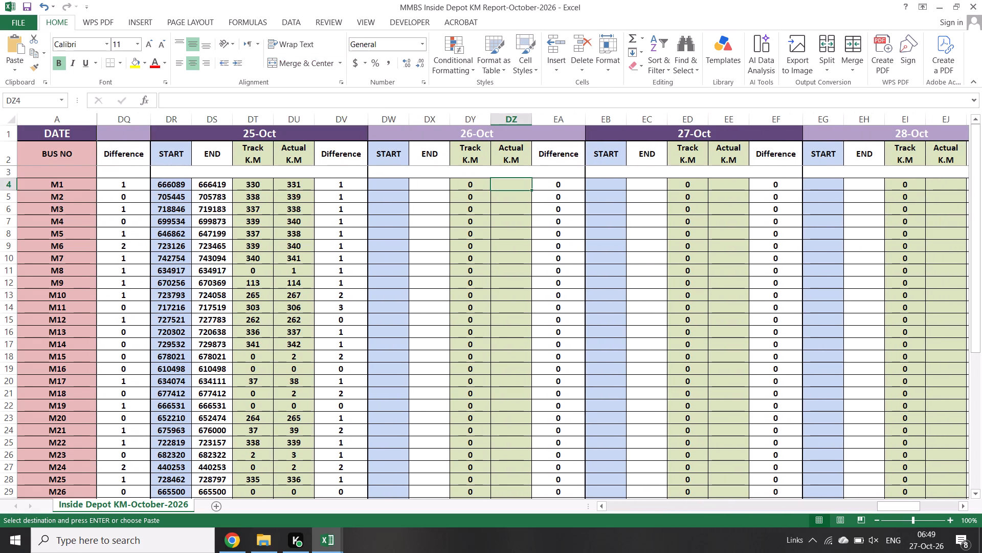
right_click(505, 182)
right_click(505, 182)
right_click(505, 182)
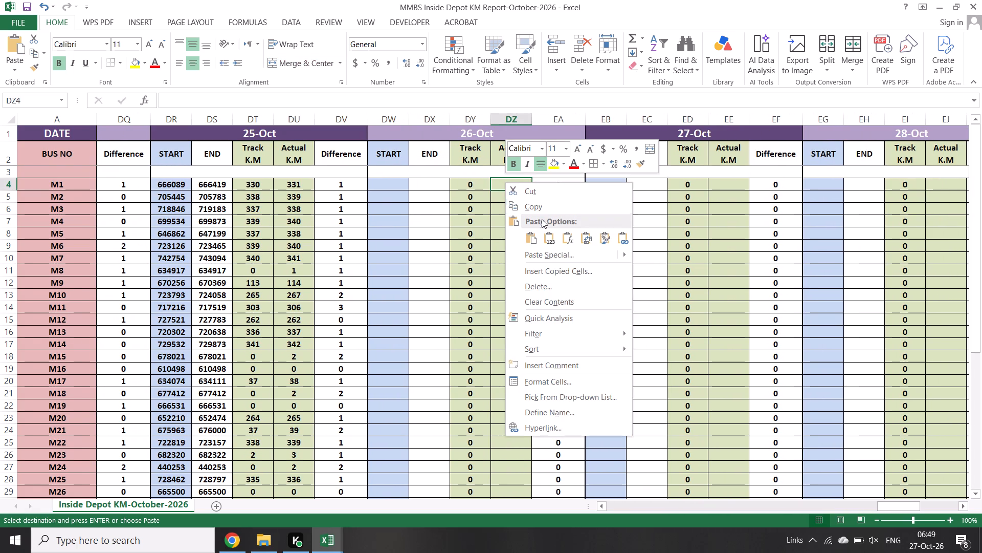
left_click(551, 241)
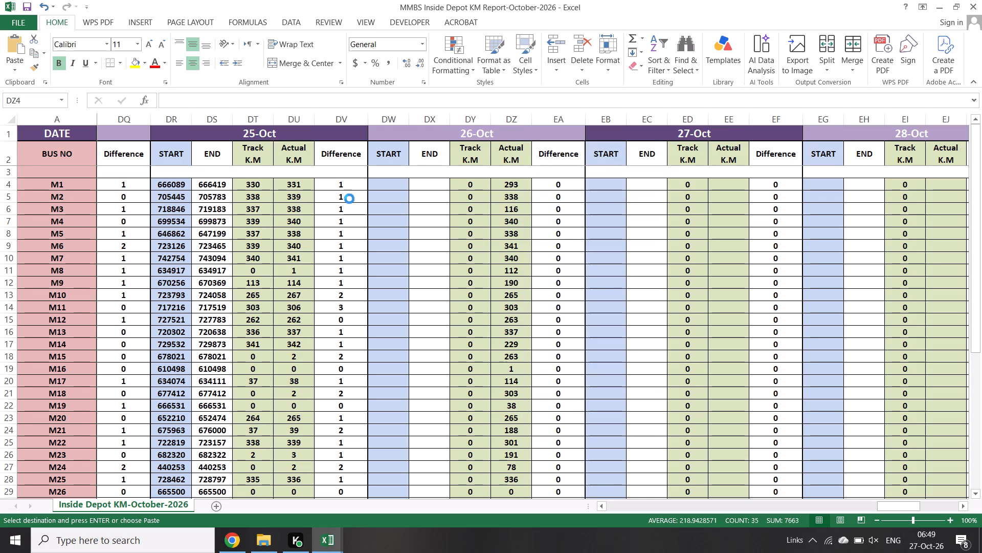
Copy the 26-Oct START readings for M1 to M35 from the daily KM report into the Inside Depot report's 26-Oct START column as values.
left_click(402, 187)
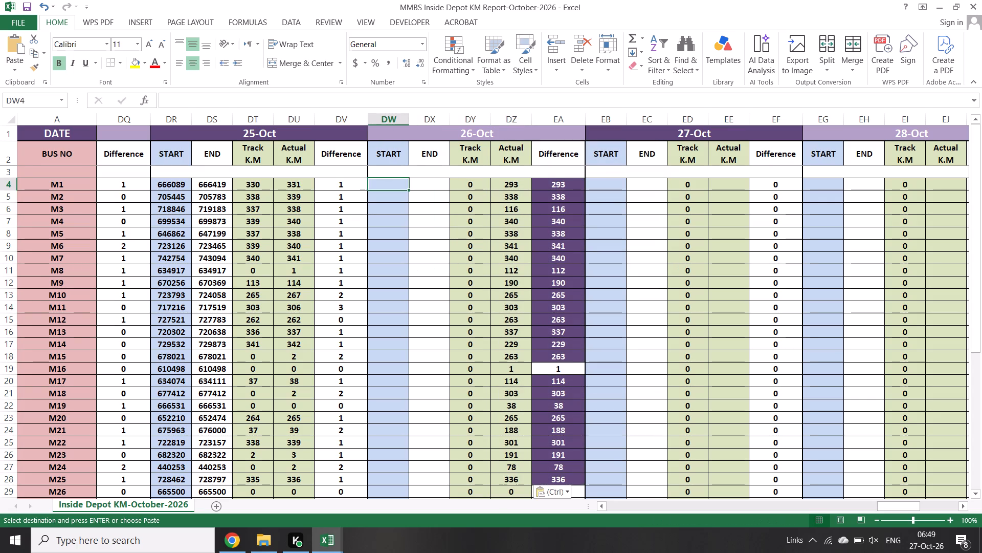
key("alt+Tab")
scroll(687, 276, "up", 6)
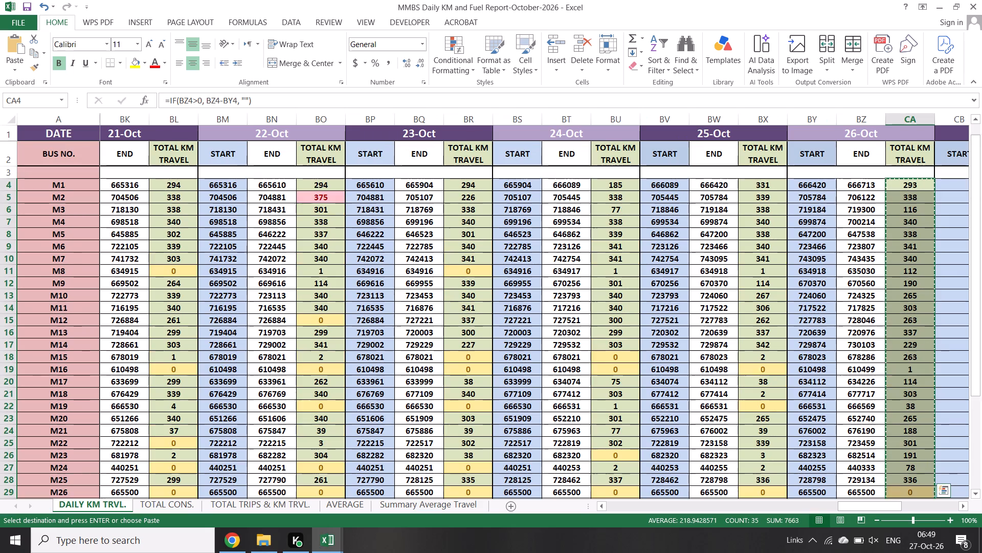
scroll(696, 281, "up", 4)
left_click(809, 187)
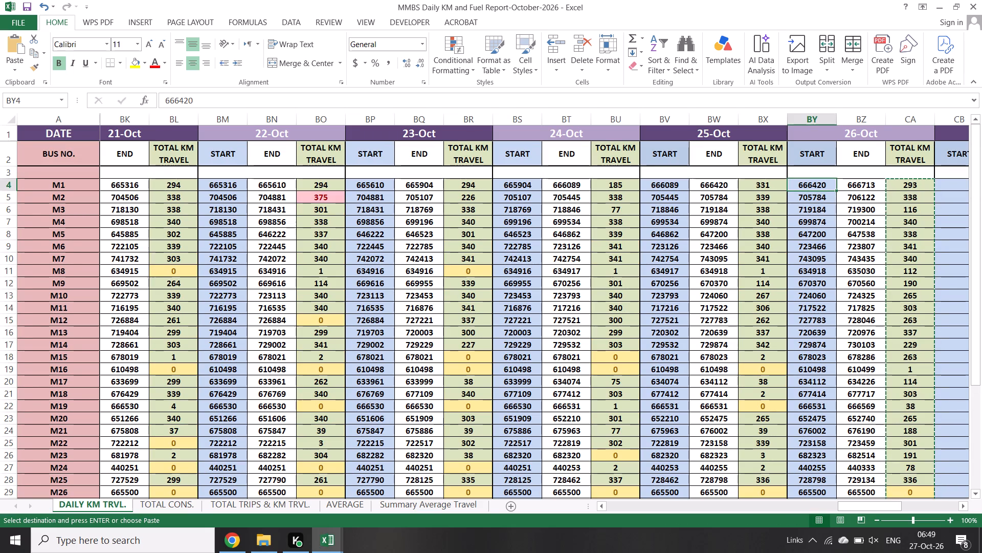
key("ctrl+shift+Down")
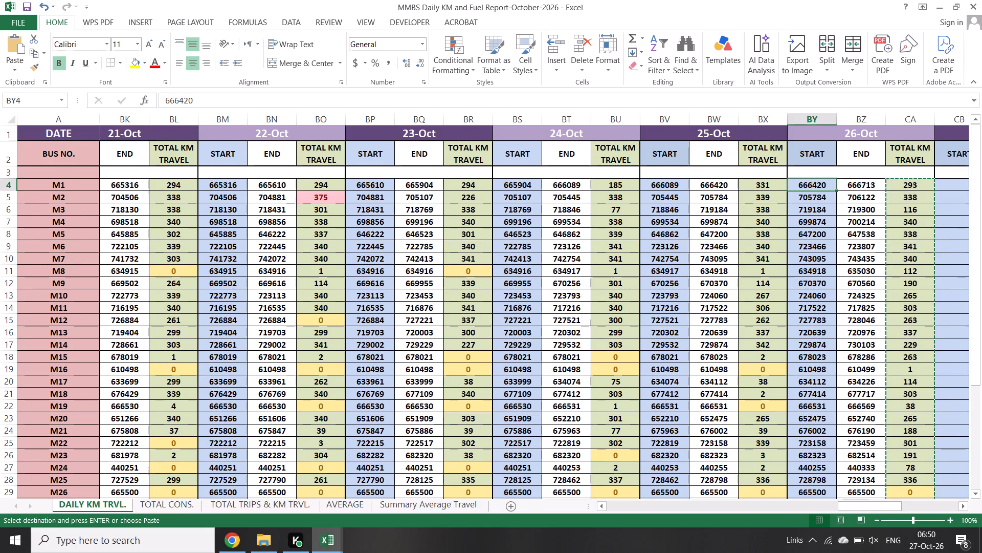
key("ctrl+c")
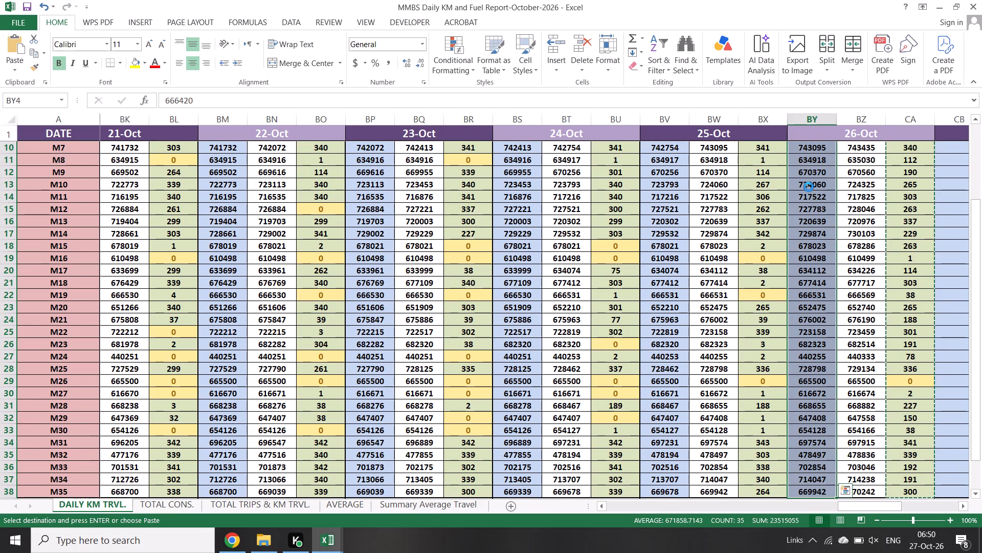
key("alt+Tab")
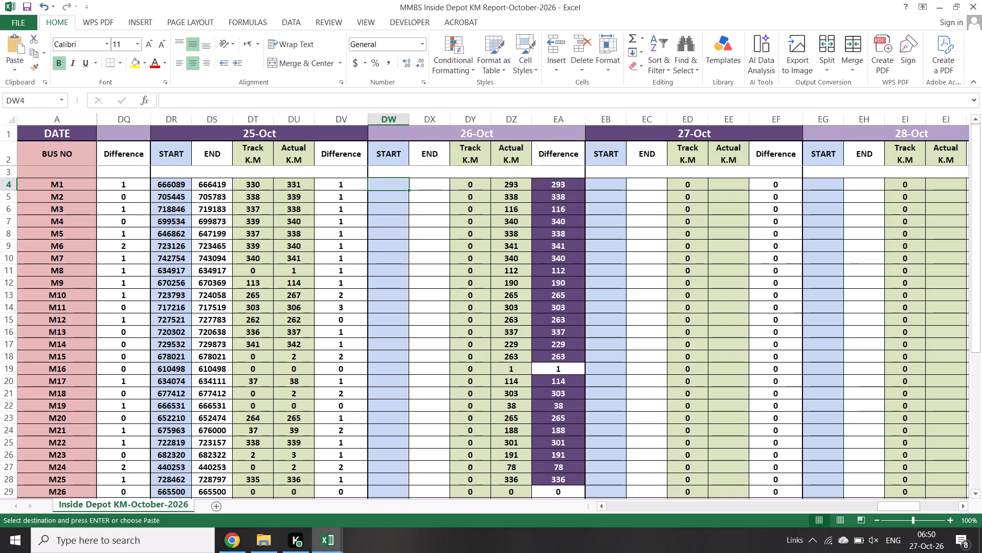
right_click(380, 183)
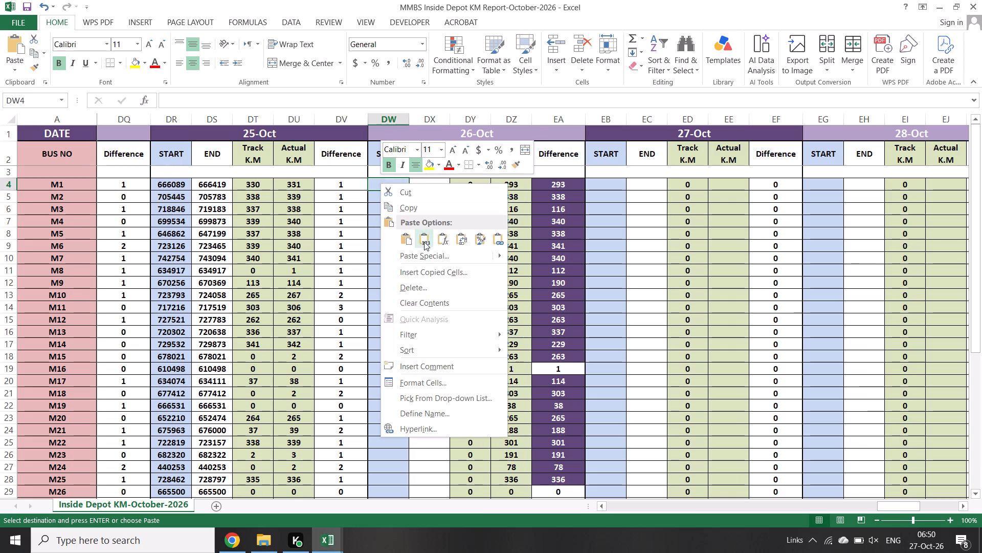
left_click(425, 243)
Enter the 26-Oct END readings in the Inside Depot report: 666713 for M1 and 706122 for M2.
left_click(430, 187)
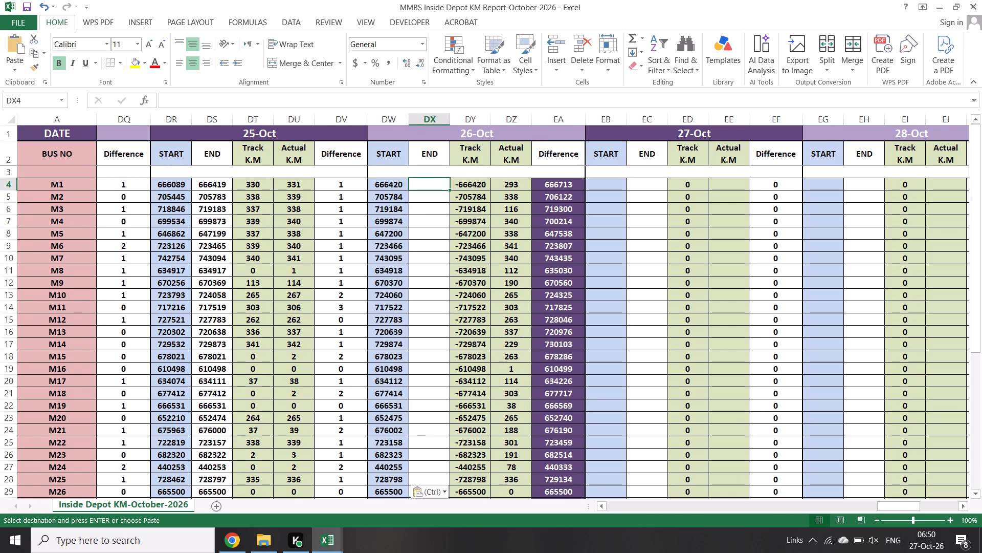
scroll(429, 217, "up", 1, "ctrl")
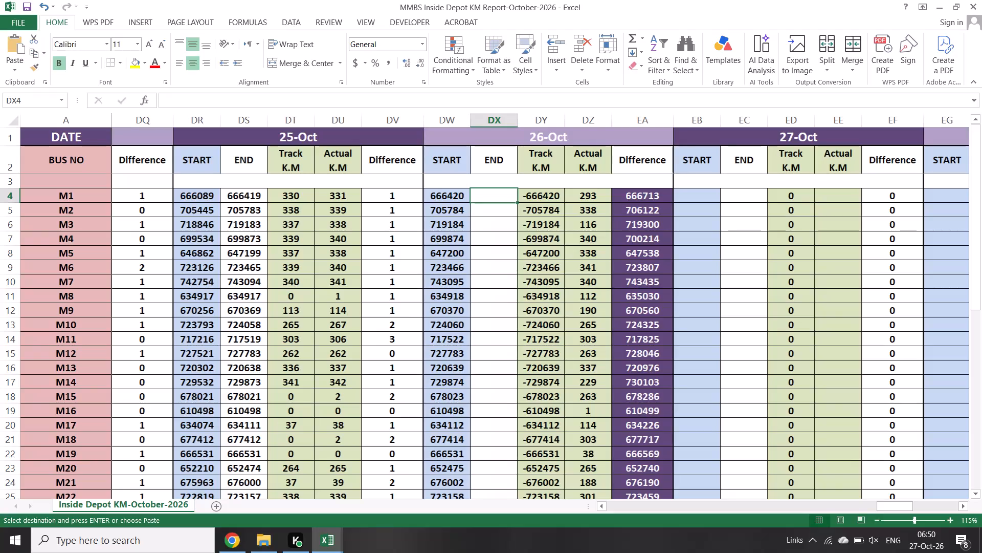
key("6")
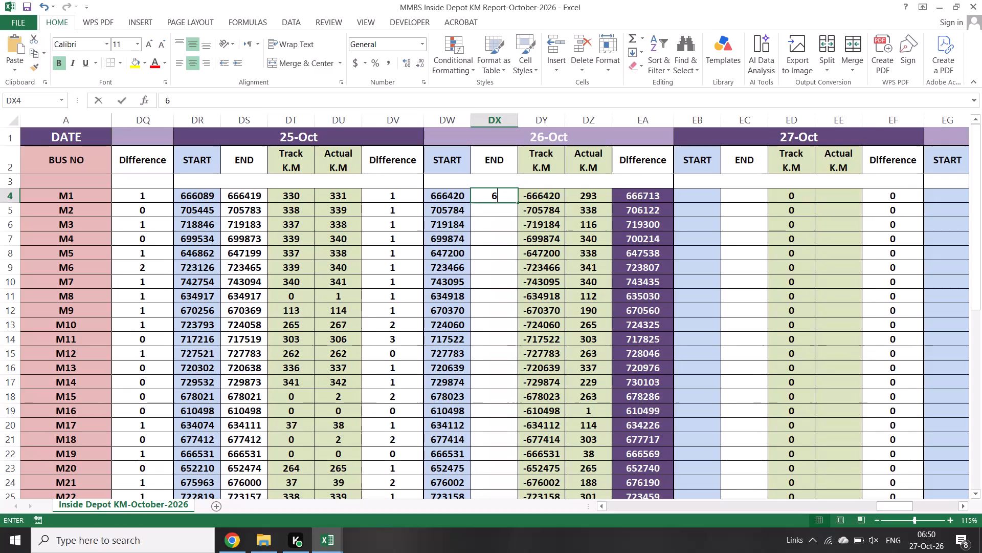
key("6")
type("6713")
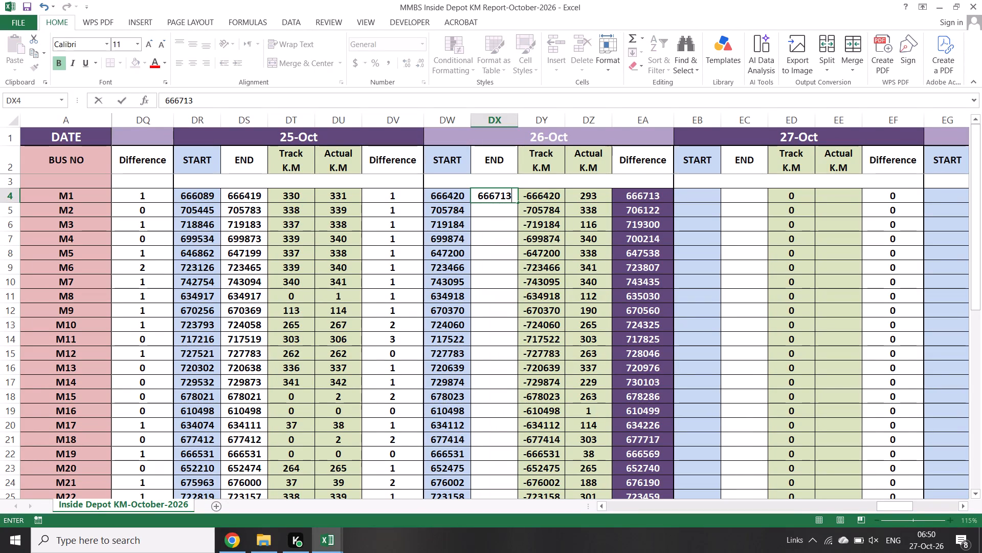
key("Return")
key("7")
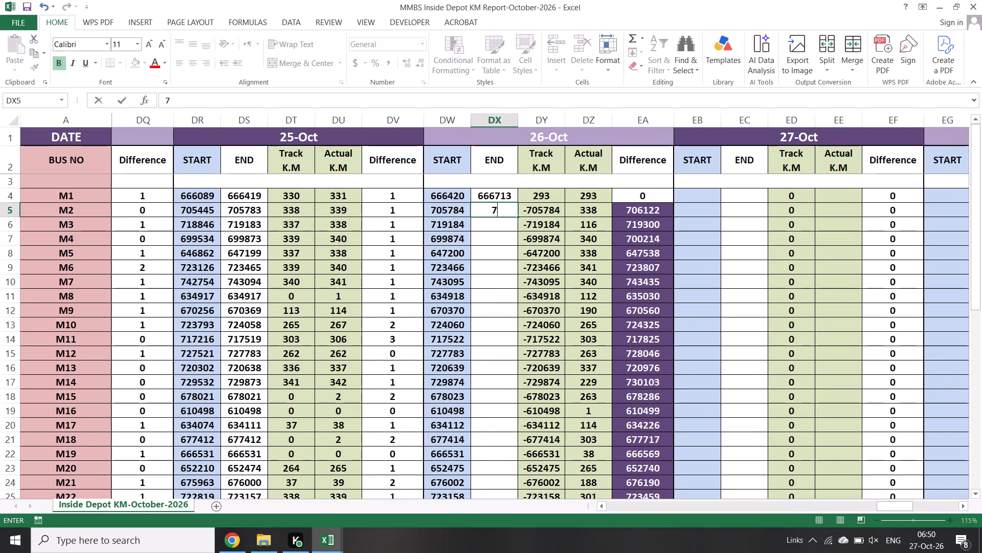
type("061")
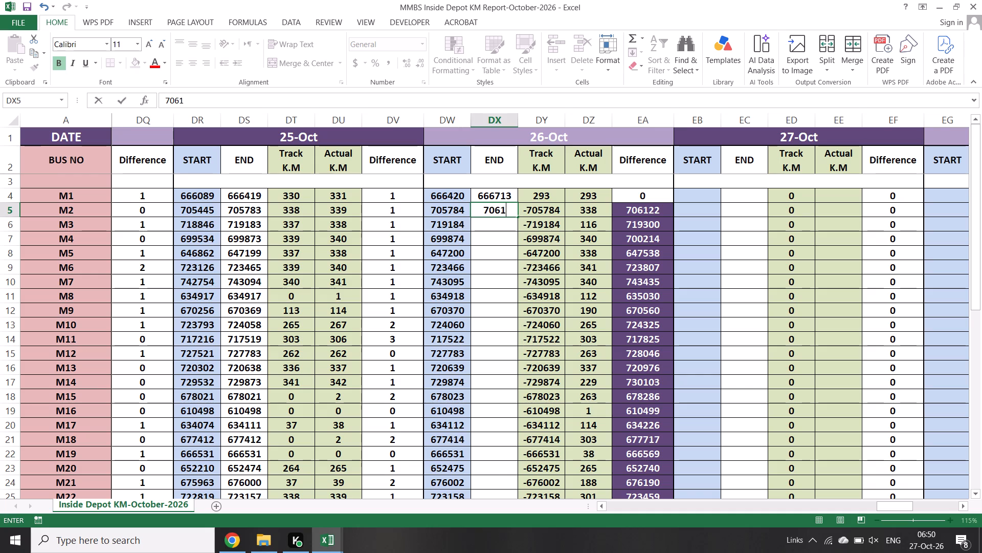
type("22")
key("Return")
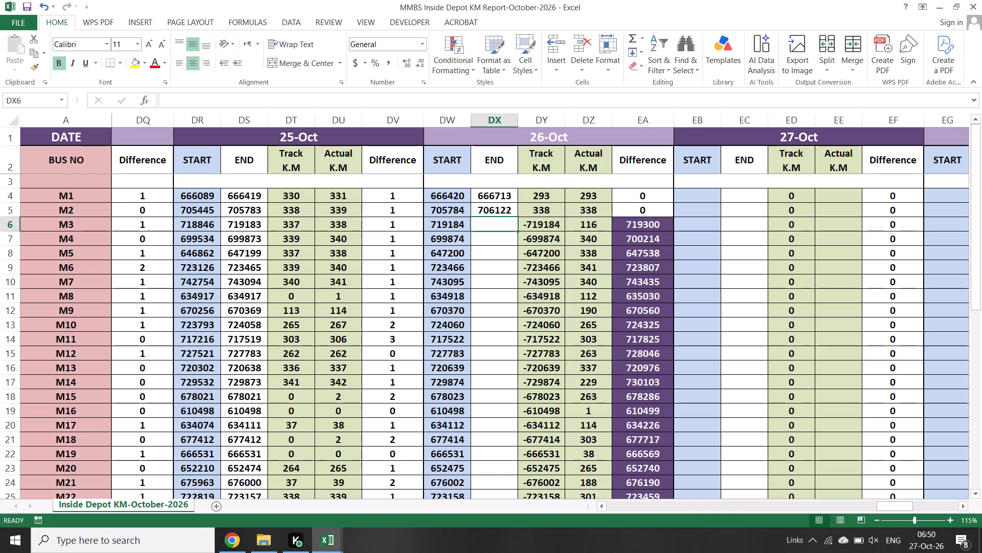
Enter the 26-Oct END readings 719298 for M3, 700213 for M4 and 647537 for M5.
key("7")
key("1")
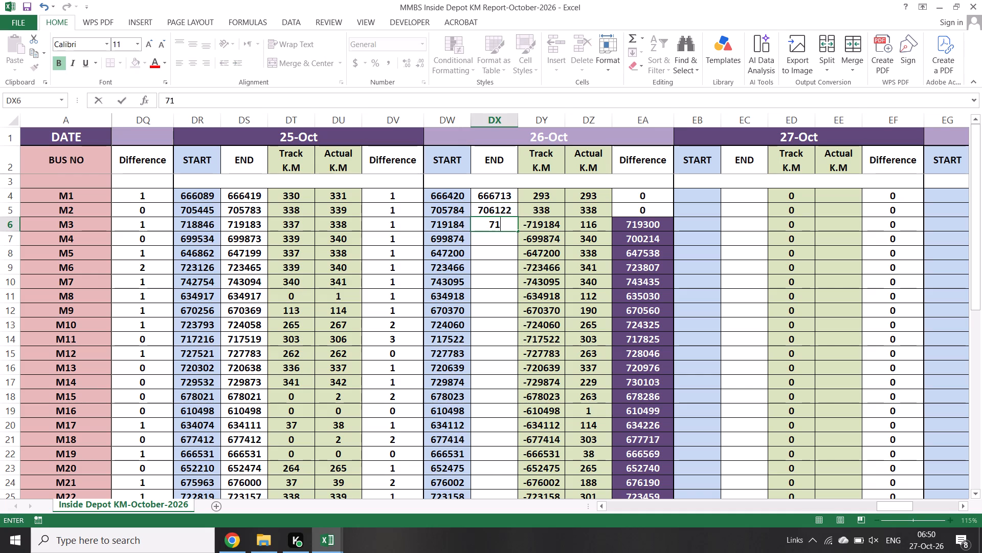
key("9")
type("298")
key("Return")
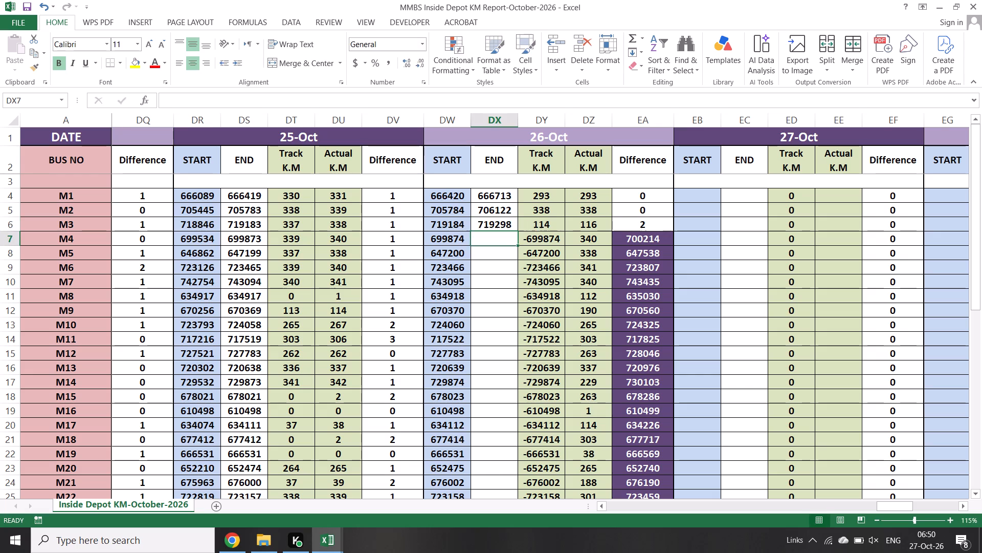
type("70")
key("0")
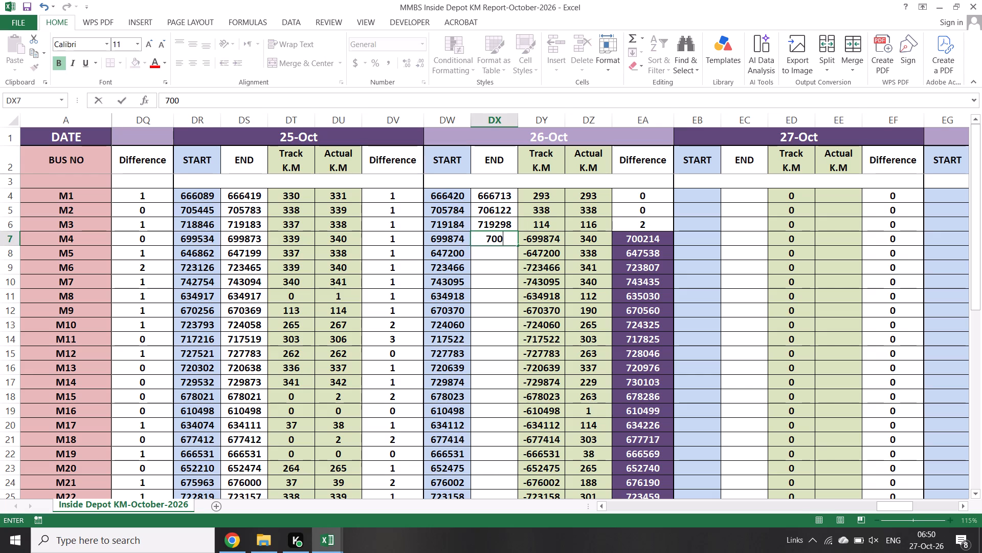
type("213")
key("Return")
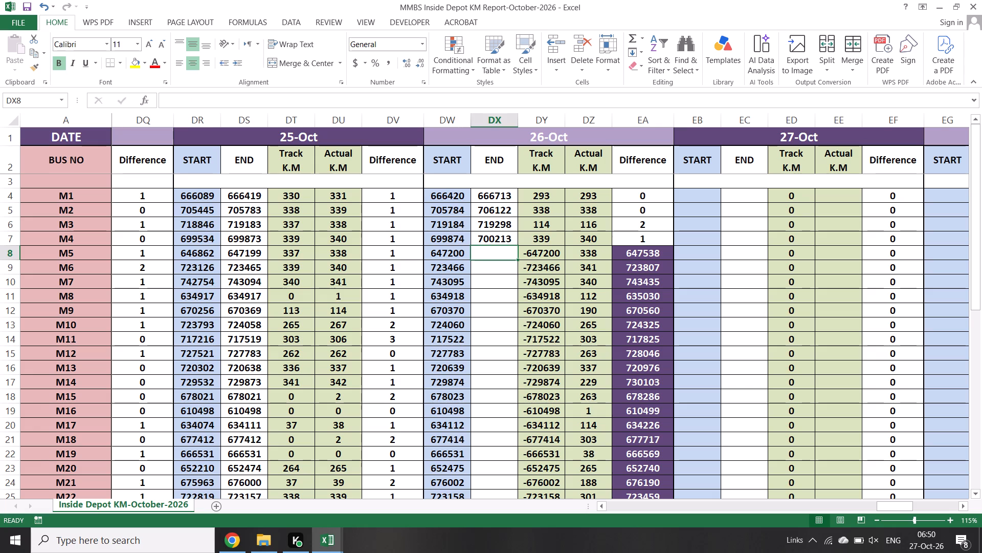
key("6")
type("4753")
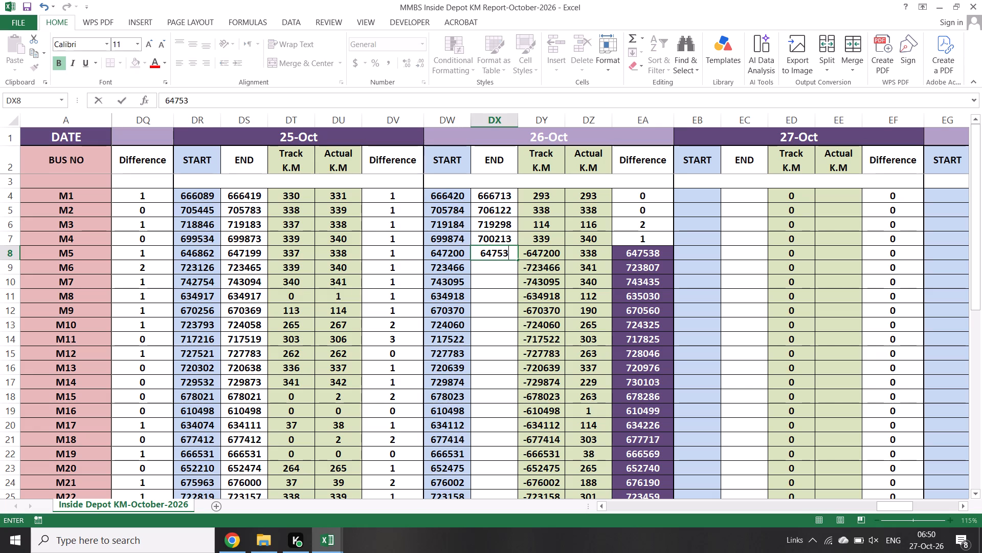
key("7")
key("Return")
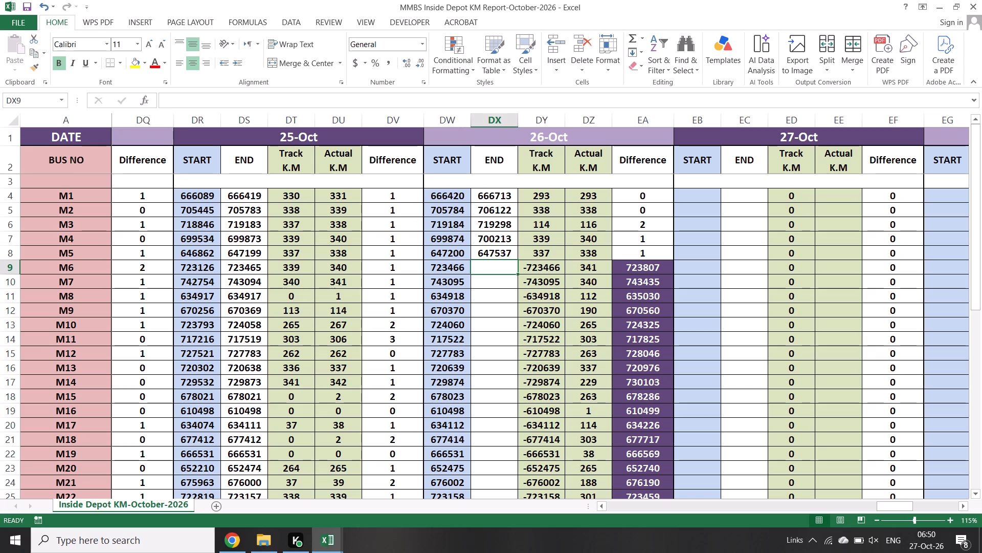
Enter the 26-Oct END readings 723805 for M6, 743435 for M7 and 635030 for M8.
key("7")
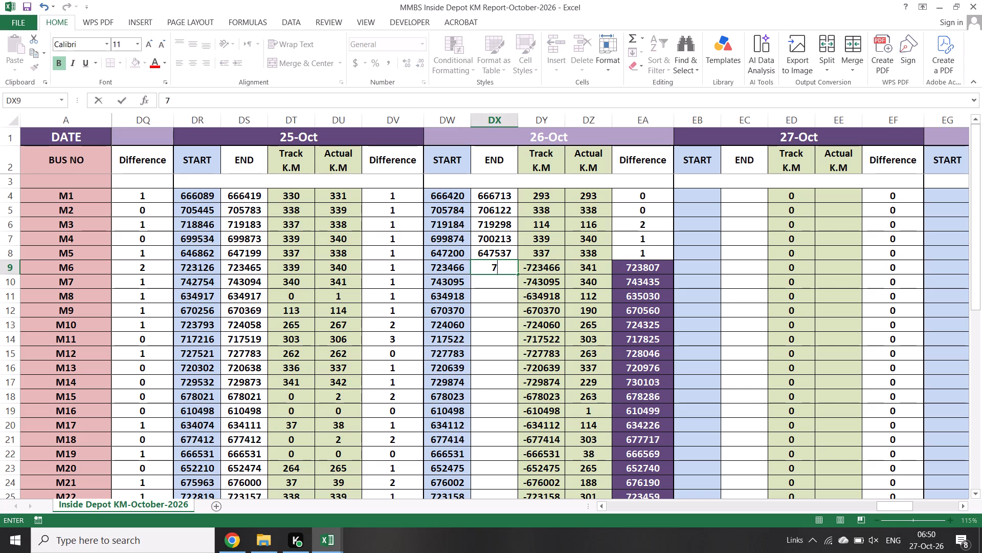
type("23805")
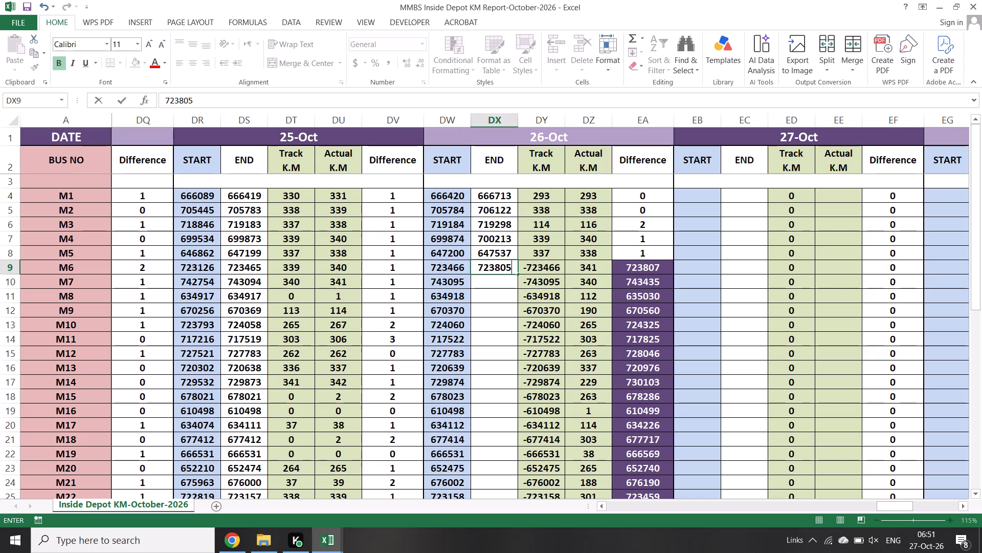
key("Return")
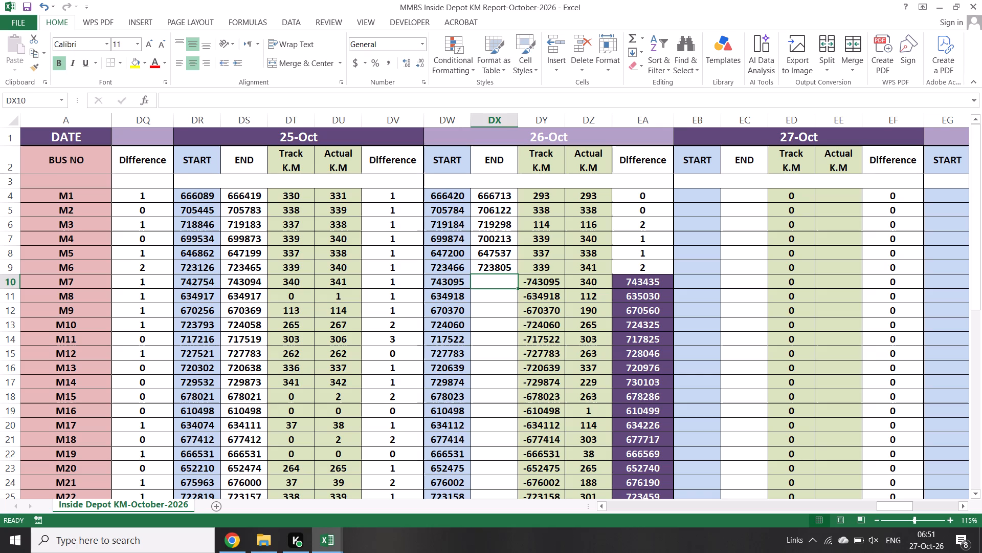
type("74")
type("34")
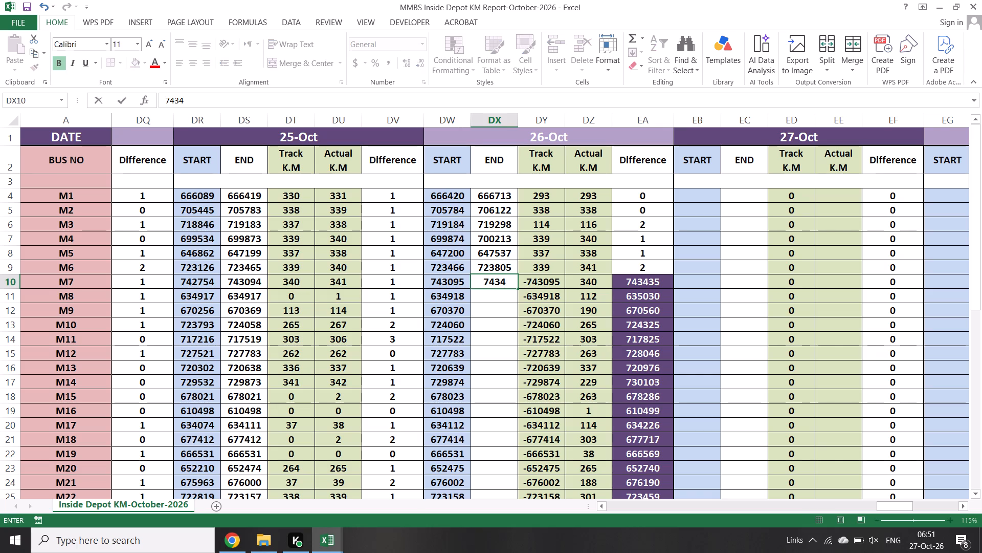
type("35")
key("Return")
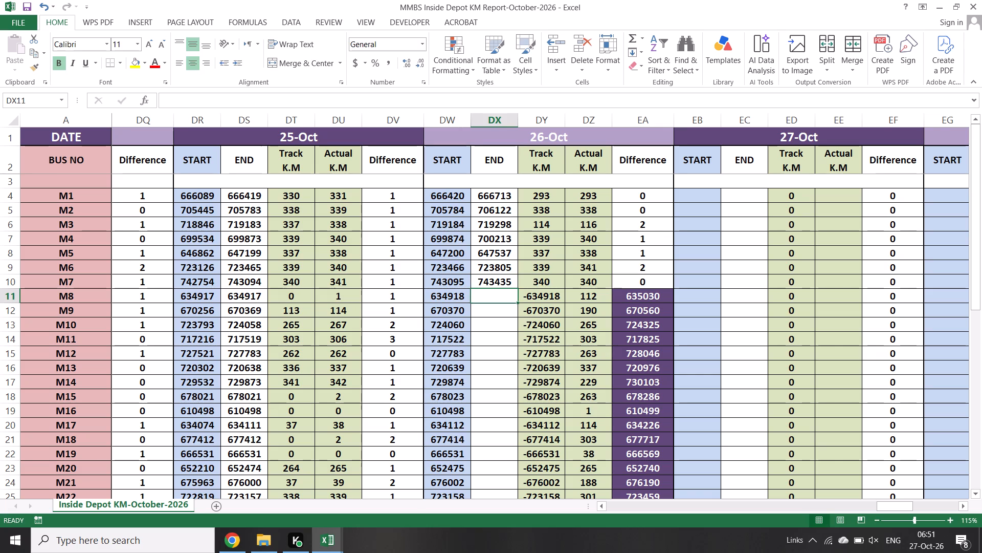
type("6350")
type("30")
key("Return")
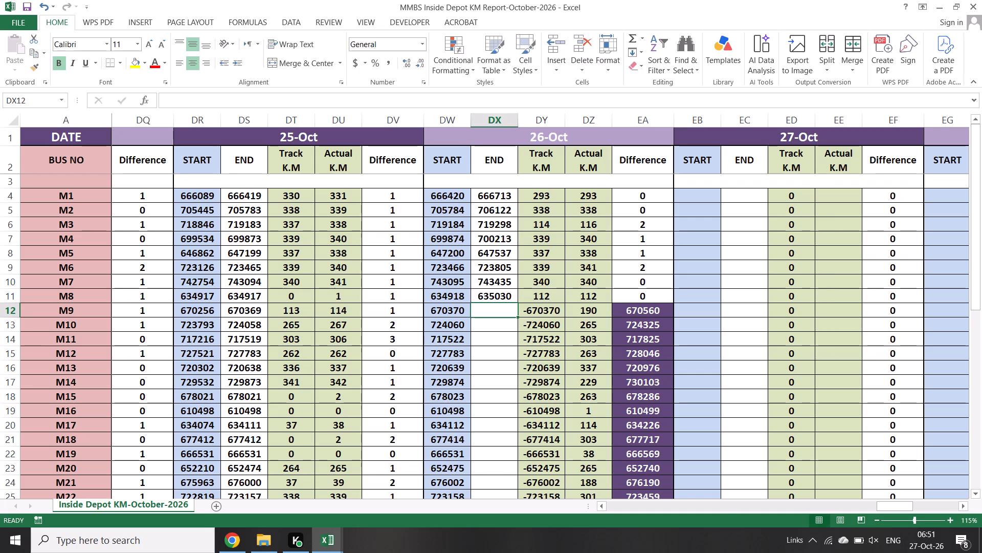
Enter the 26-Oct END readings 670559 for M9, 724324 for M10 and 717824 for M11.
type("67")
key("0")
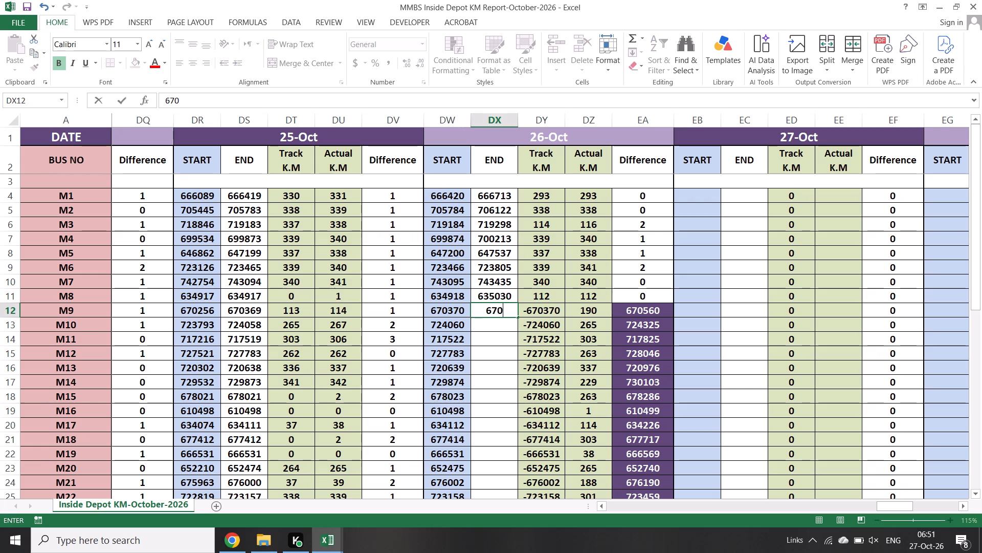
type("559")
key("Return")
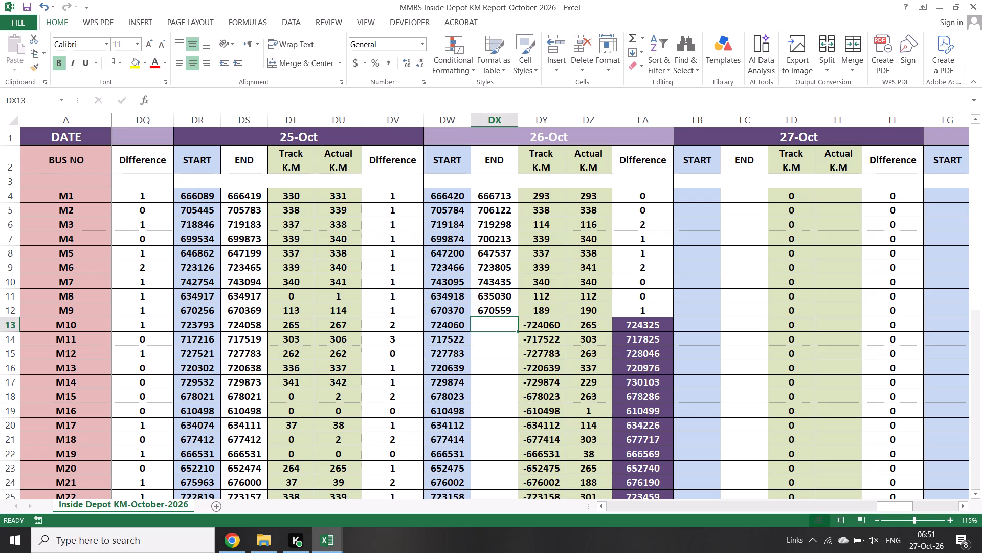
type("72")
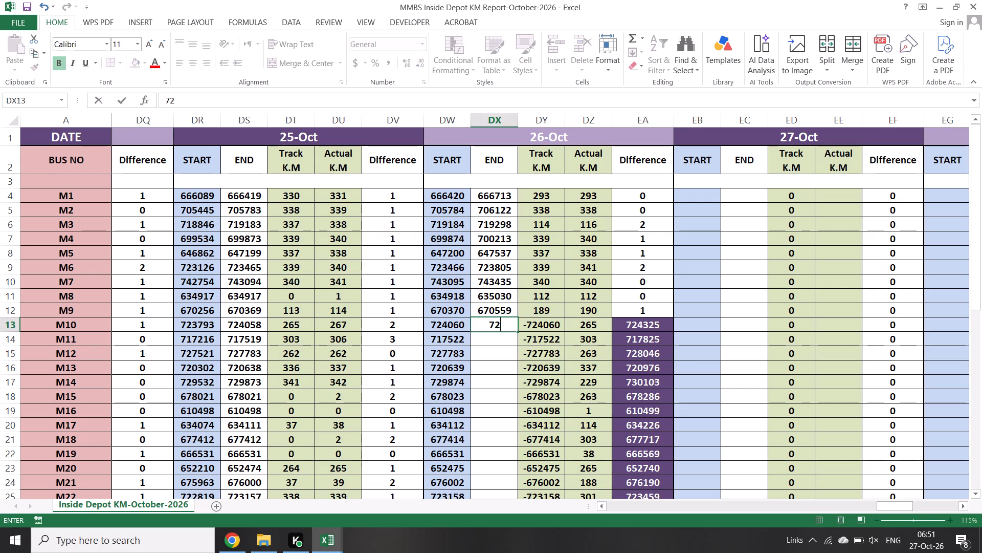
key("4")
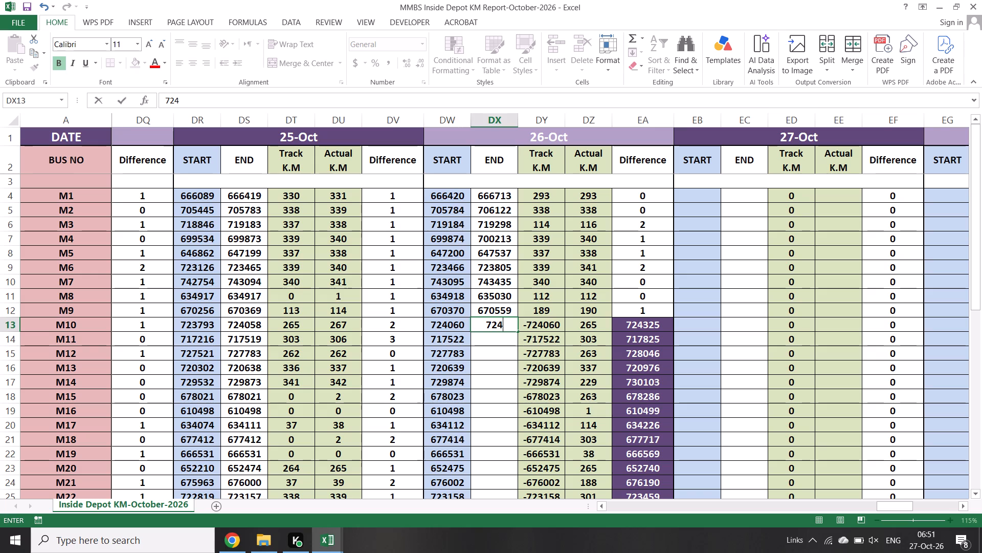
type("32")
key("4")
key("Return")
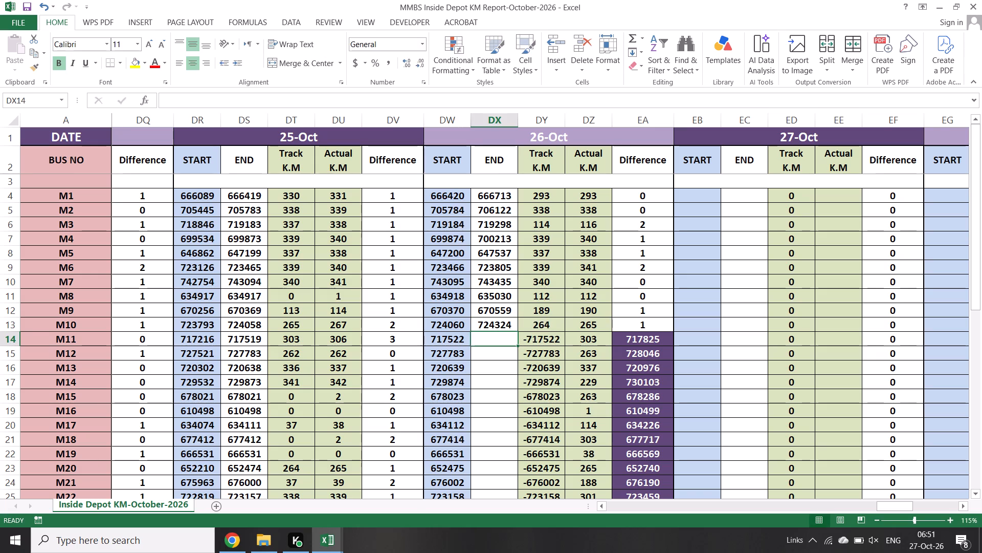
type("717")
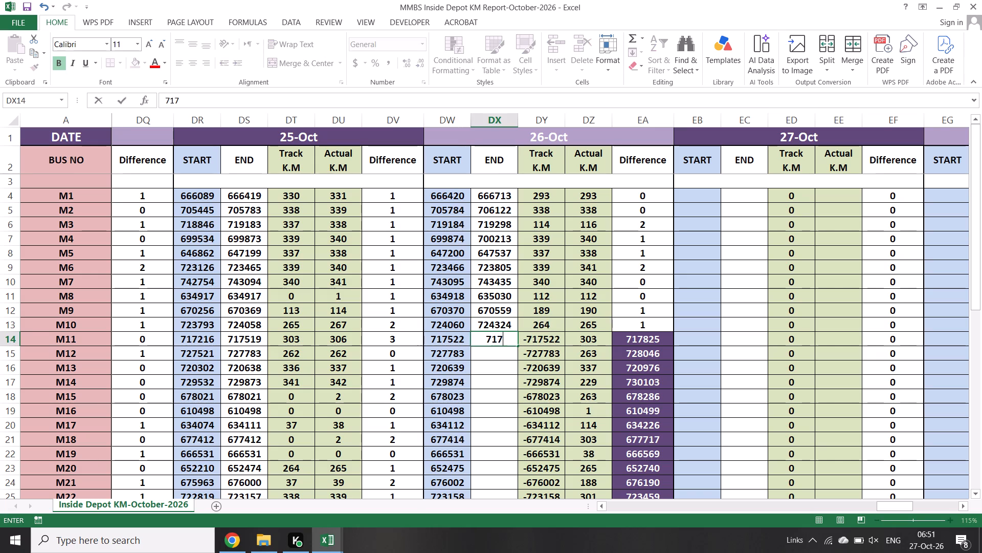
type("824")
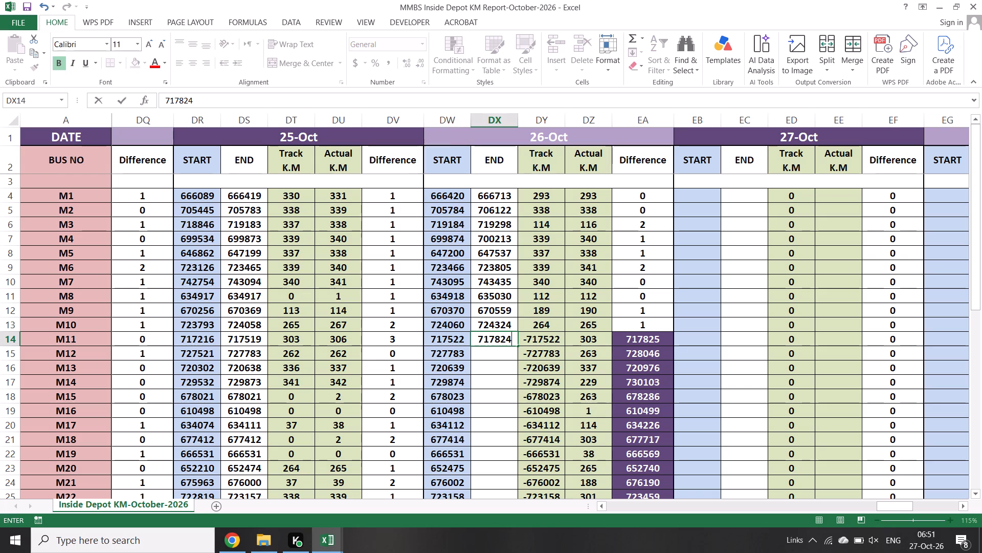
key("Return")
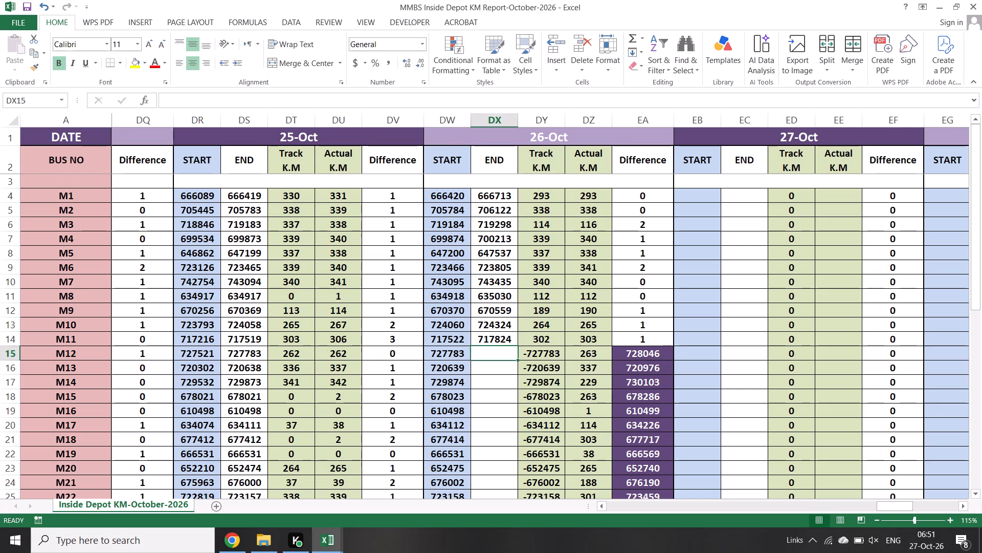
Enter the 26-Oct END readings 728045 for M12, 720975 for M13 and 730101 for M14.
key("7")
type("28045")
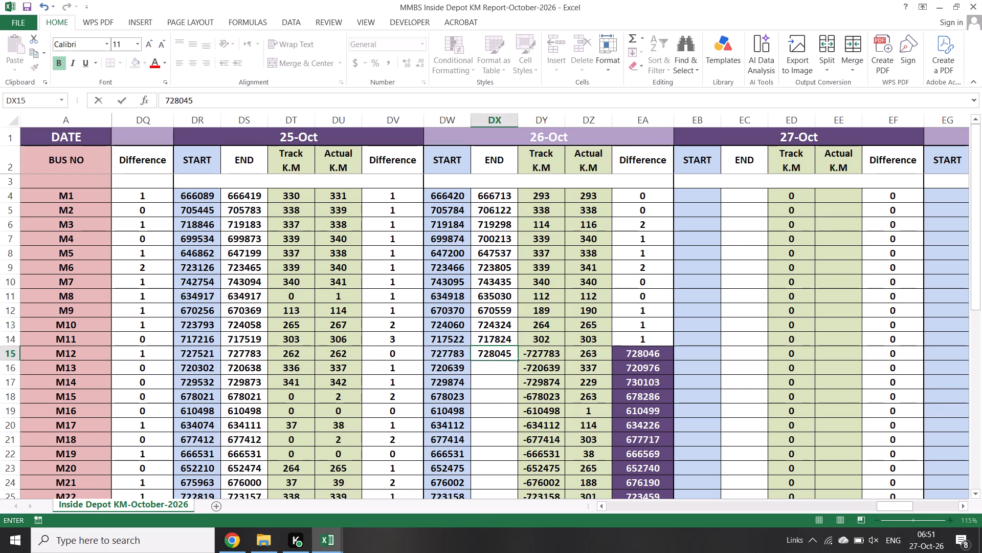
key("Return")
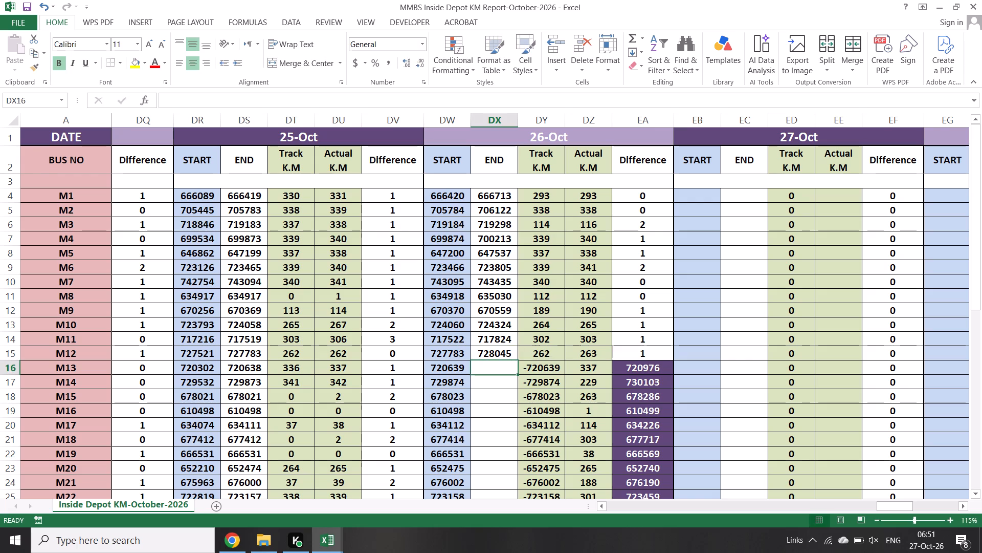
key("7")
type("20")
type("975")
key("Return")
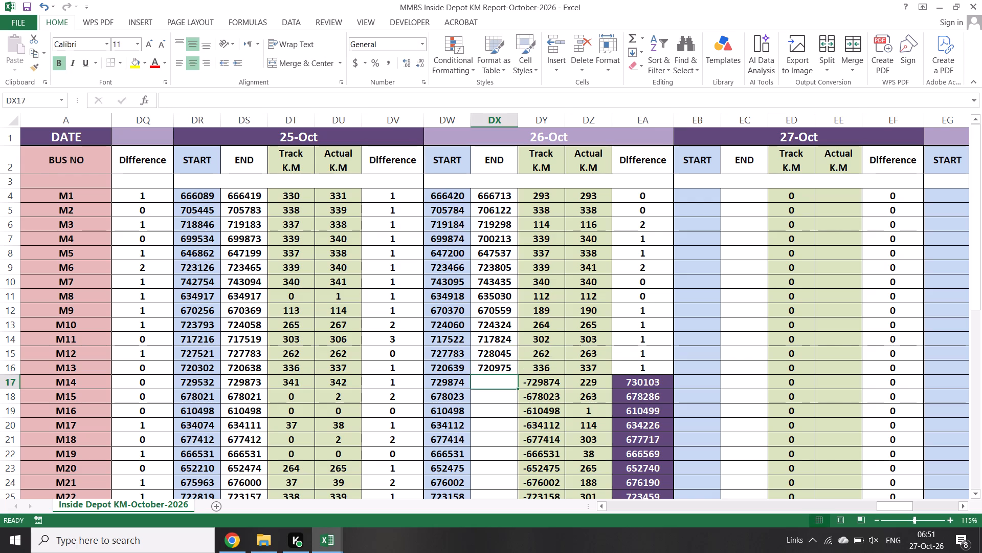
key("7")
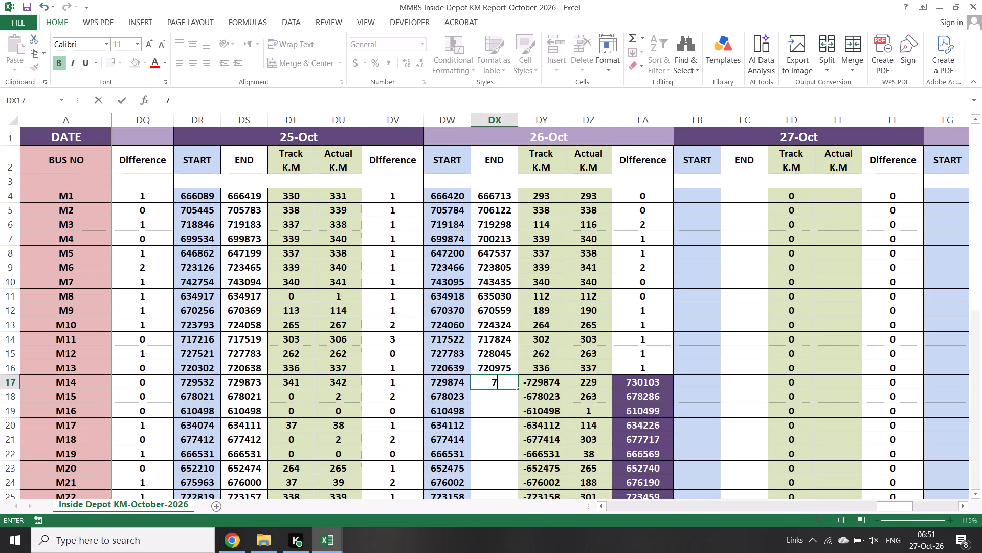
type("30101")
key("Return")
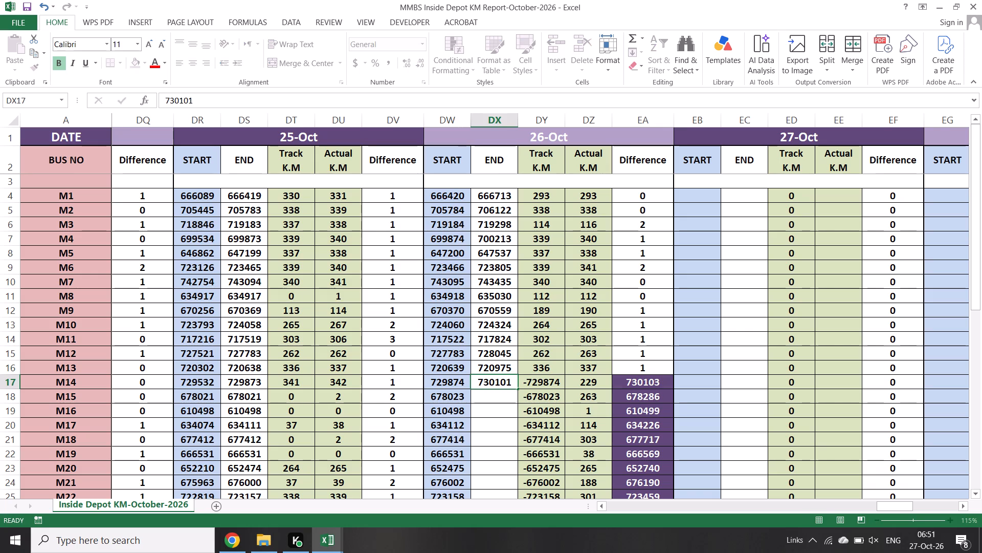
Enter the 26-Oct END readings 678285 for M15, 610499 for M16 and 634225 for M17.
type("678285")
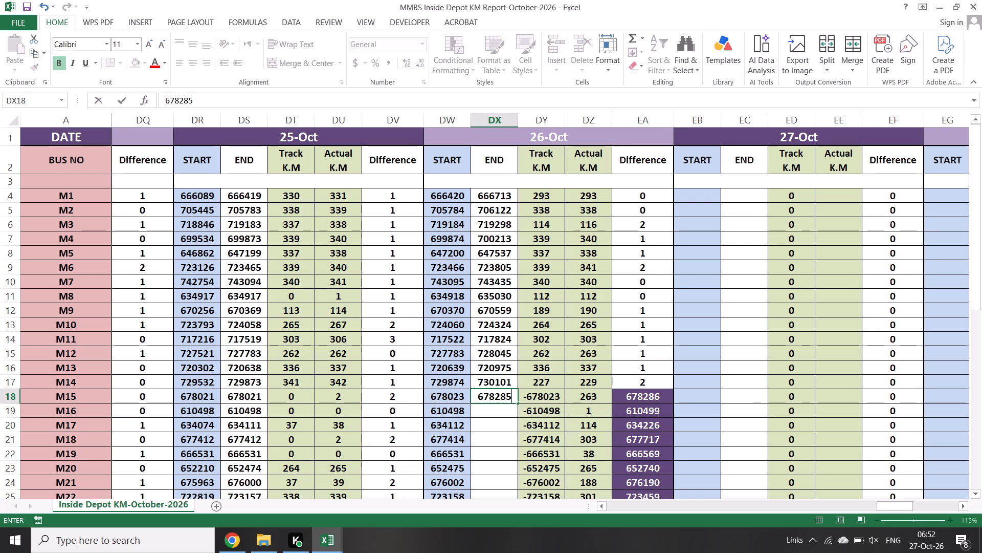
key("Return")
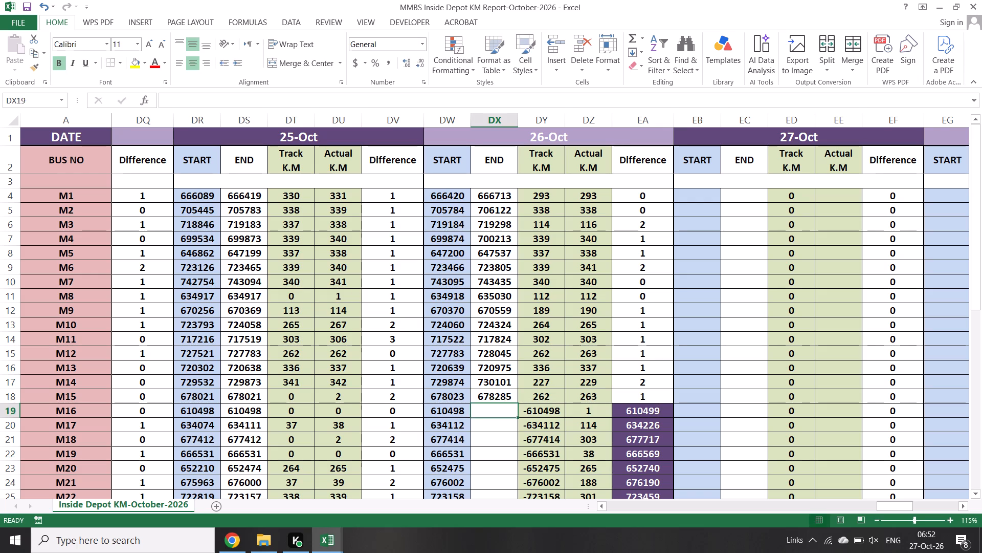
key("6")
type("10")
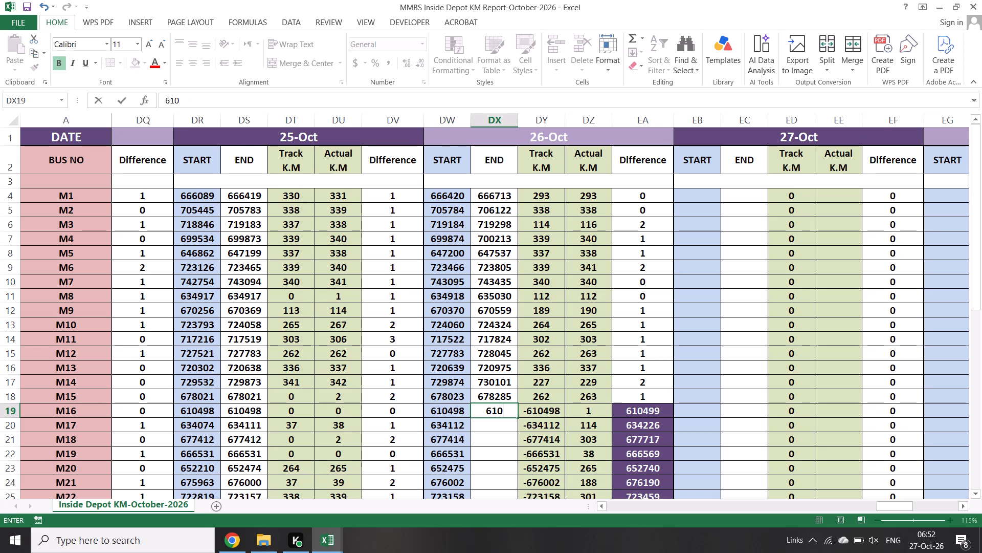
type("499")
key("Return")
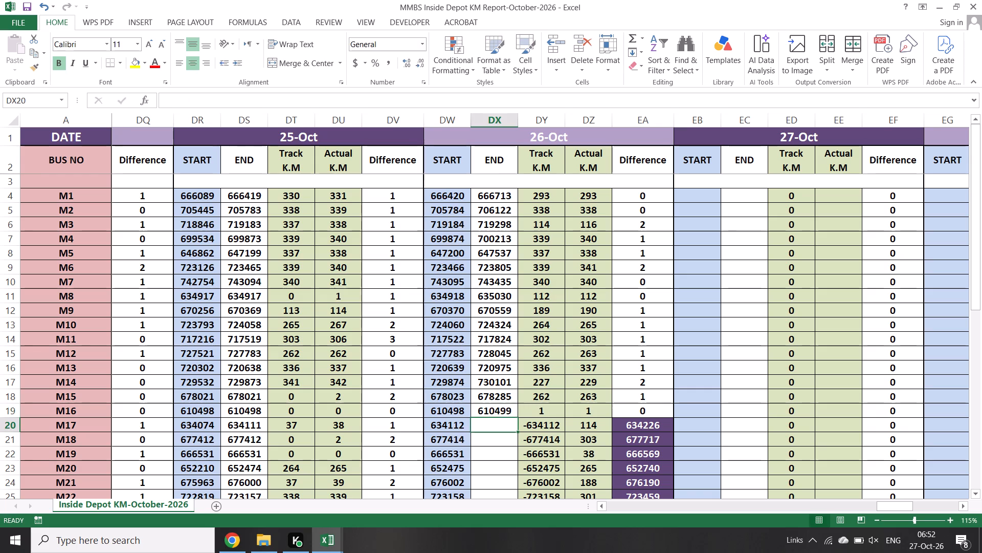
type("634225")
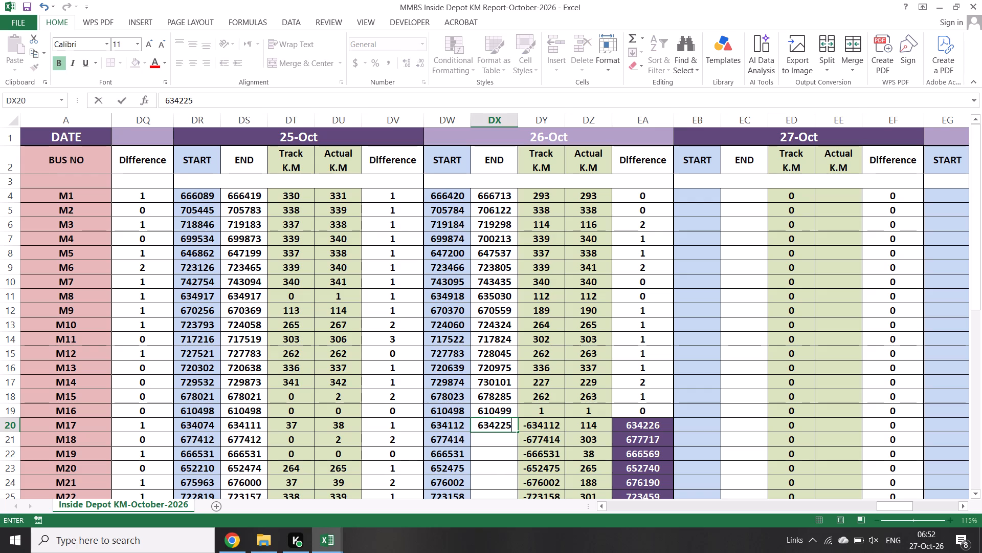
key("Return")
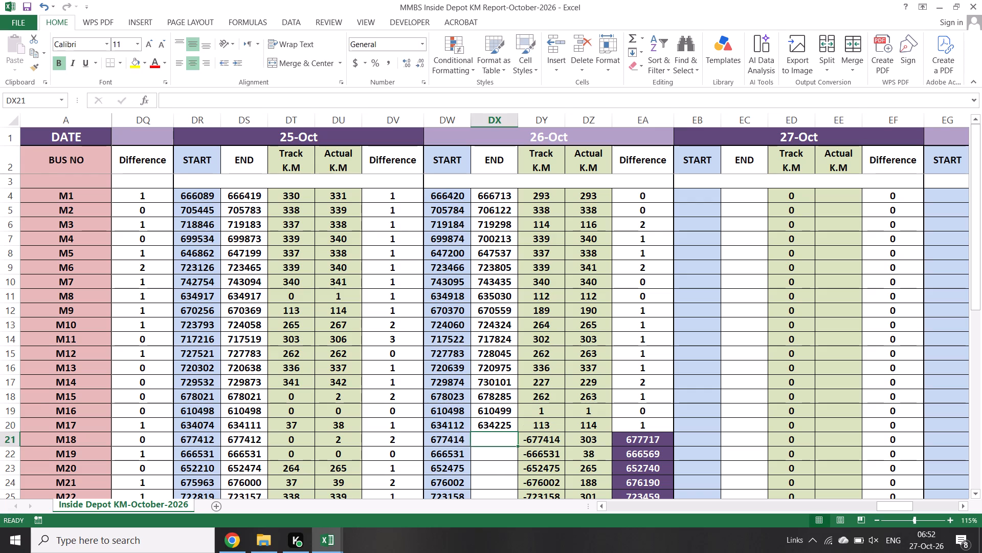
Enter the 26-Oct END readings 677716 for M18, 666569 for M19 and 652739 for M20.
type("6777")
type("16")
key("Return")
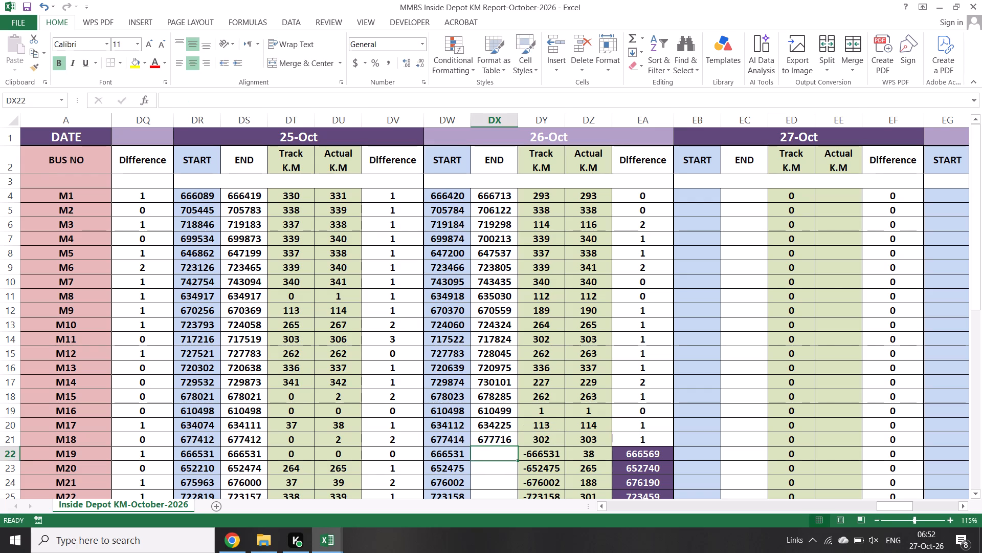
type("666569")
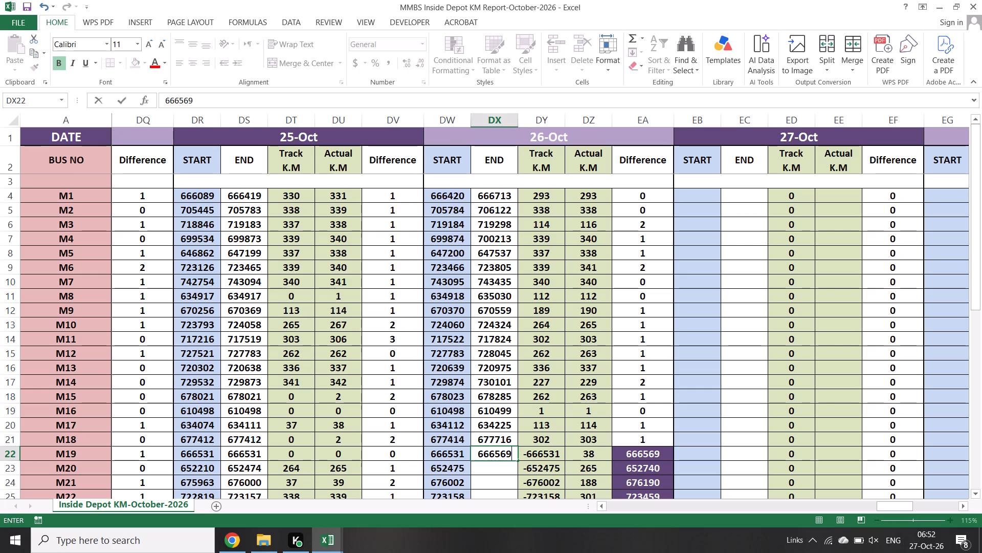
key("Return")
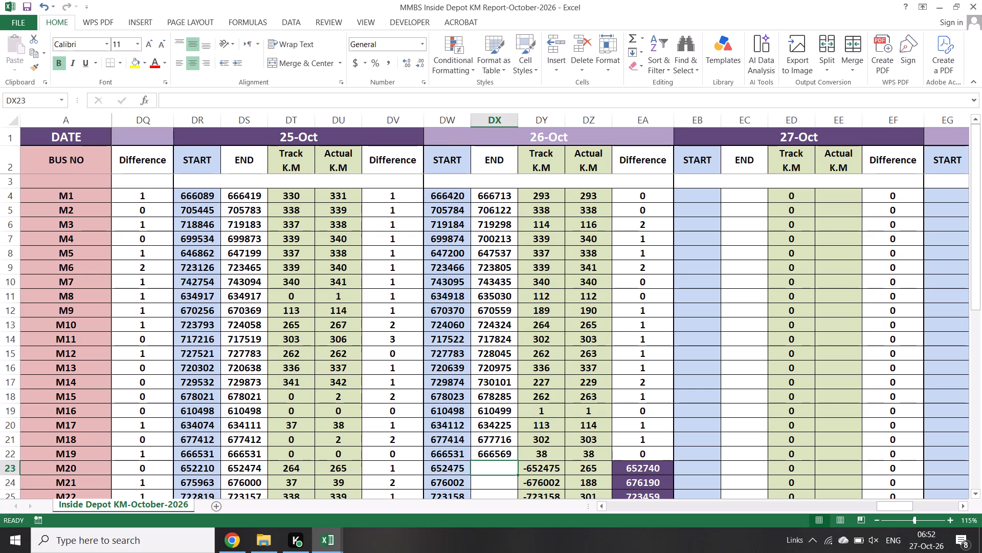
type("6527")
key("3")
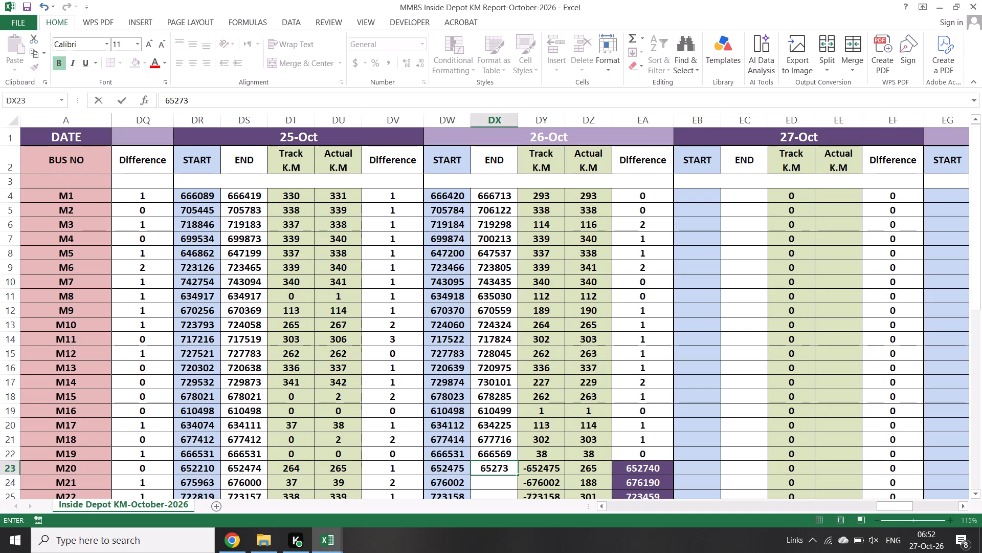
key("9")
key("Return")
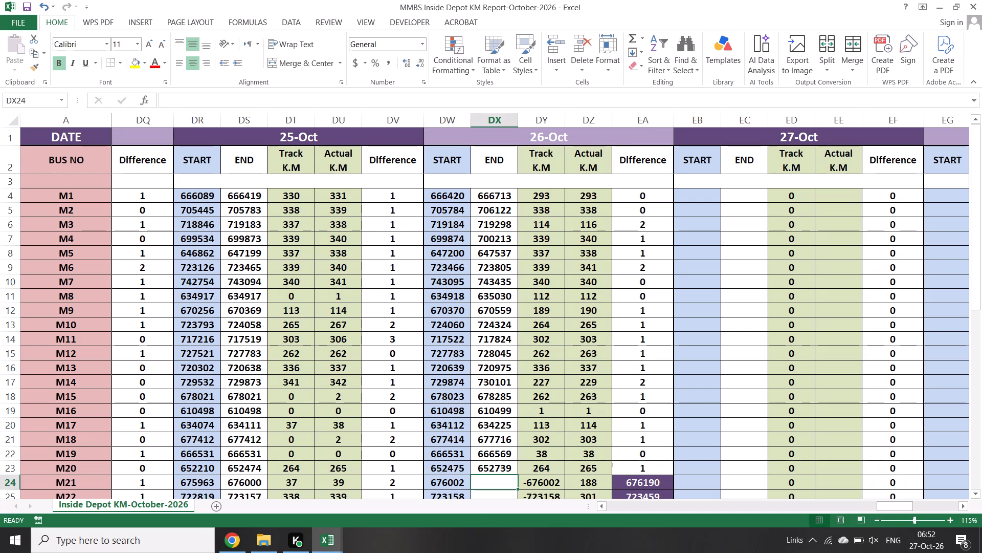
Enter the 26-Oct END readings 676190 for M21 and 723459 for M22.
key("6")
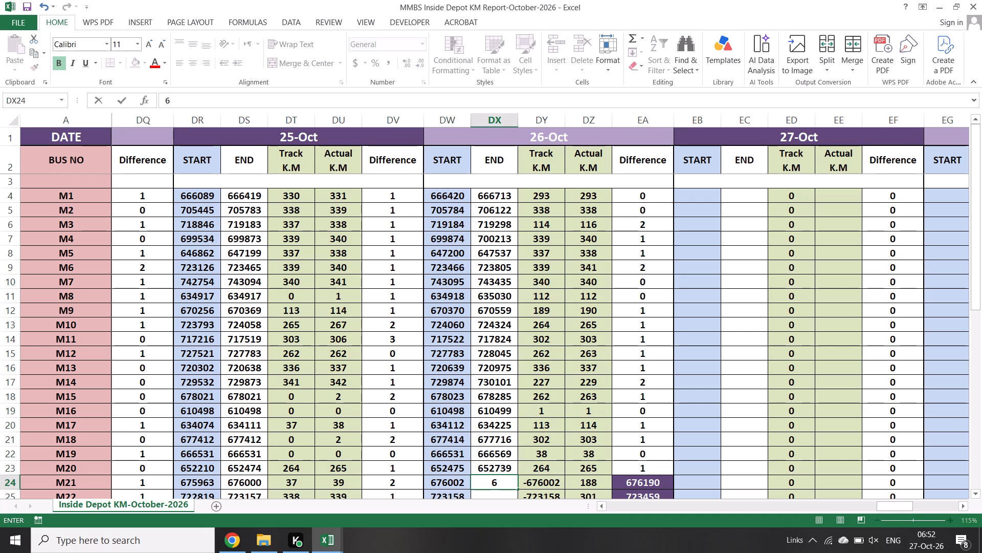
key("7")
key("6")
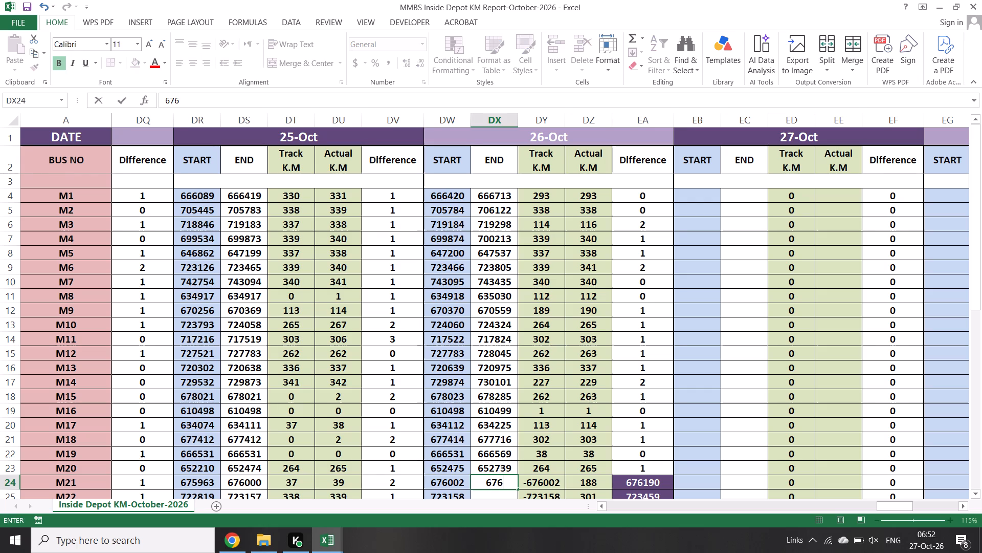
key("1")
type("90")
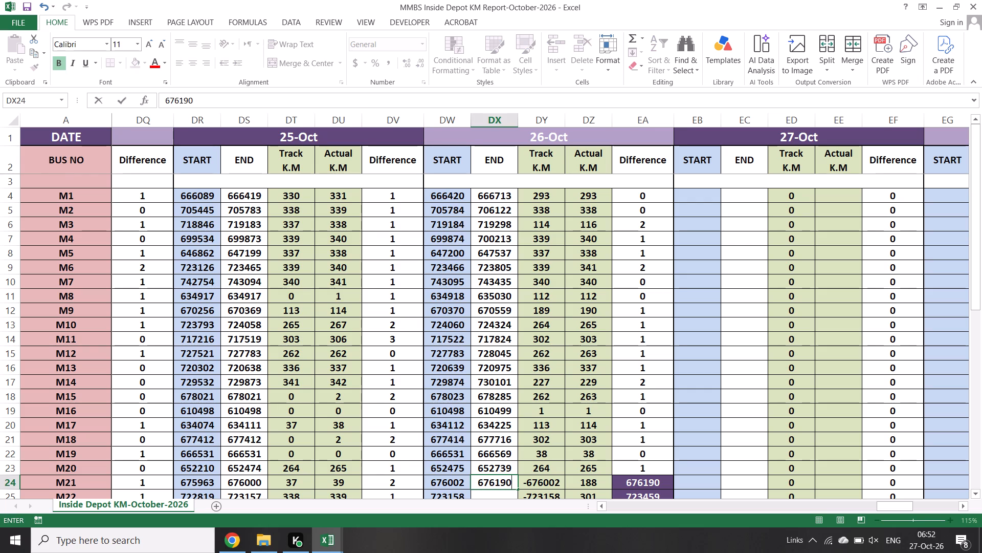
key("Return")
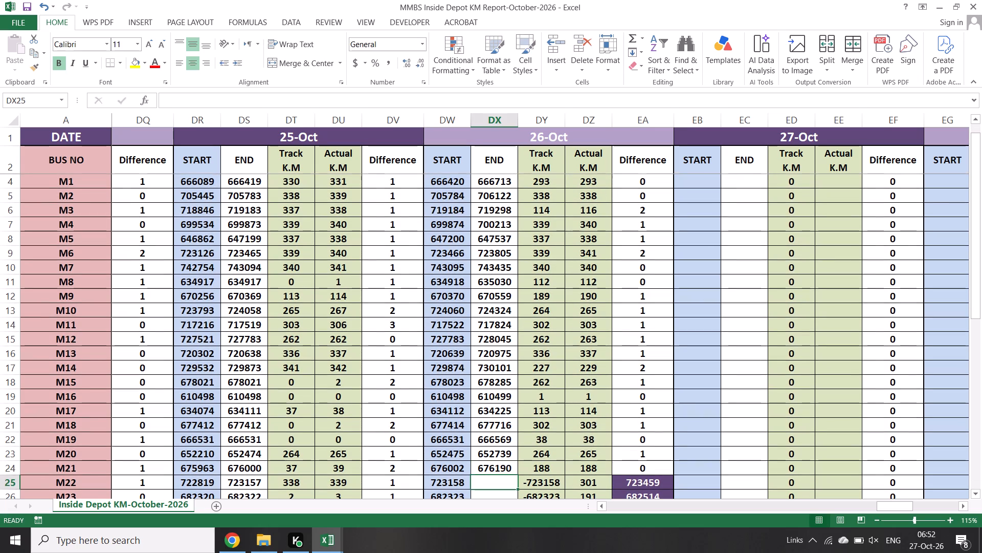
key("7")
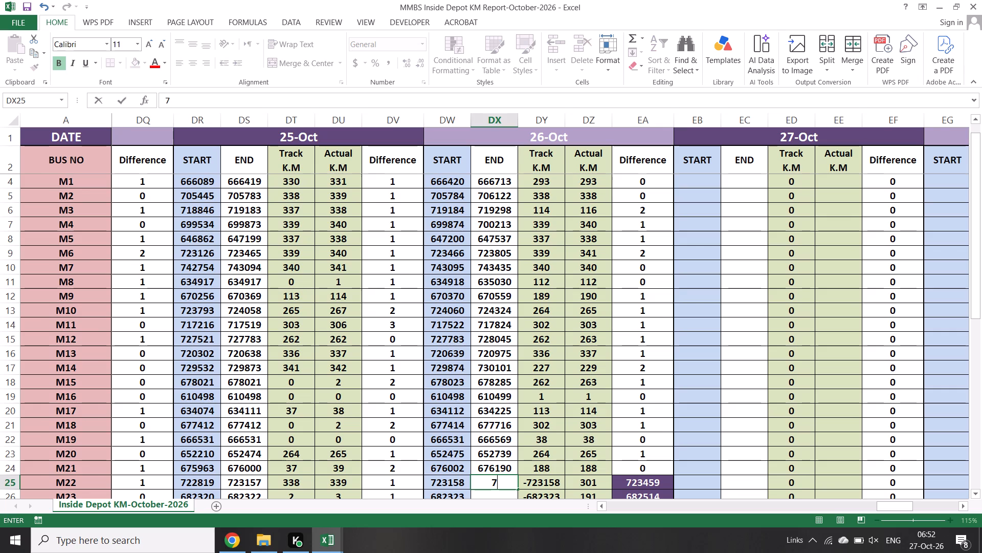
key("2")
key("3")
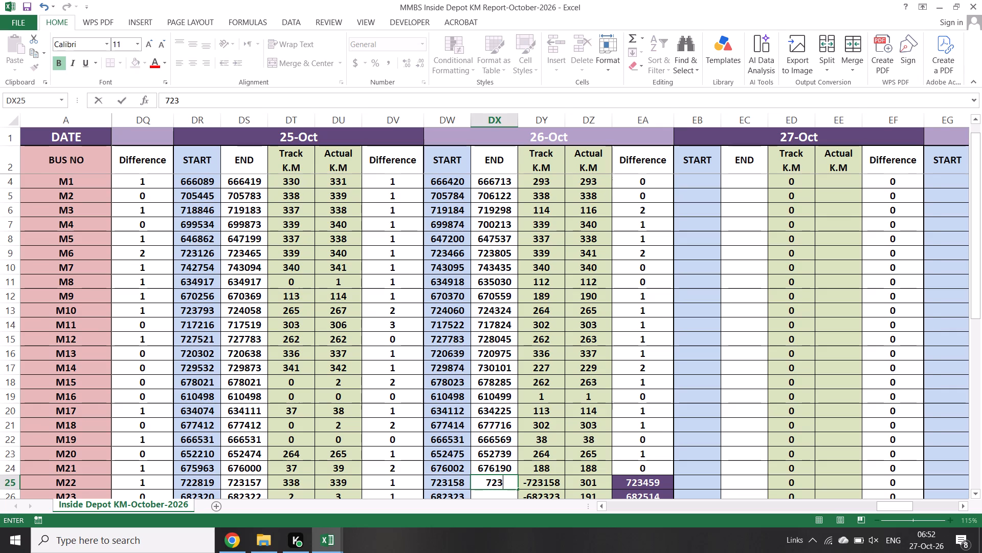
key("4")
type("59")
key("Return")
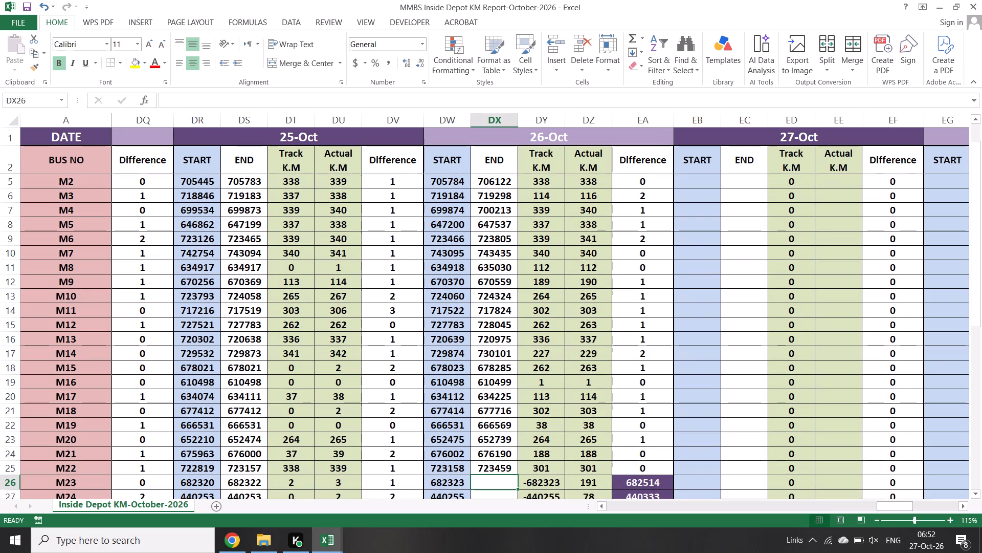
Enter the 26-Oct END readings 682513 for M23, 440332 for M24 and 729133 for M25.
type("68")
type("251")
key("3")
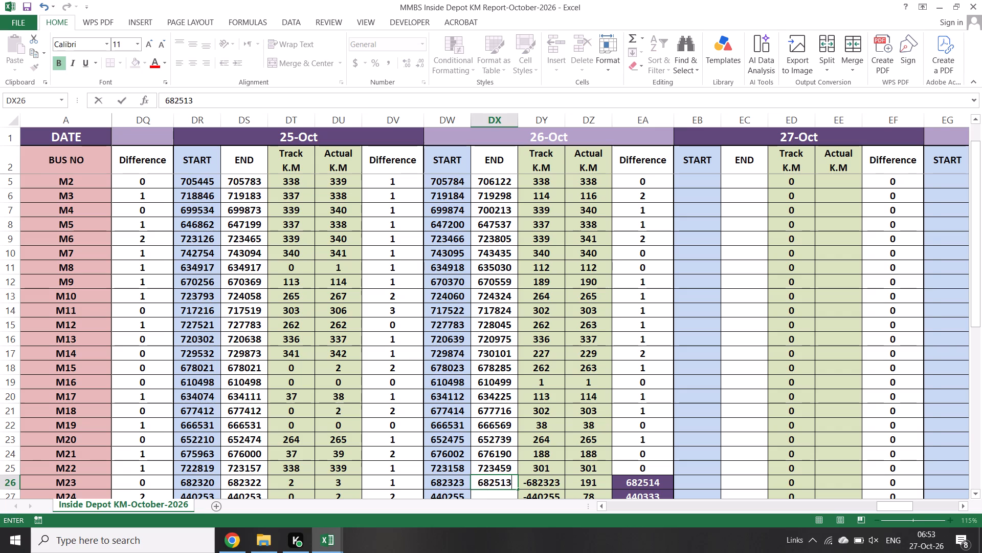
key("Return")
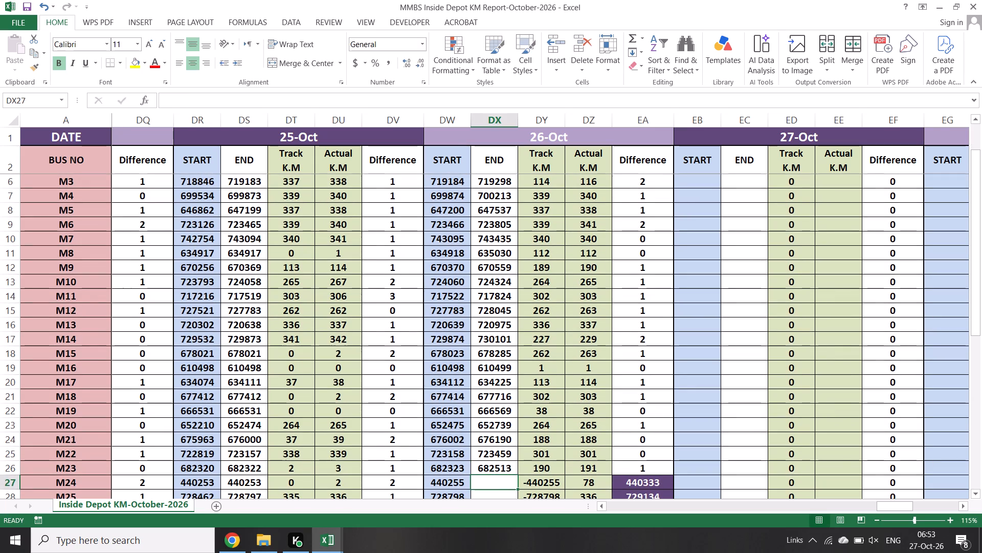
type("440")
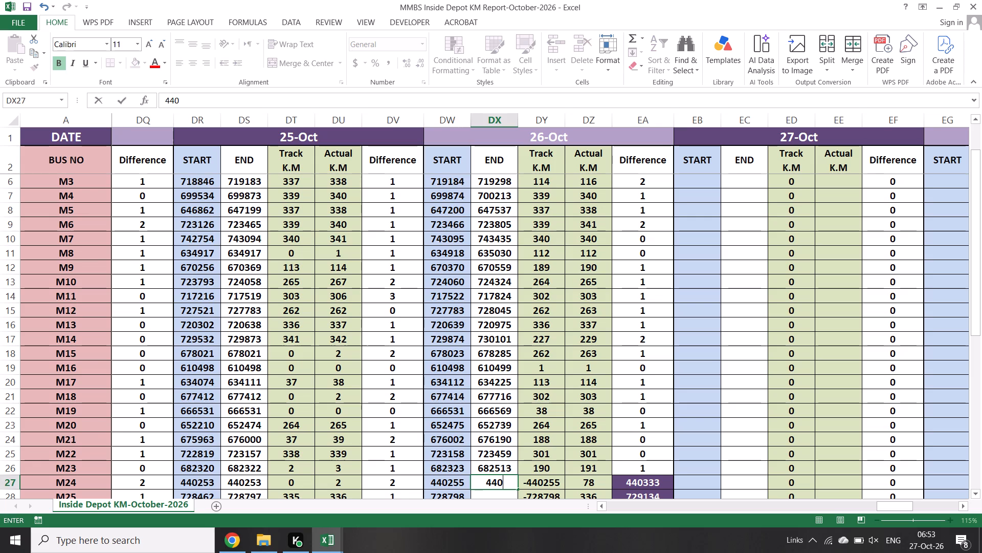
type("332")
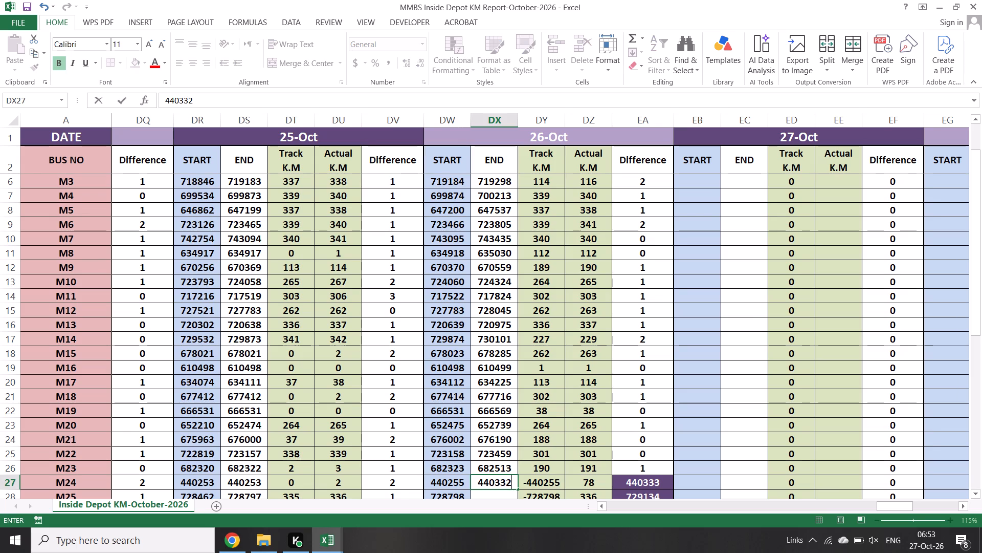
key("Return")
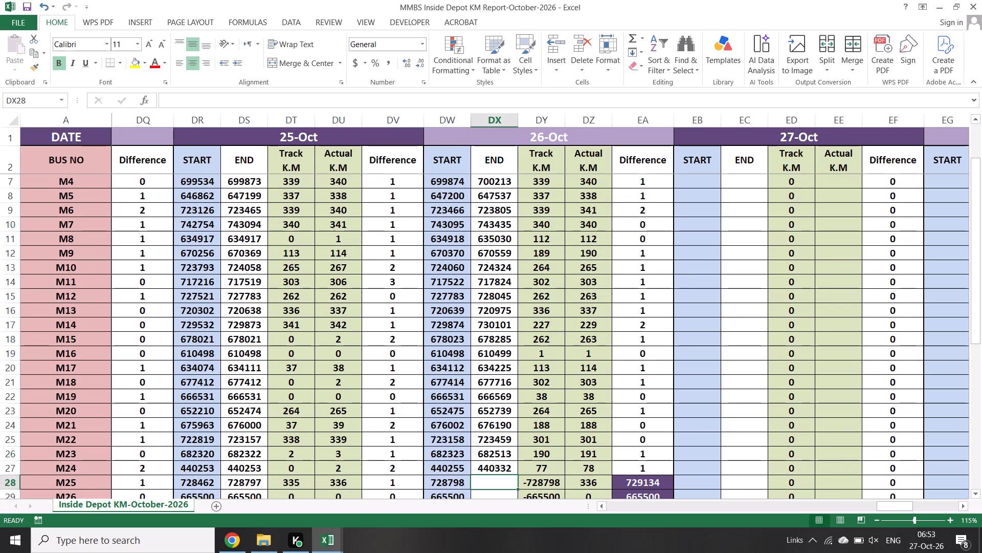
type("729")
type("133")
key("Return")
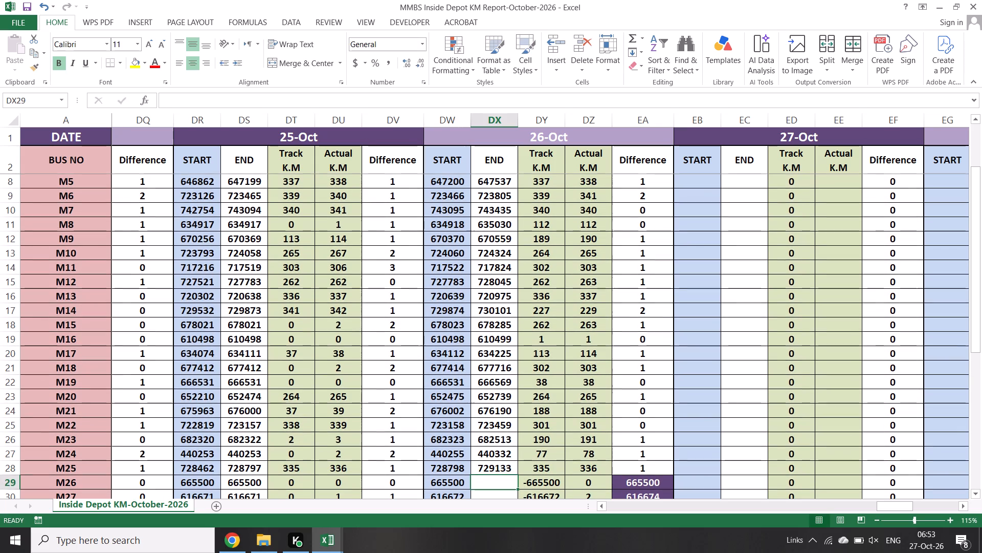
Enter the 26-Oct END readings 616674 for M27 and 665500 for M26.
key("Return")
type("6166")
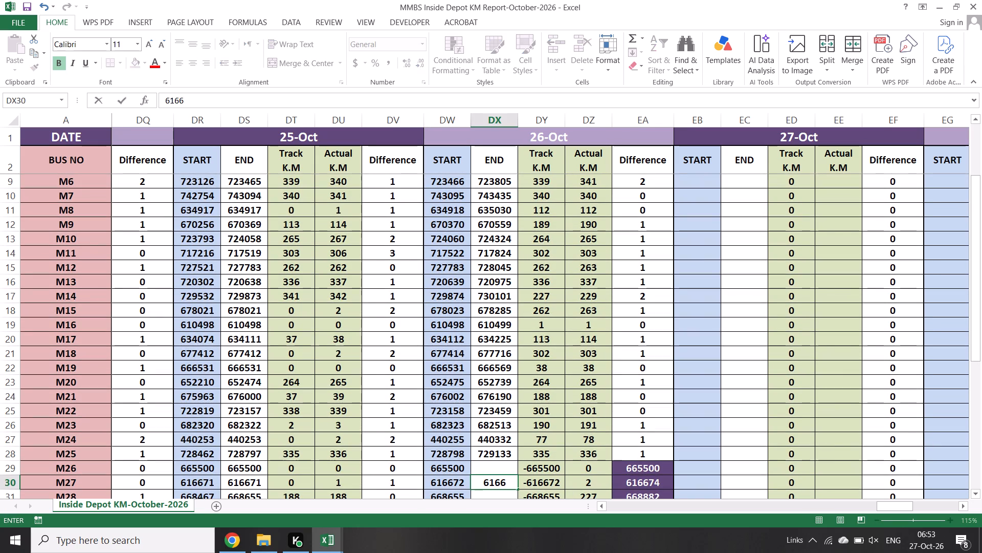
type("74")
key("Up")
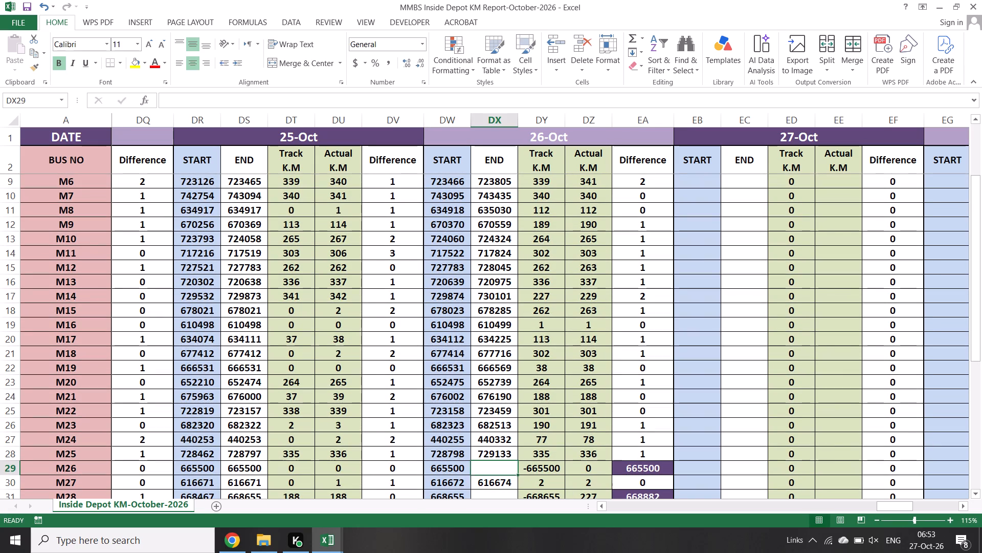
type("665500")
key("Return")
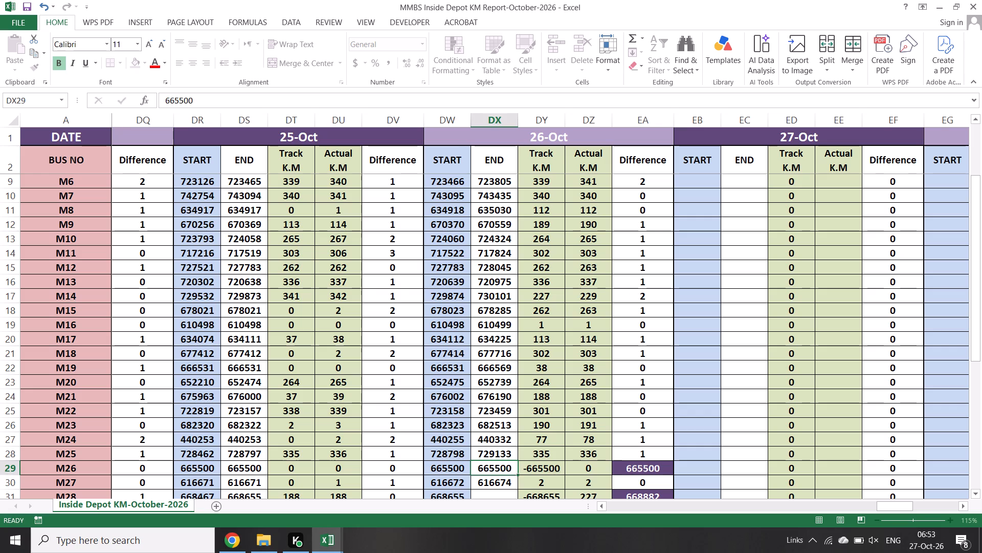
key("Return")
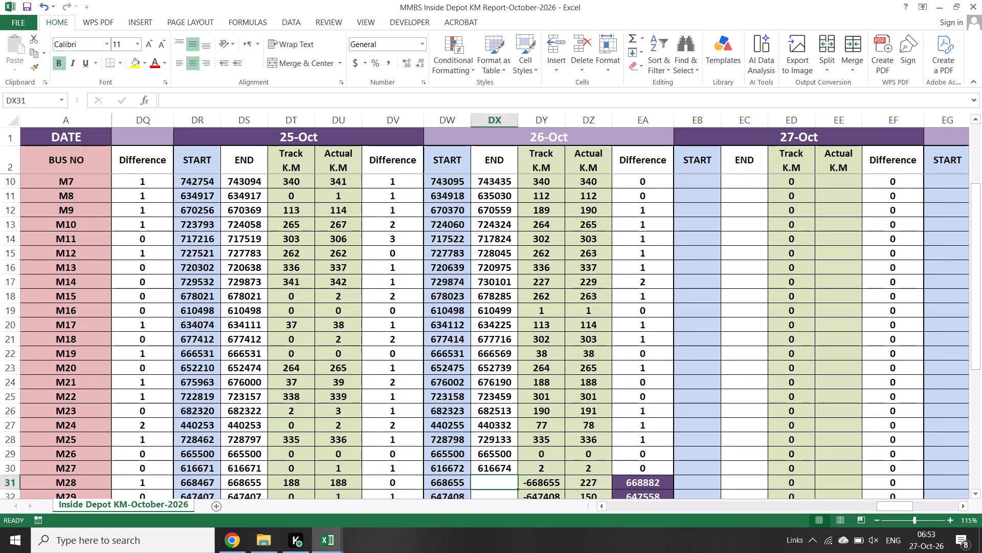
Enter the 26-Oct END readings 668881 for M28, 647558 for M29 and 654166 for M30.
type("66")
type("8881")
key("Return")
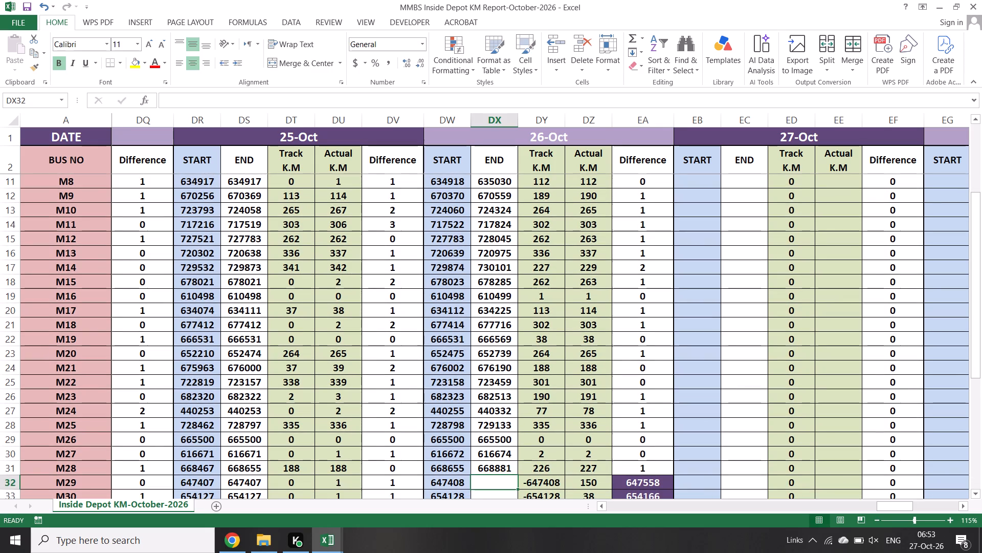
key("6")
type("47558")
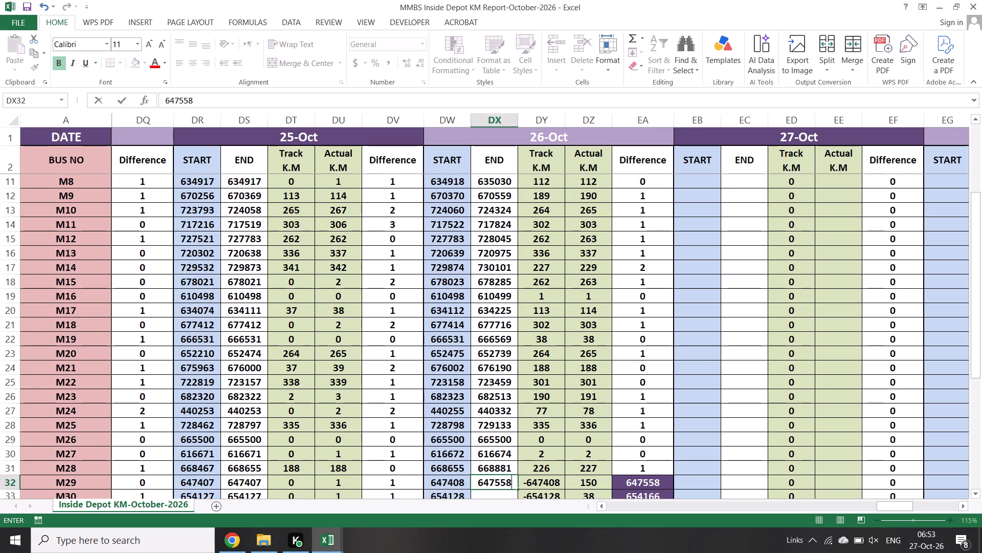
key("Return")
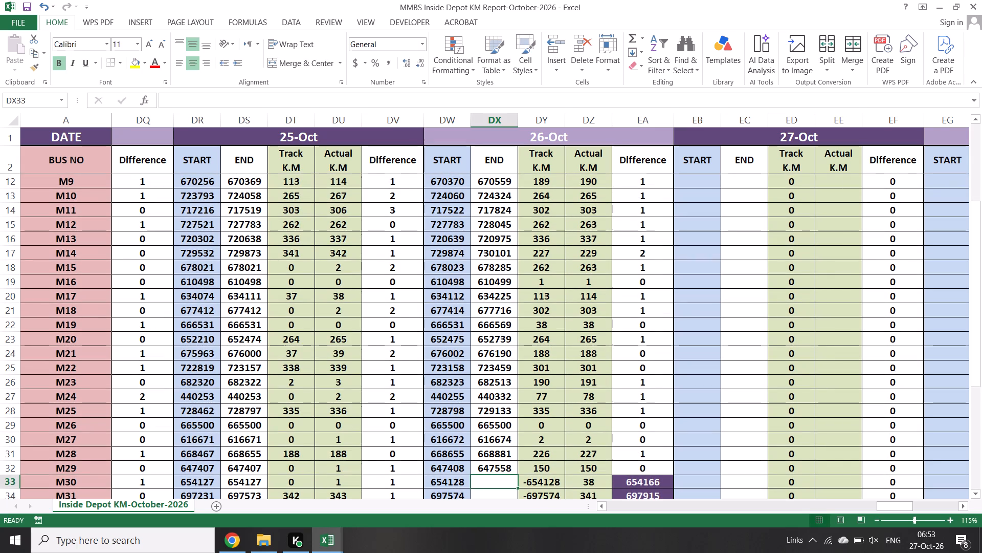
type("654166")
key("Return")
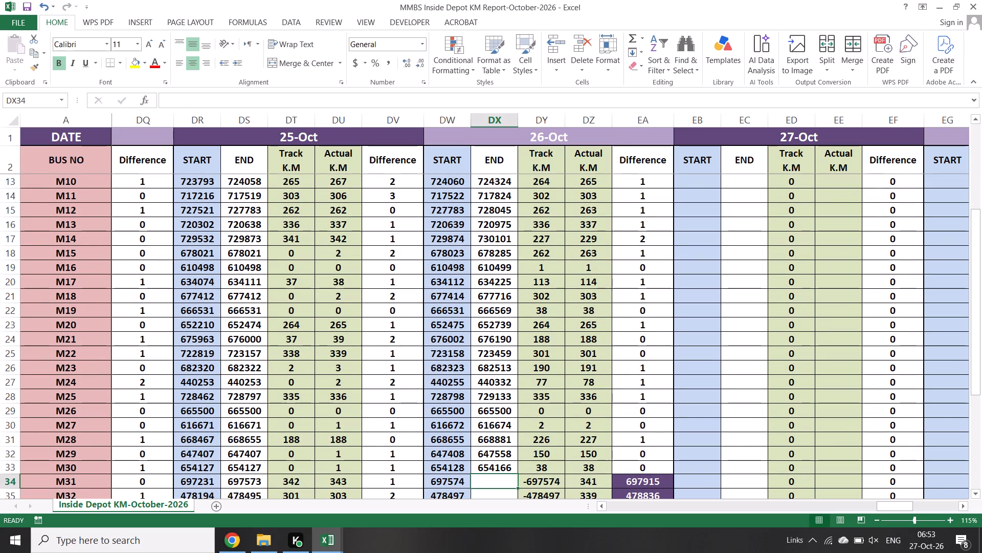
Enter the 26-Oct END readings 697915 for M31, 478835 for M32 and 703046 for M33.
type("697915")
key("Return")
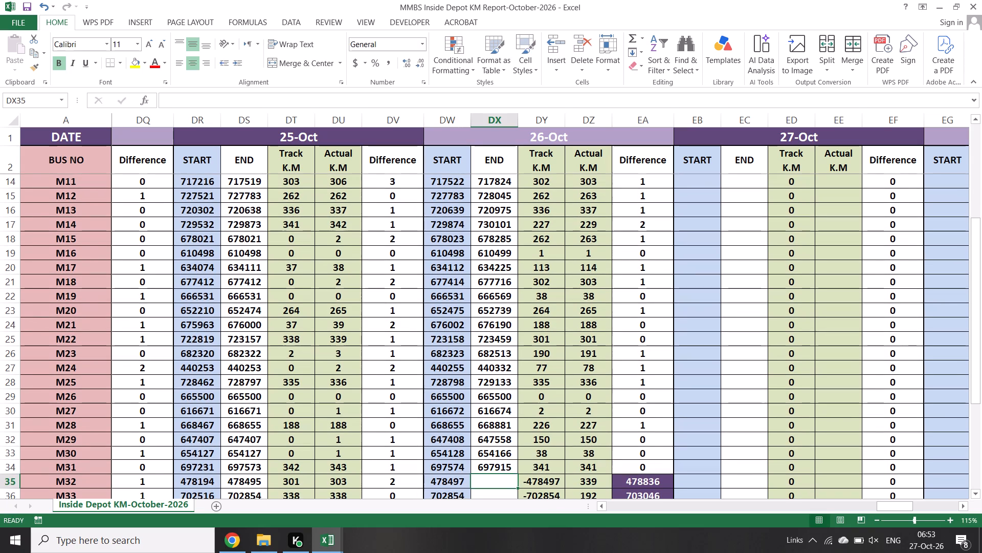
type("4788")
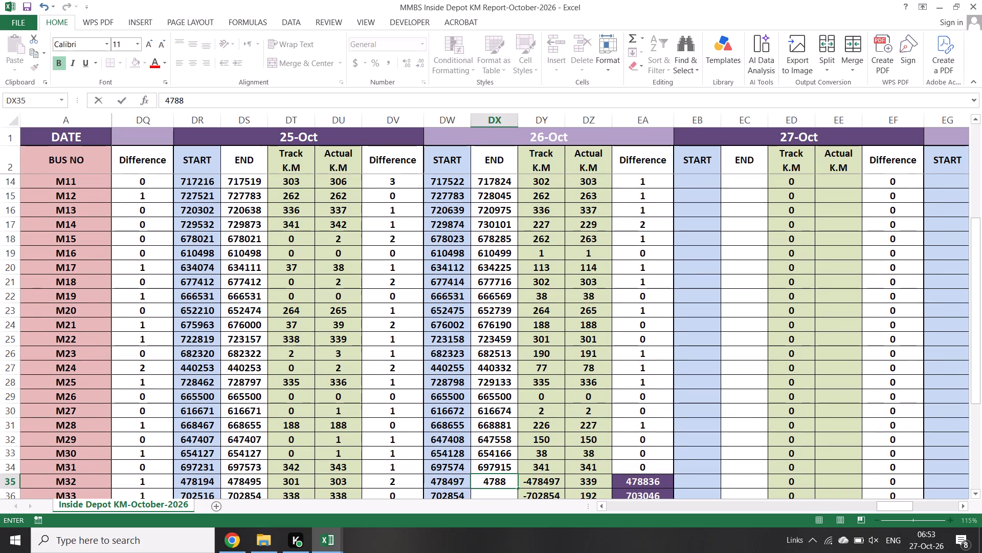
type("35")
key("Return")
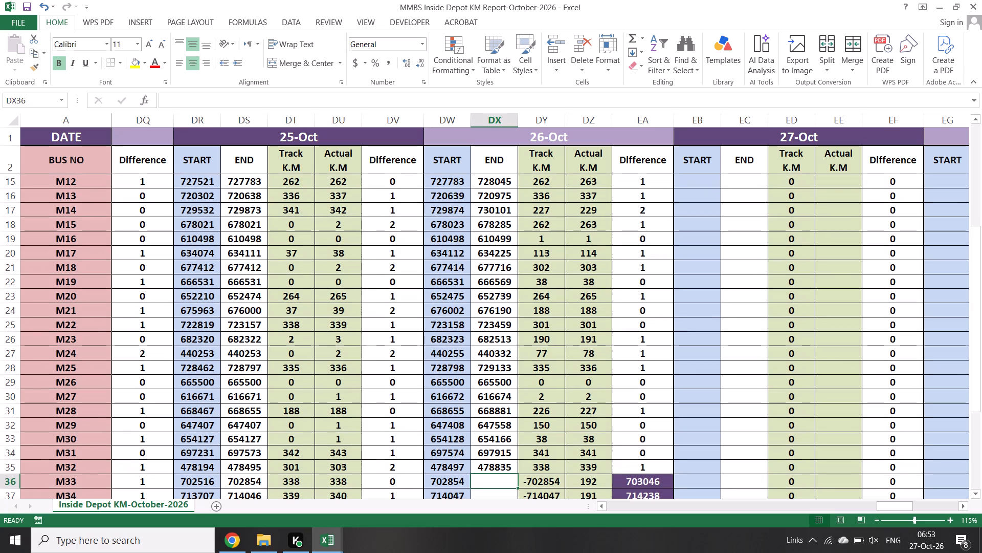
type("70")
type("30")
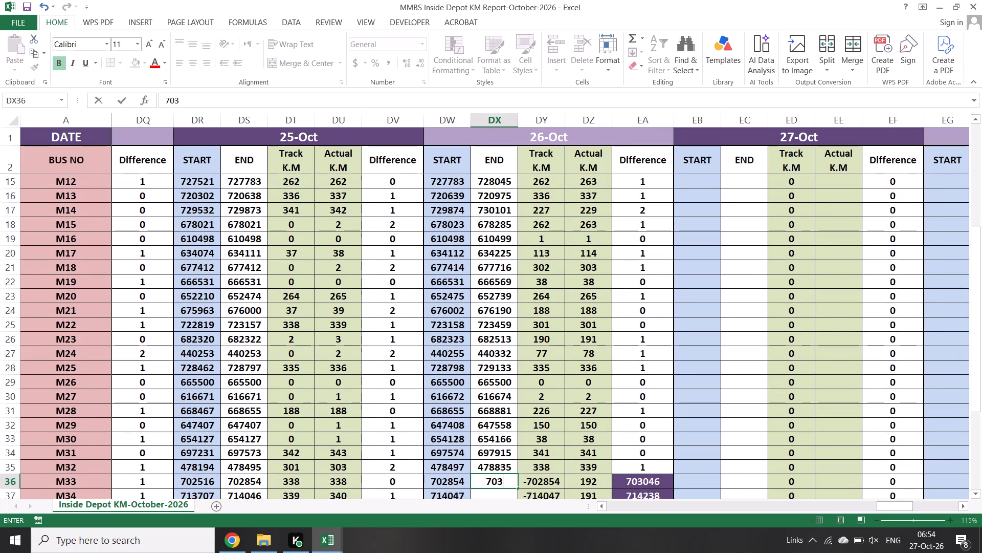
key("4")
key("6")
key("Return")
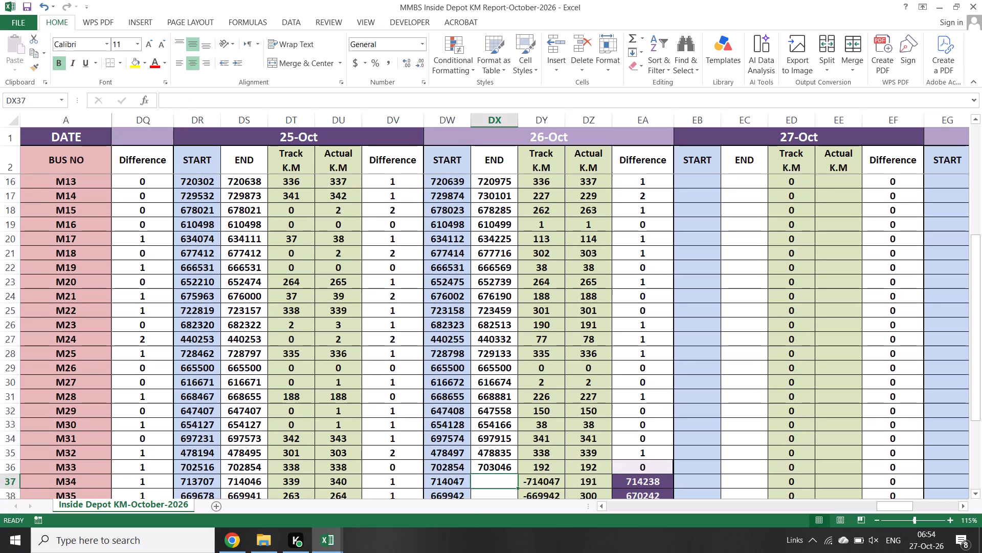
Enter the 26-Oct END readings 714236 for M34 and 670242 for M35.
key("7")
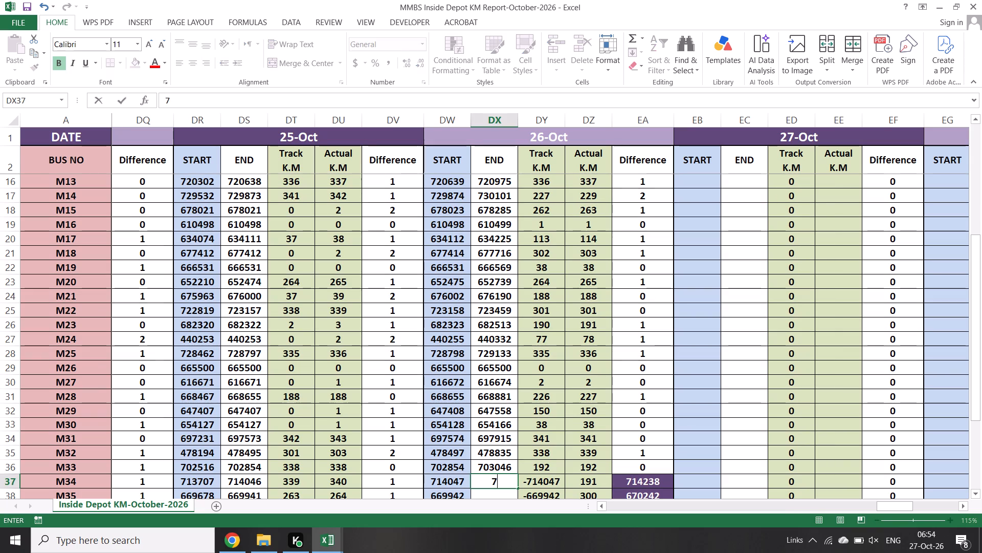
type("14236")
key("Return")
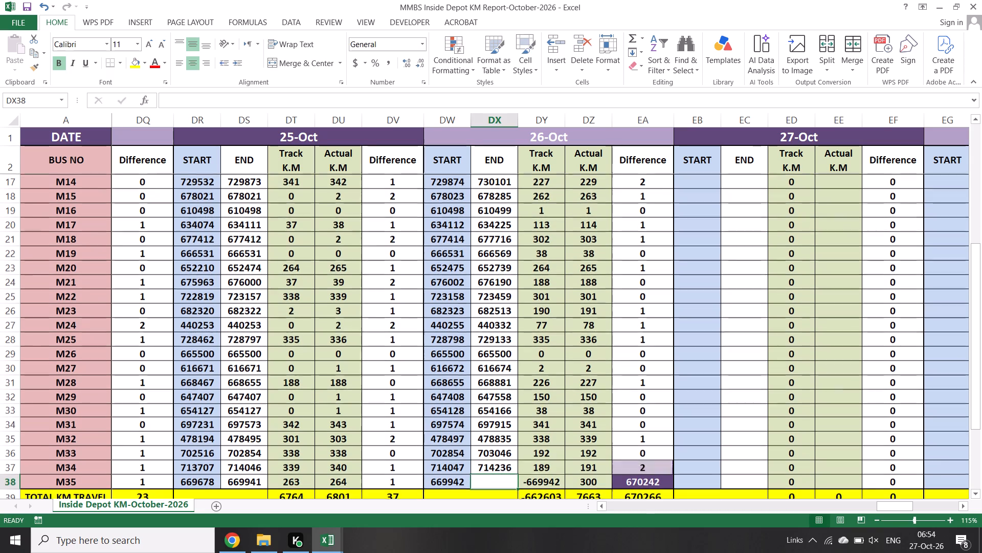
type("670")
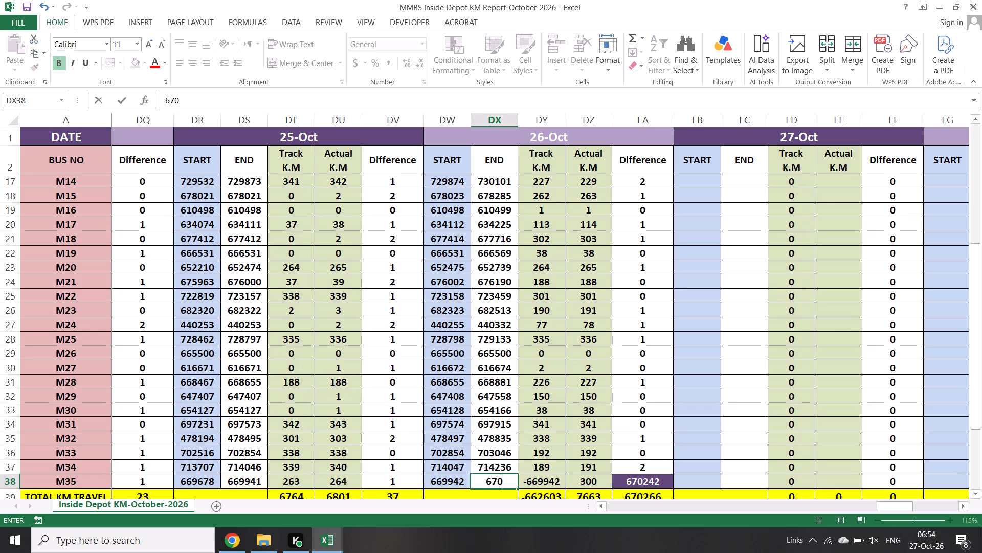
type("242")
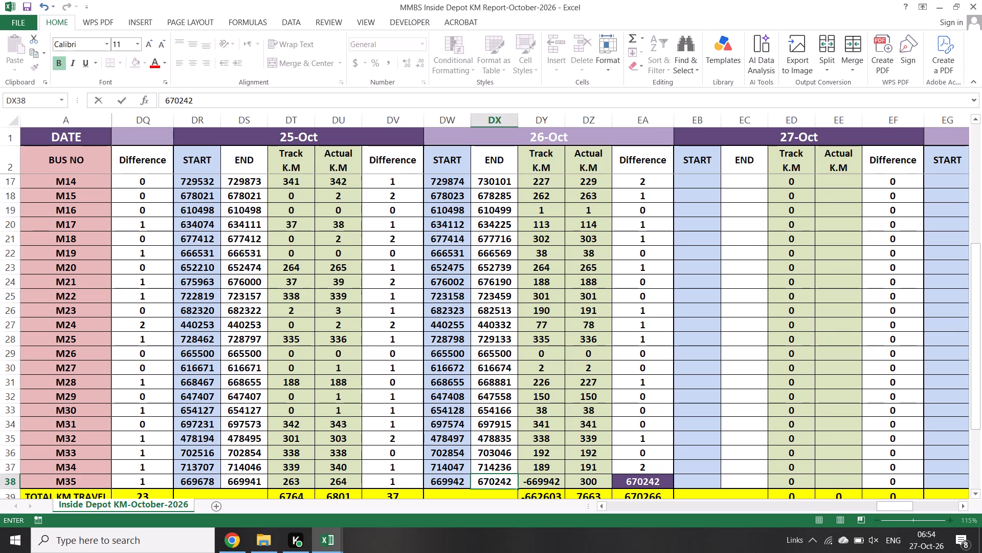
left_click(452, 213)
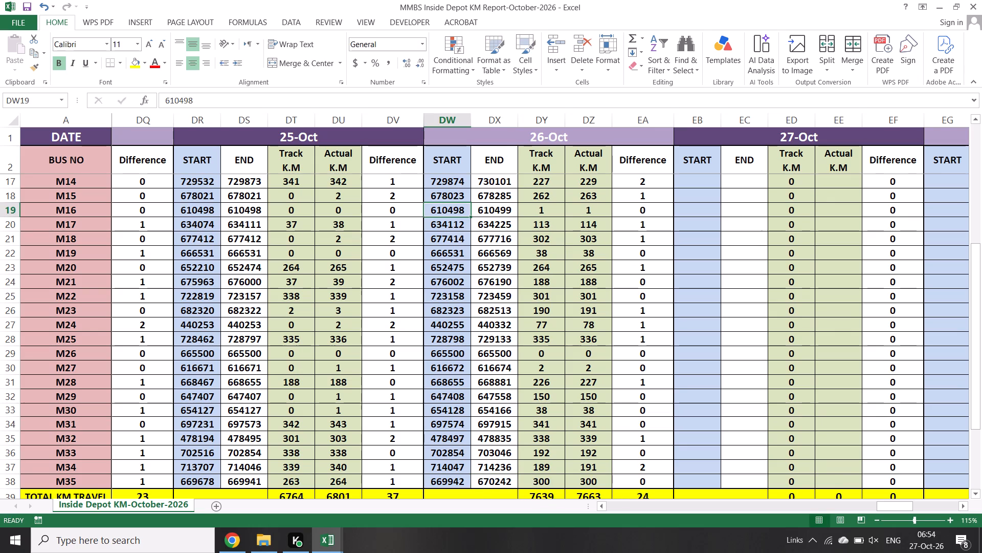
Review the completed 26-Oct columns of the Inside Depot report alongside the preceding days' entries.
scroll(591, 361, "down", 2)
scroll(567, 363, "up", 6)
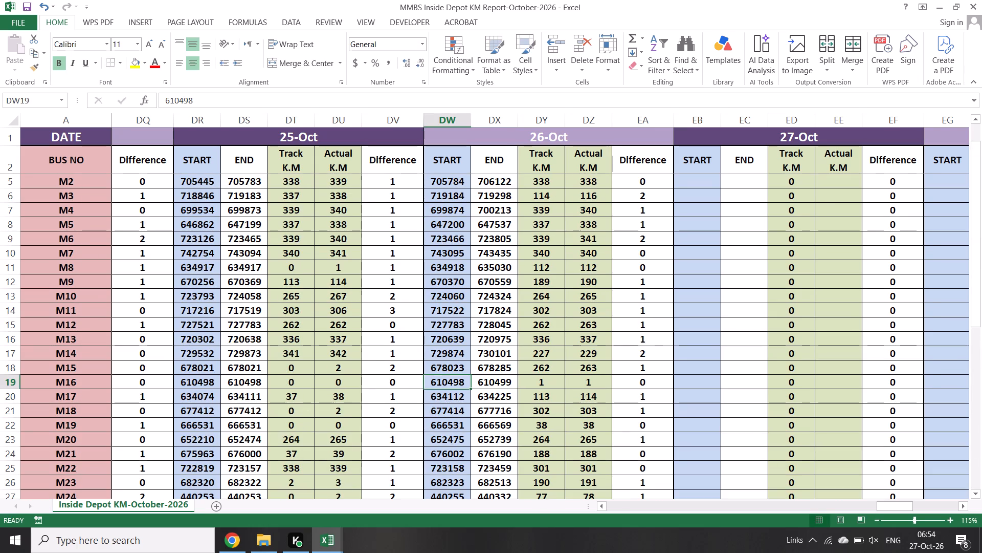
scroll(568, 370, "up", 9)
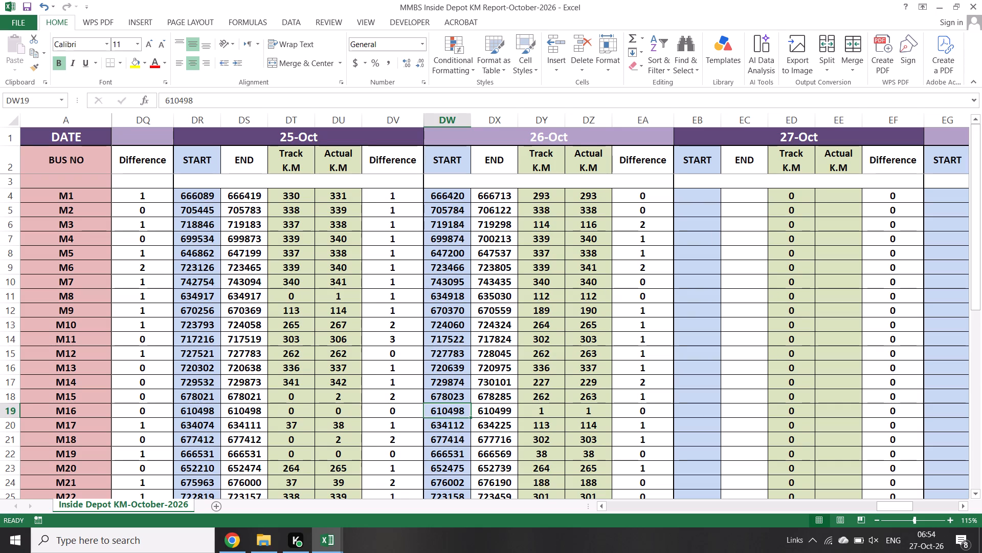
left_click(551, 137)
scroll(554, 210, "down", 1, "ctrl")
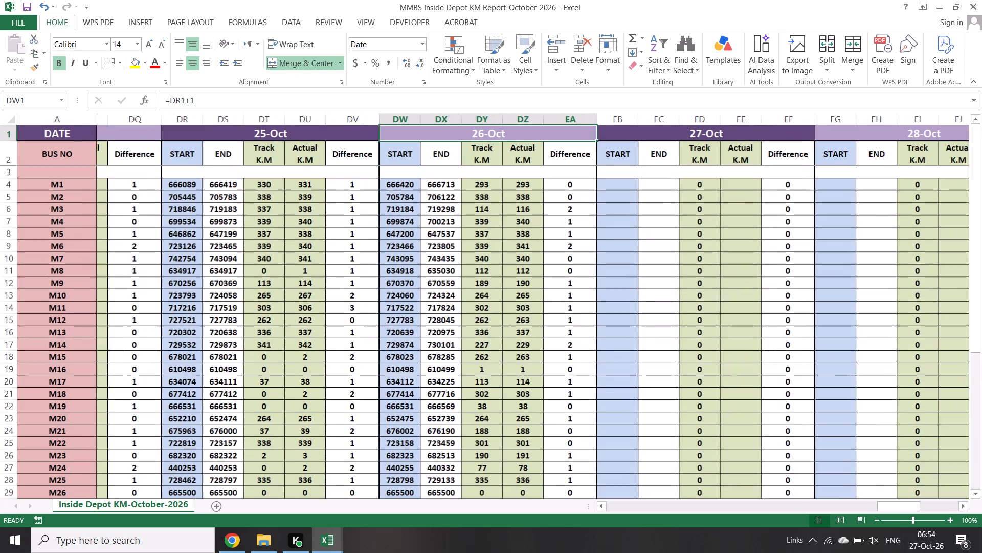
scroll(556, 286, "up", 4)
triple_click(602, 506)
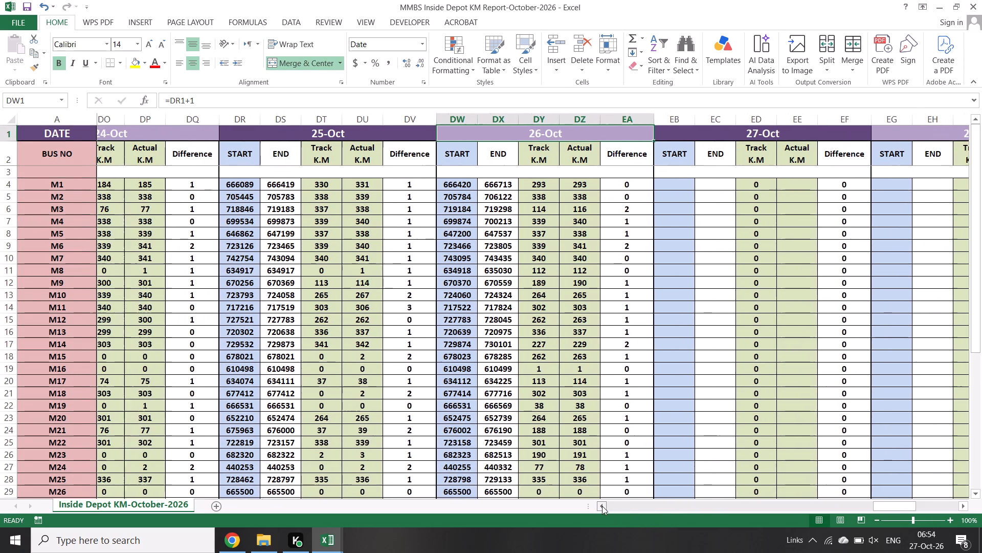
double_click(602, 506)
triple_click(602, 506)
left_click(602, 506)
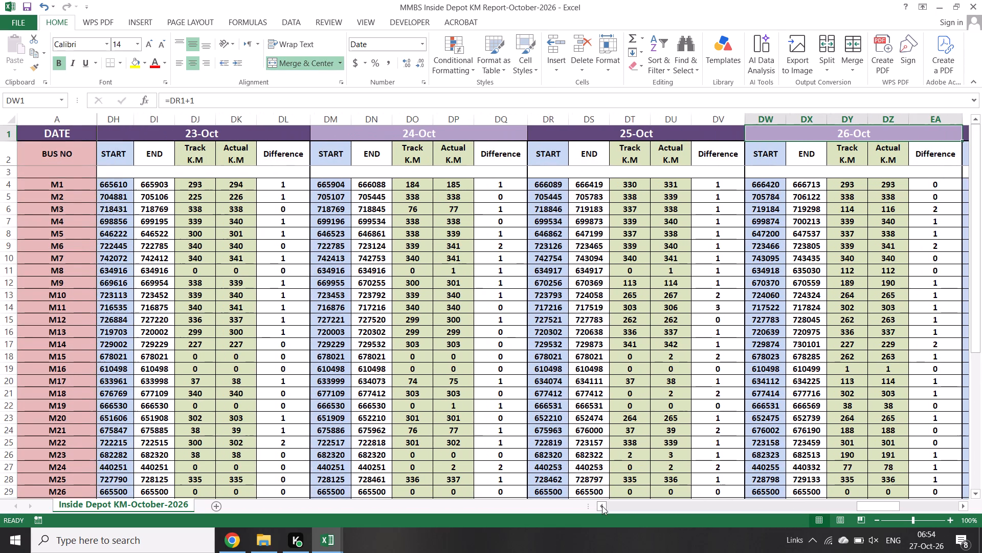
Save and close the Inside Depot KM report.
key("ctrl+s")
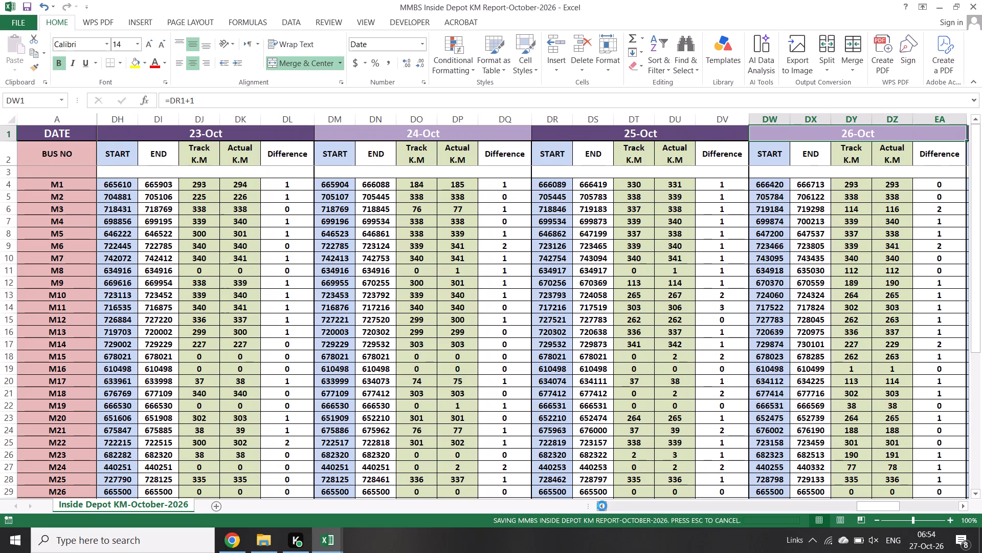
left_click(981, 0)
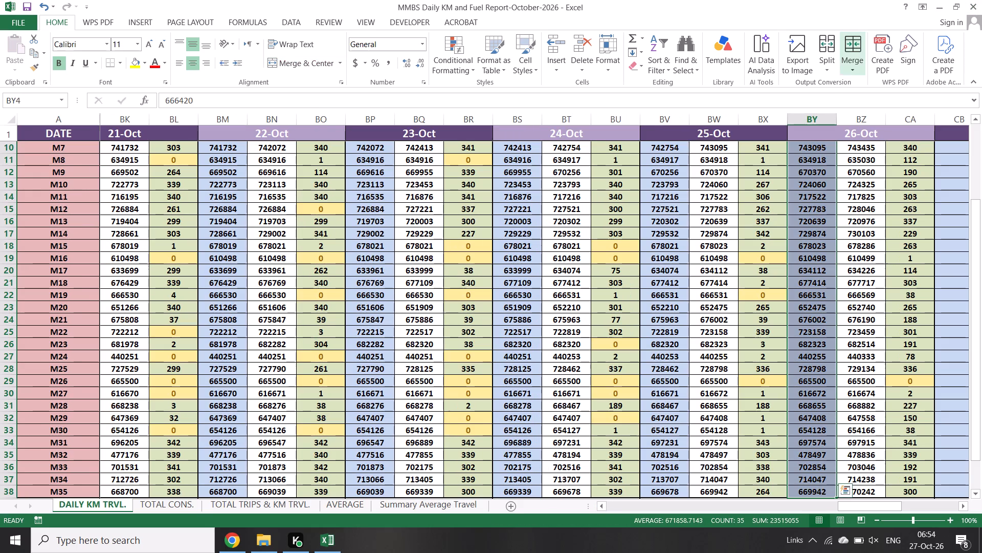
Switch to File Explorer and open the MMBS Daily Operations Summary Report workbook from the October report folder.
key("alt+Tab")
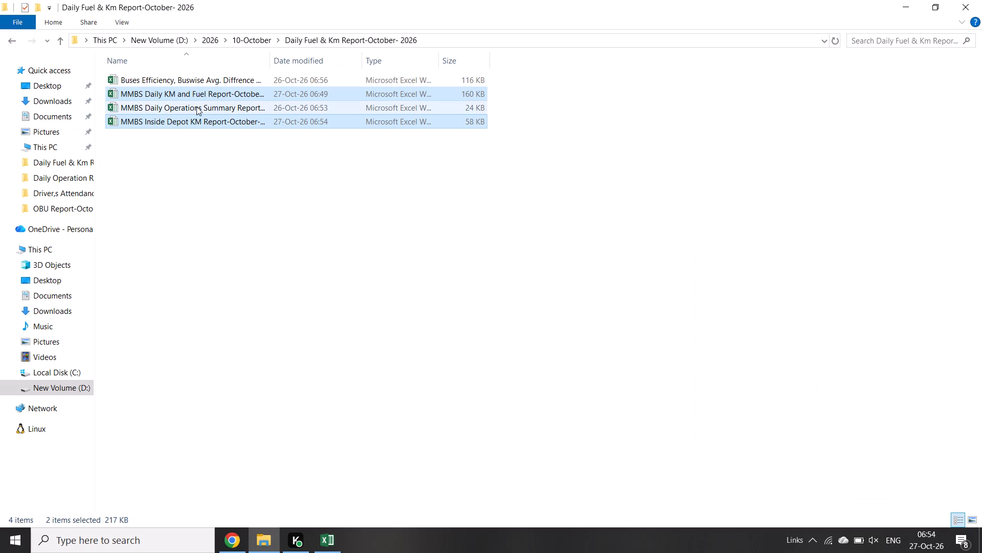
double_click(196, 107)
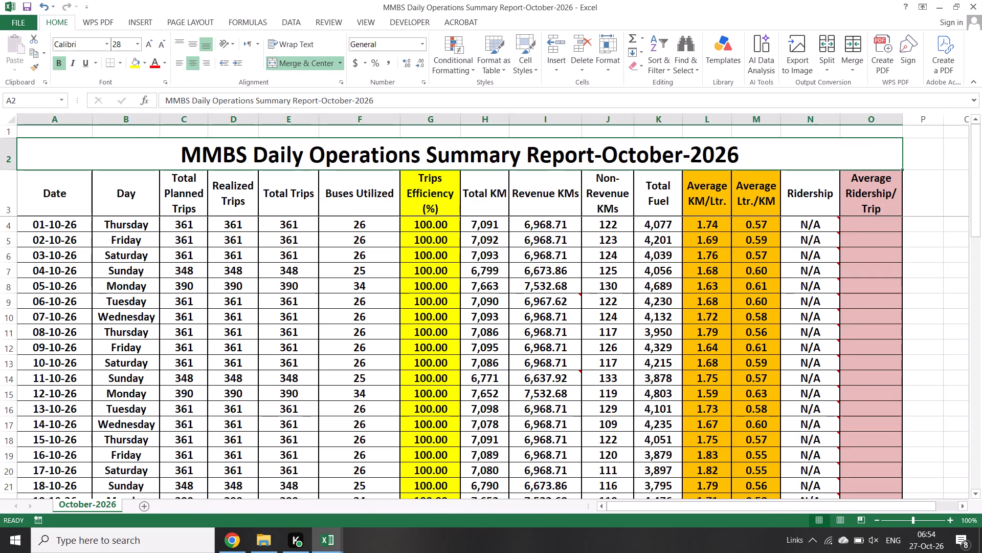
Fill the 26-10-26 row with 390 realized trips, 390 total trips and 34 buses utilized.
scroll(257, 411, "down", 3)
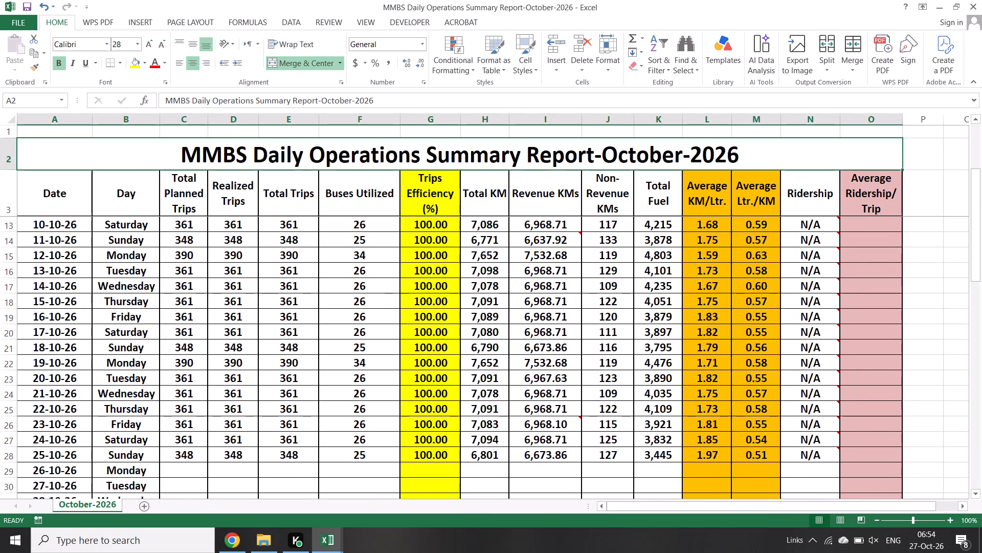
left_click(249, 468)
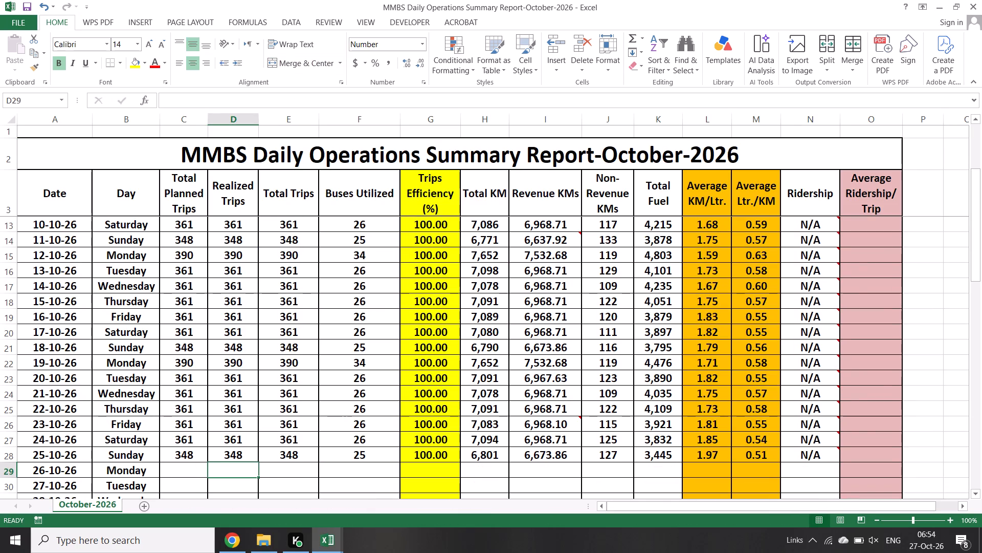
type("390")
key("Right")
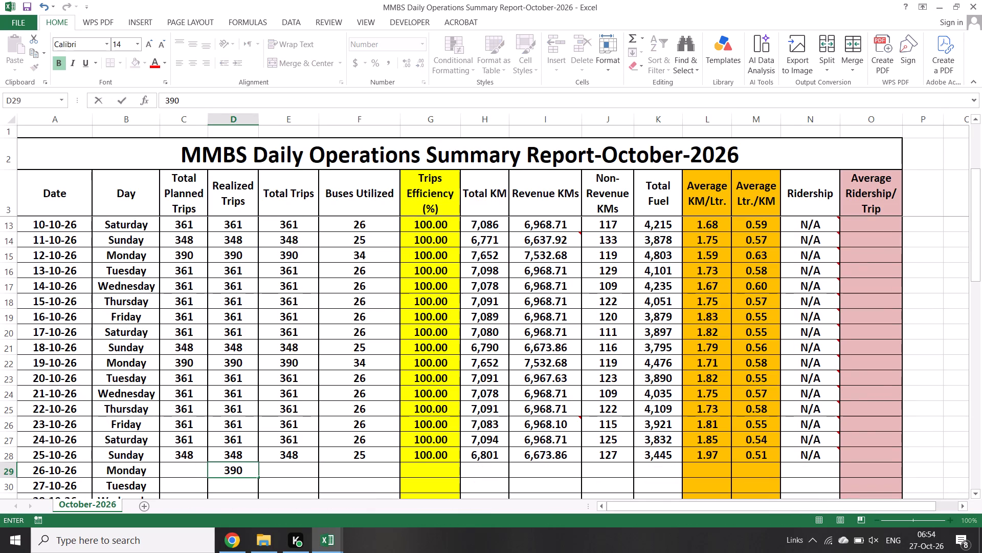
type("390")
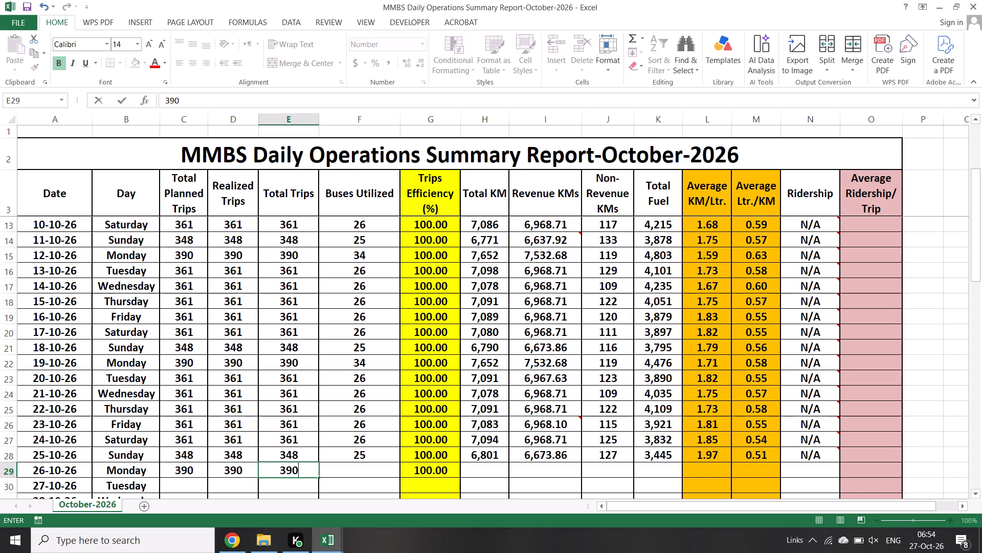
key("Right")
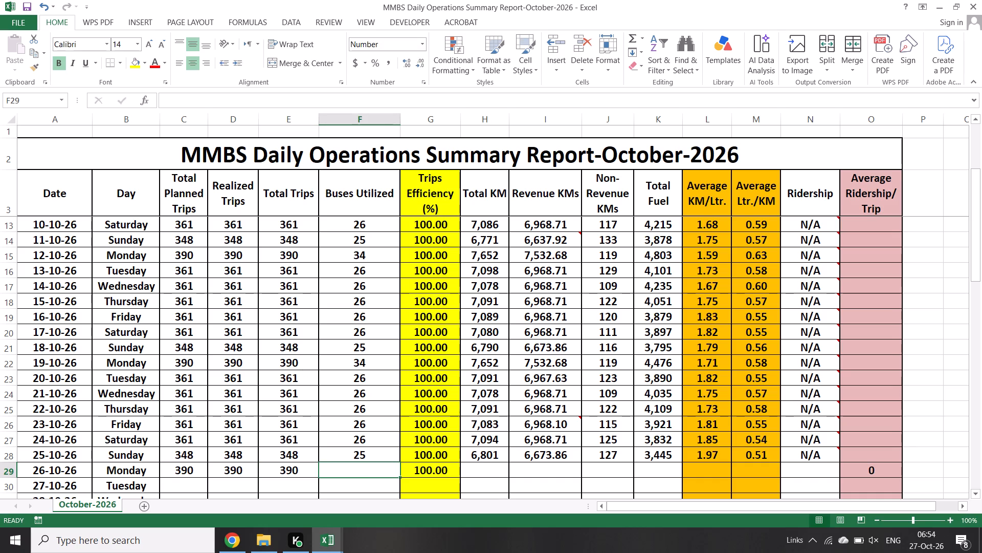
type("34")
key("Right")
key("Right")
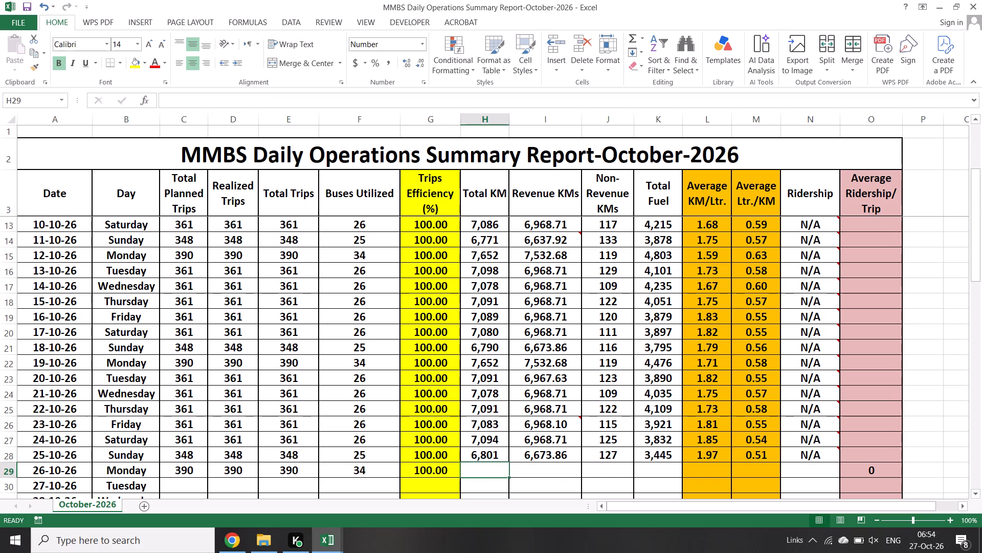
Copy the 19-10-26 Revenue KMs value, 7,532.68, into the Revenue KMs cell of the 26-10-26 row.
left_click(543, 365)
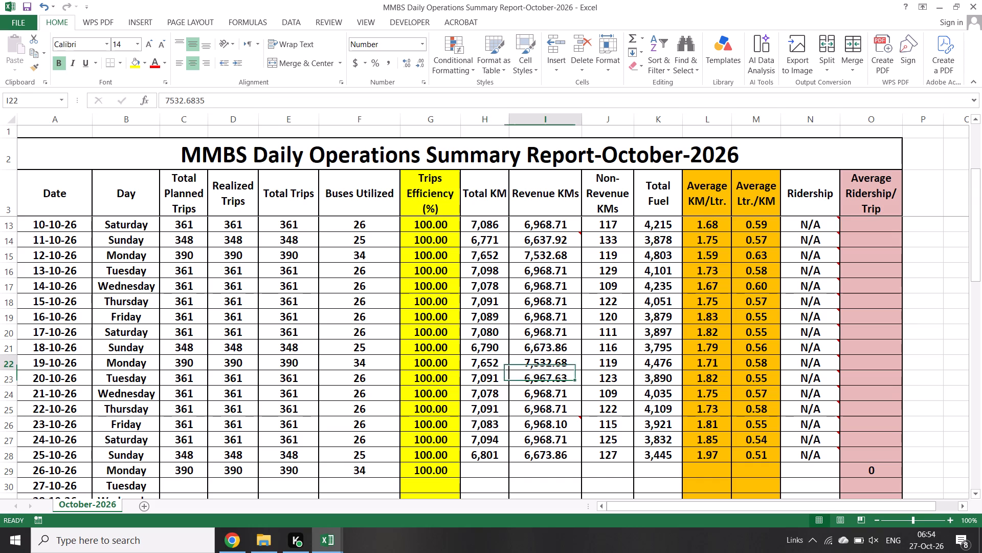
key("ctrl+c")
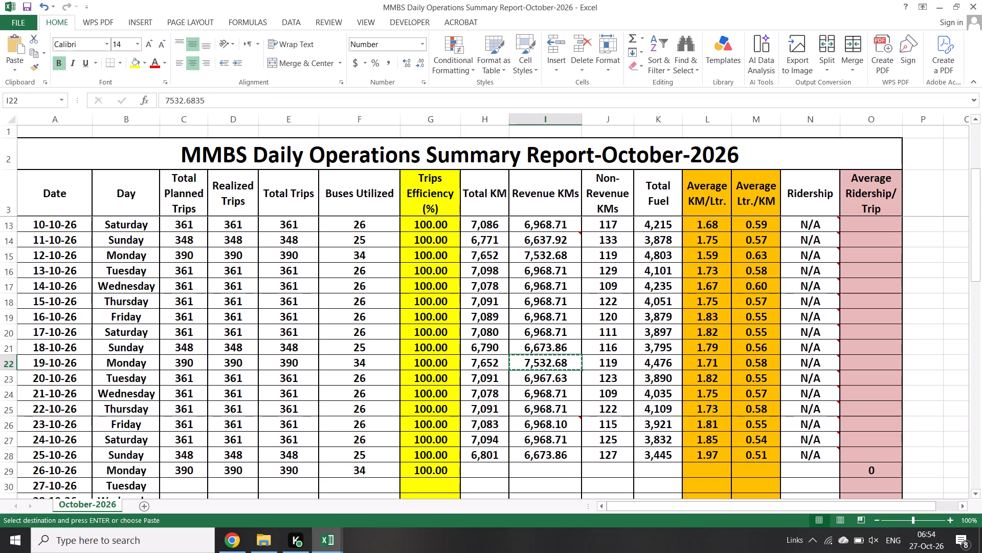
left_click(545, 467)
key("ctrl+v")
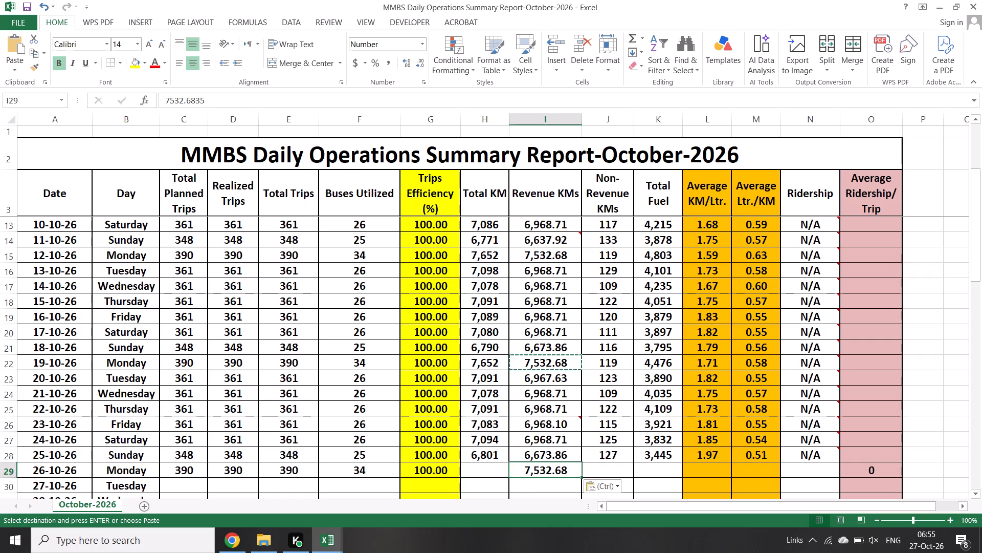
Copy the 26-Oct total KM travel, 7663, from the Daily KM and Fuel report as a value into the 26-10-26 Total KM cell.
scroll(562, 253, "up", 2)
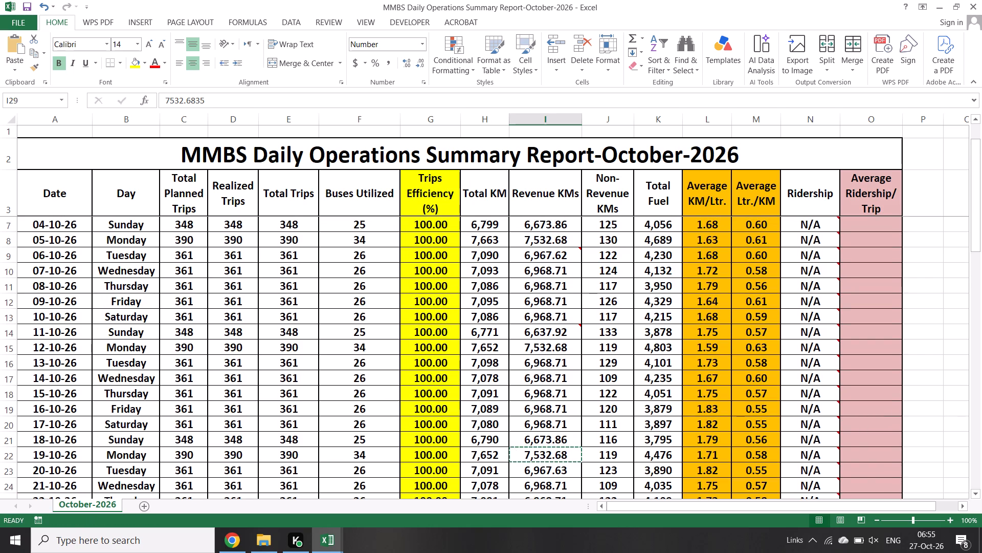
scroll(552, 393, "down", 5)
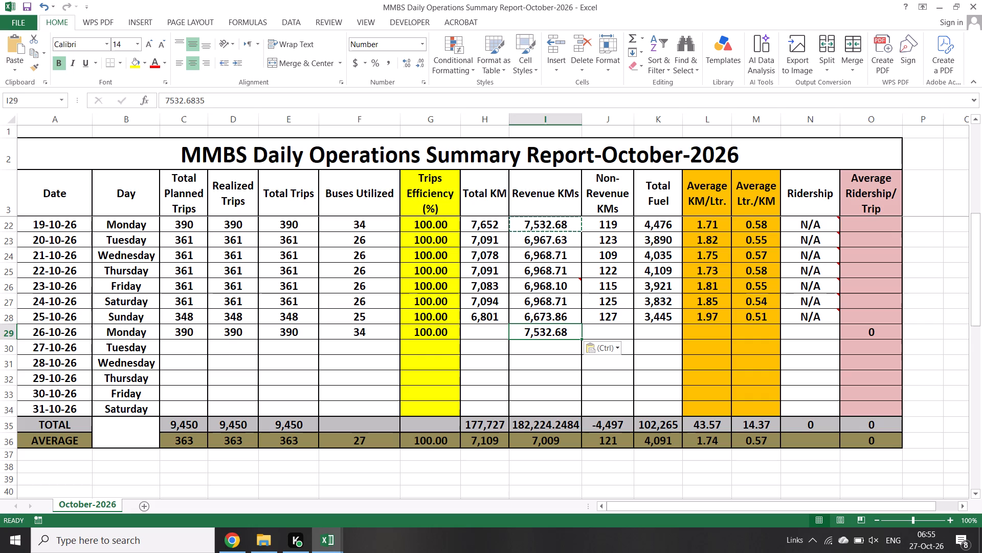
left_click(492, 328)
key("alt+Tab")
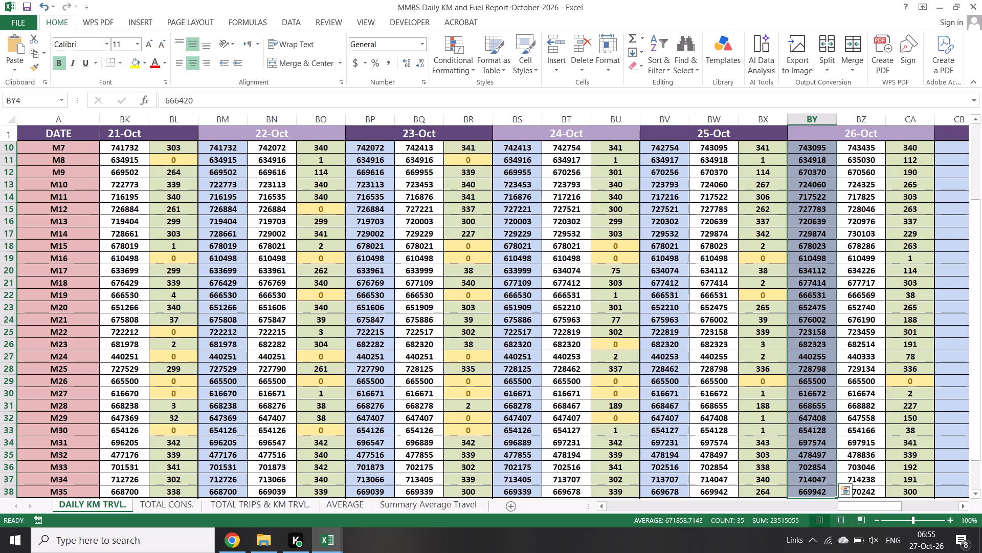
scroll(813, 412, "down", 2)
left_click(899, 442)
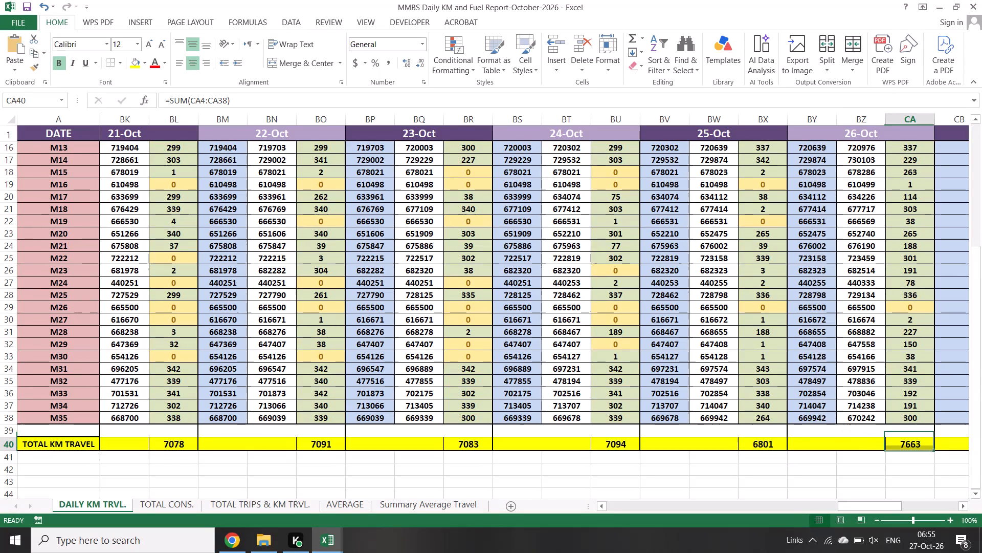
key("ctrl+c")
key("alt+Tab")
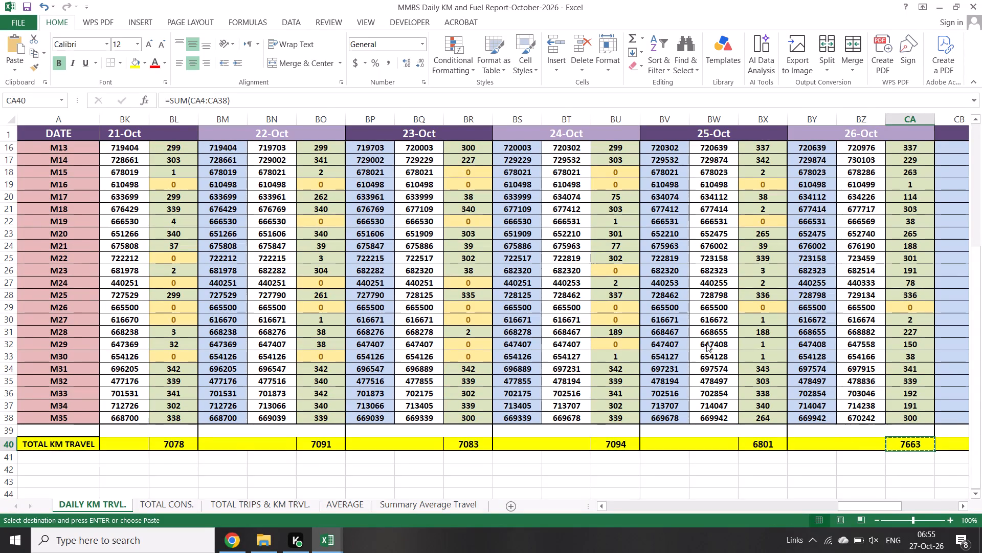
scroll(498, 384, "up", 1)
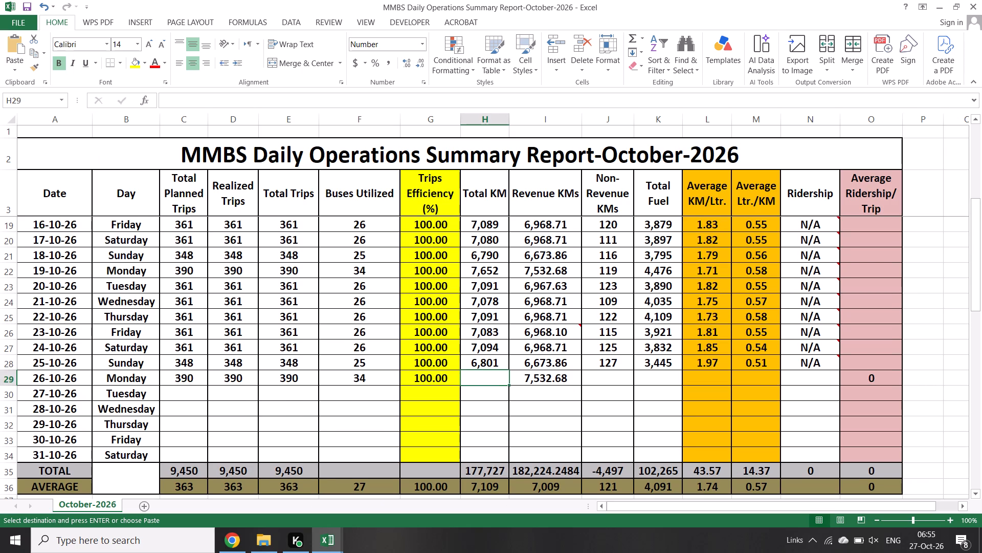
right_click(486, 379)
left_click(534, 180)
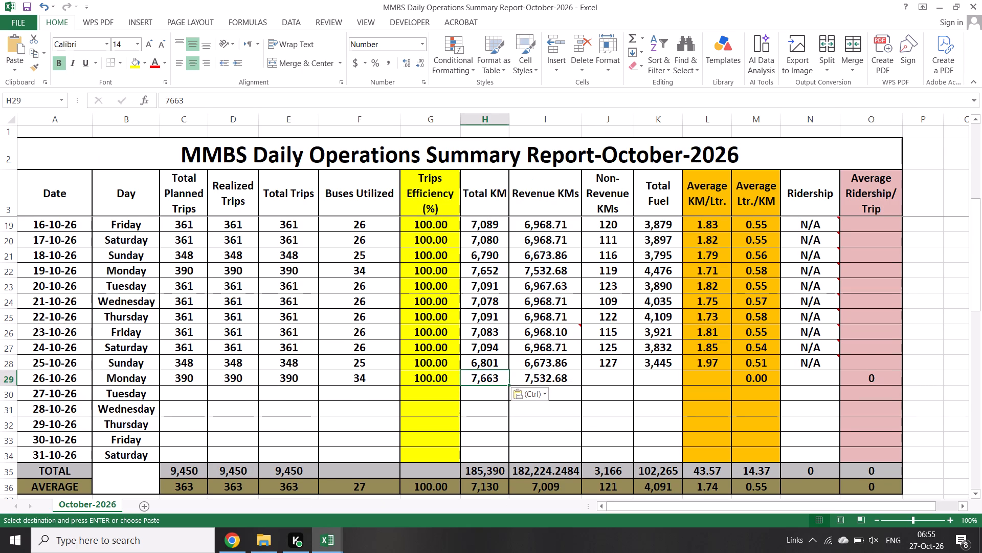
Fill the Non-Revenue KMs formula down from the 25-10-26 row into the 26-10-26 row.
left_click(604, 374)
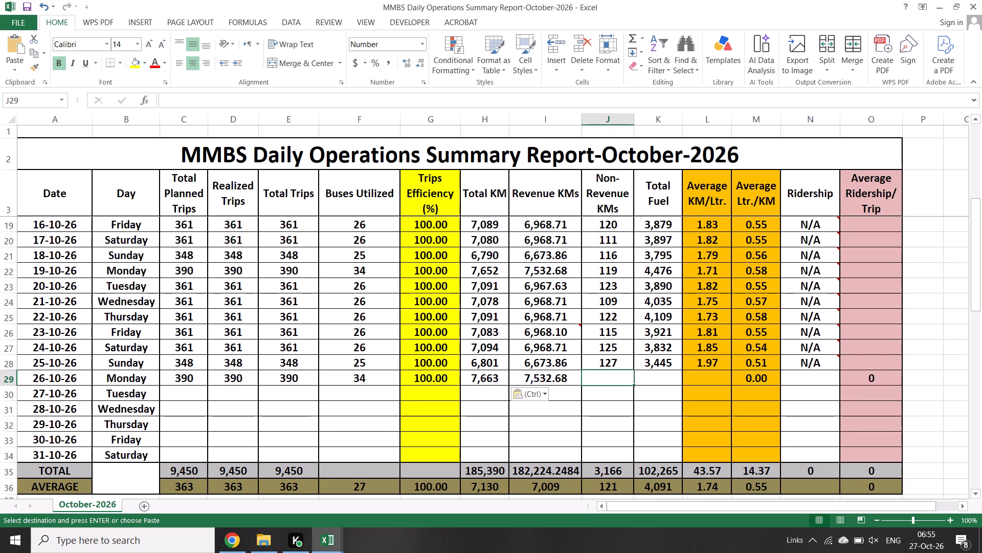
key("ctrl+d")
Copy the 26-Oct total fuel consumption, 4426, from the TOTAL CONS. sheet as a value into the 26-10-26 Total Fuel cell.
left_click(656, 380)
key("alt+Tab")
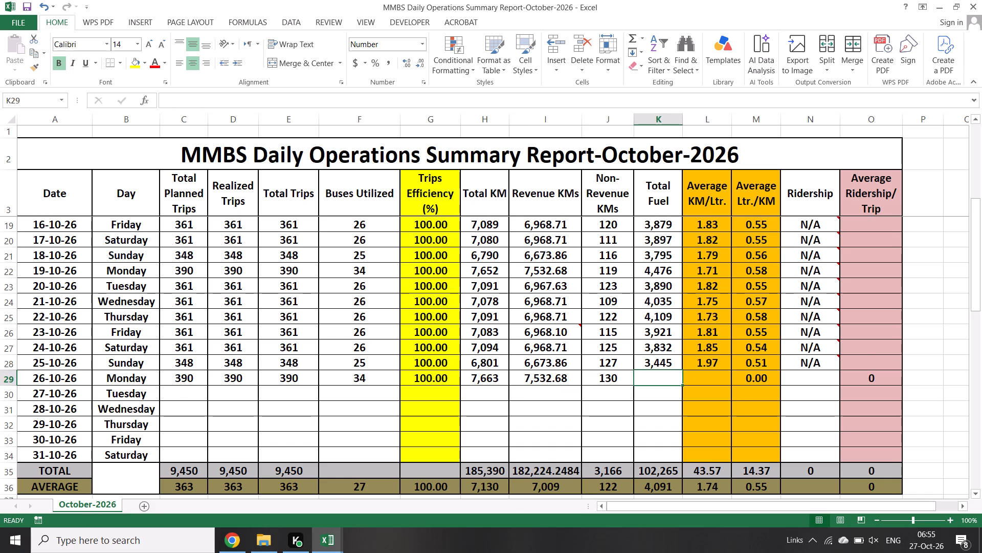
left_click(181, 507)
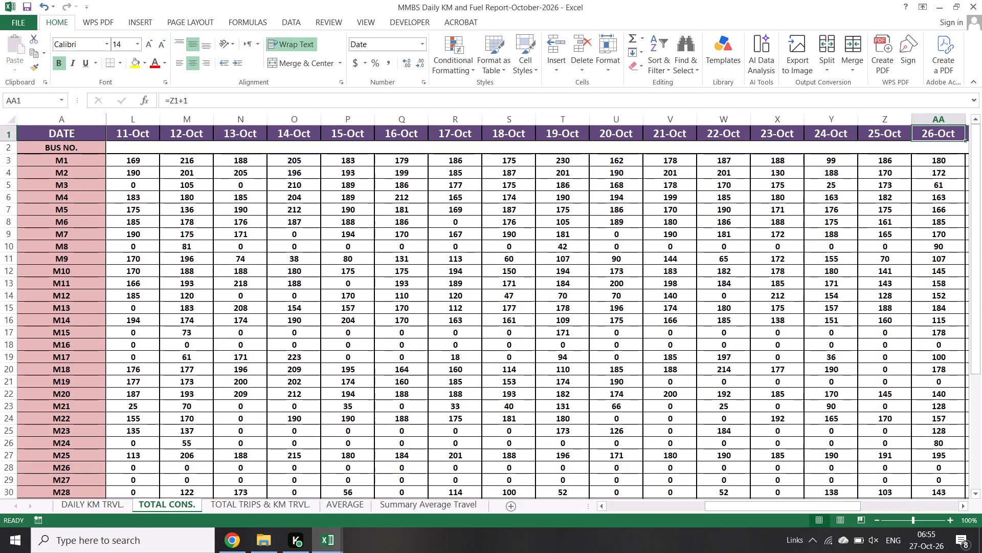
scroll(809, 416, "down", 6)
left_click(938, 390)
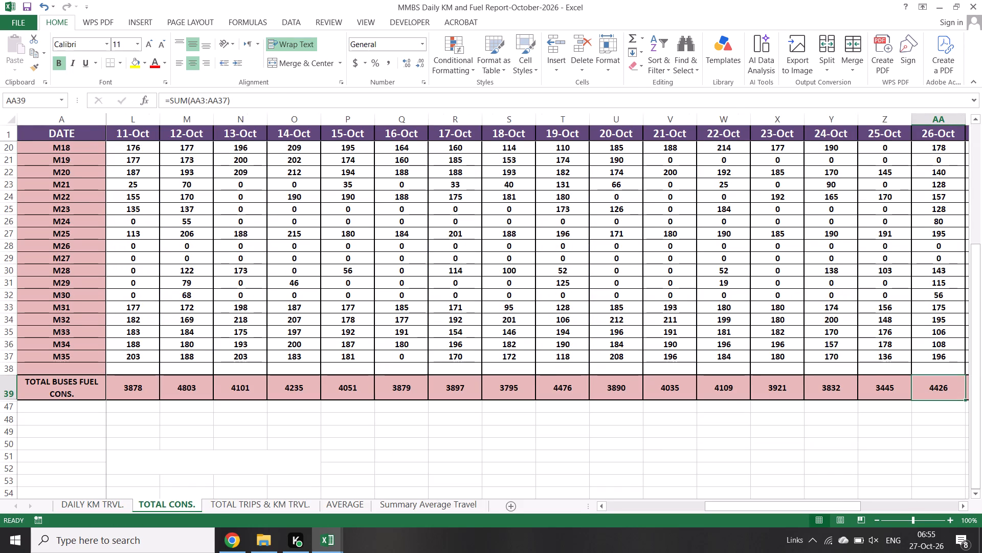
key("ctrl+c")
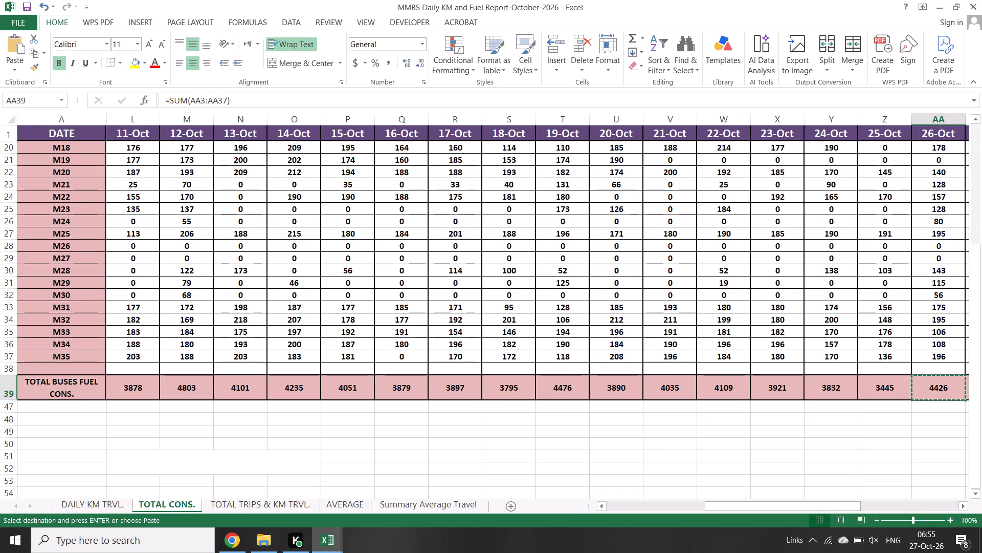
key("alt+Tab")
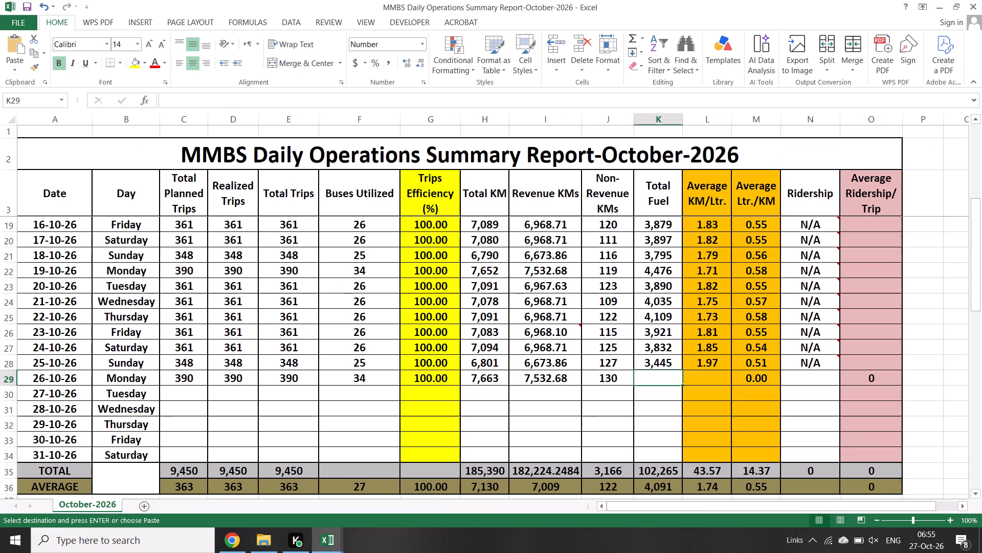
right_click(666, 381)
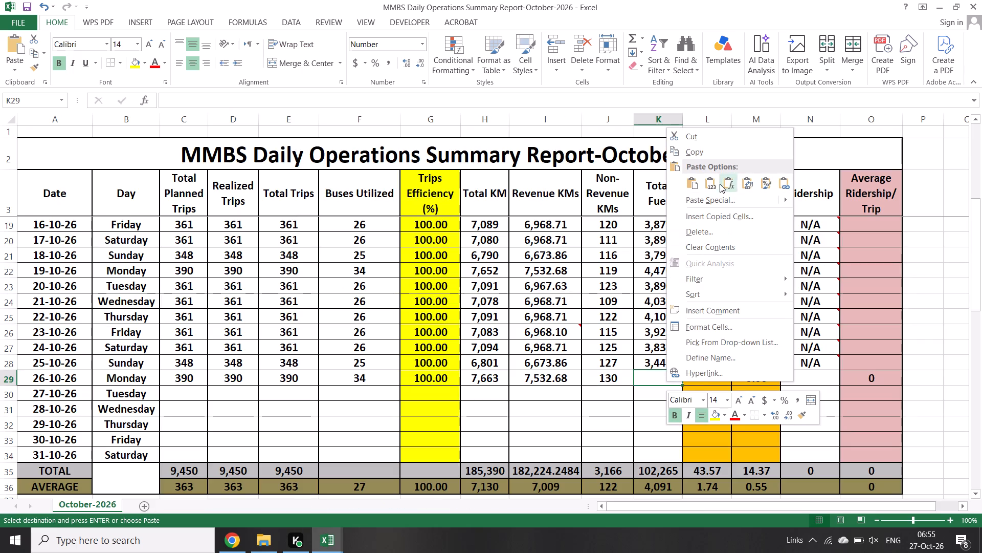
left_click(715, 183)
key("Escape")
Copy the 25-10-26 Ridership entry, N/A with its comment, into the 26-10-26 Ridership cell.
left_click(815, 359)
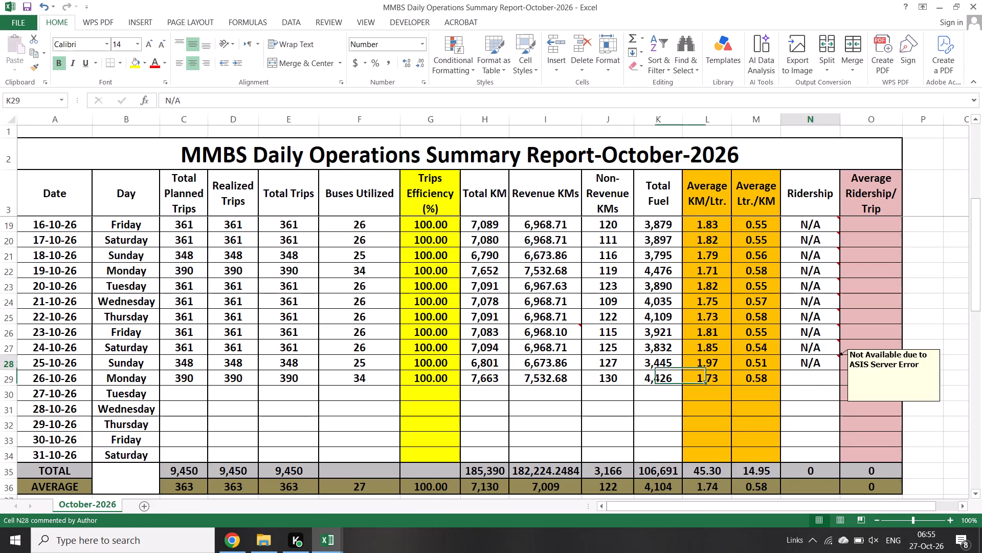
key("ctrl+c")
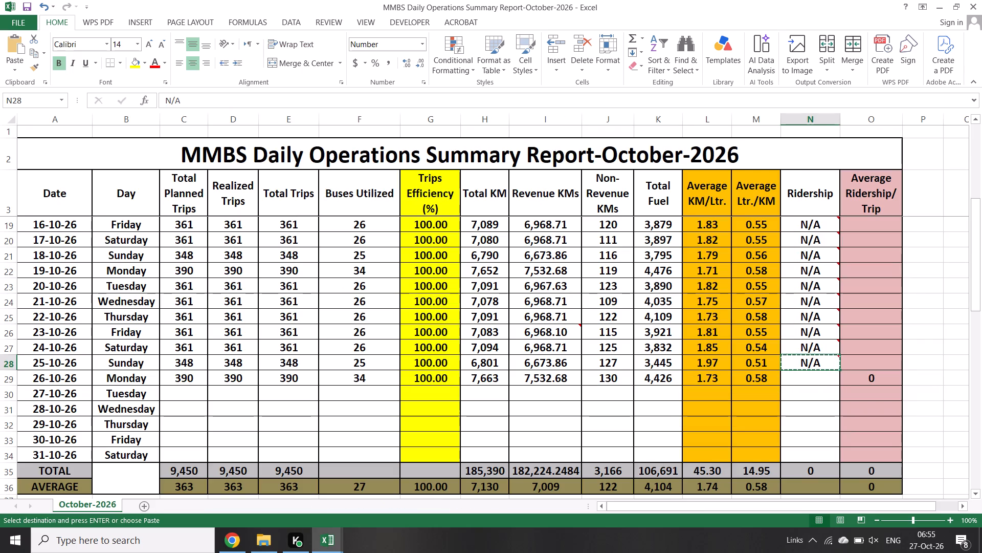
left_click(809, 376)
key("ctrl+v")
key("Escape")
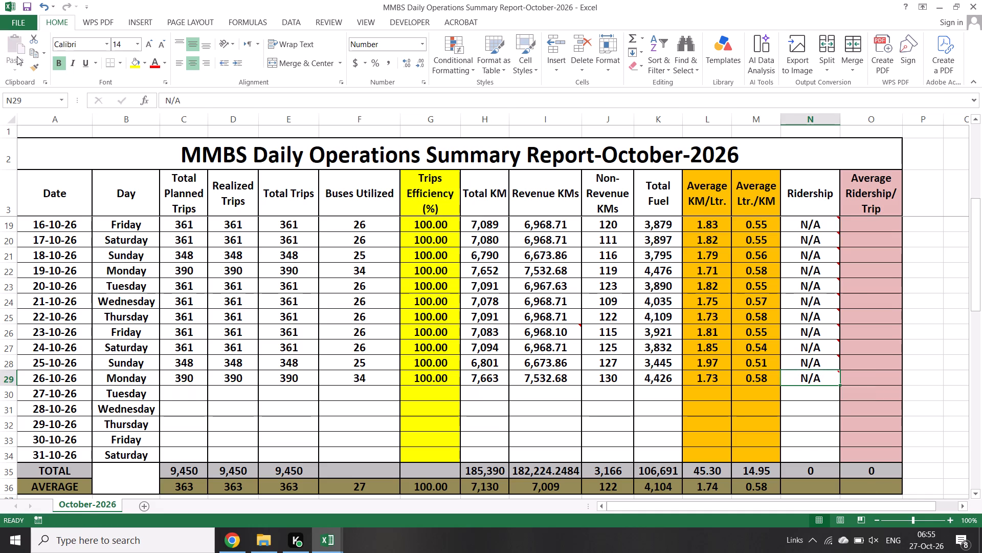
Save the Daily Operations Summary Report, check the 26-10-26 row, then save again from the report title and close the workbook.
left_click(27, 8)
left_click(27, 8)
left_click(13, 380)
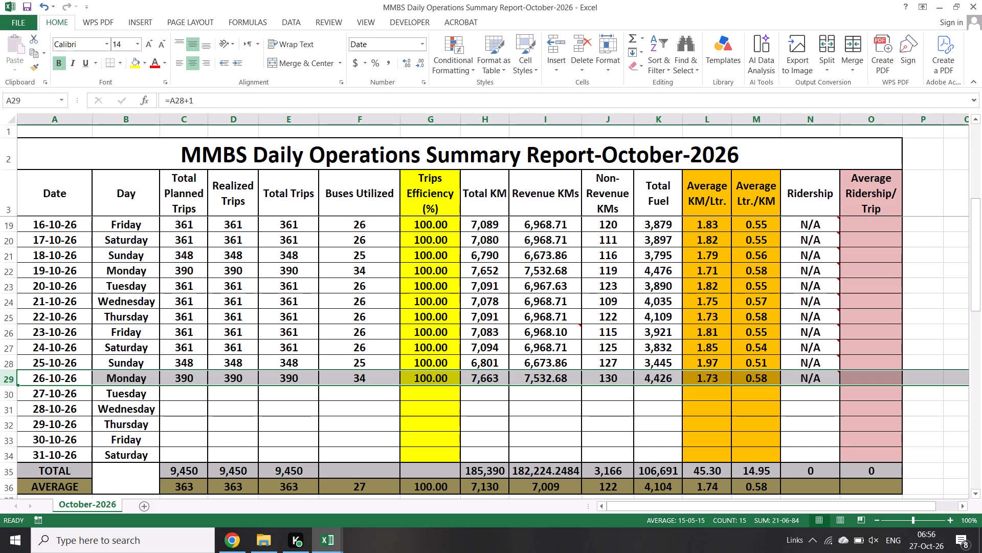
scroll(329, 437, "up", 13)
left_click(438, 149)
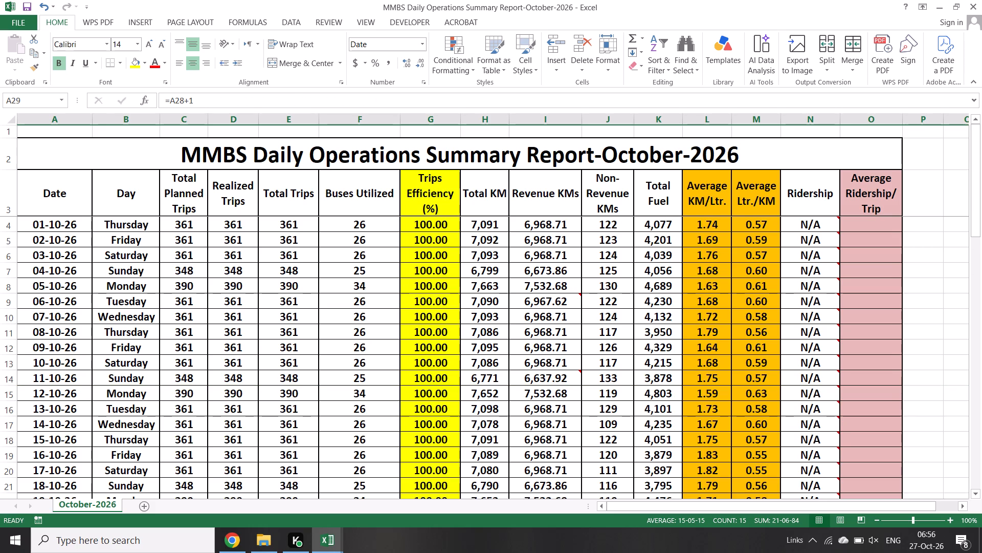
left_click(28, 4)
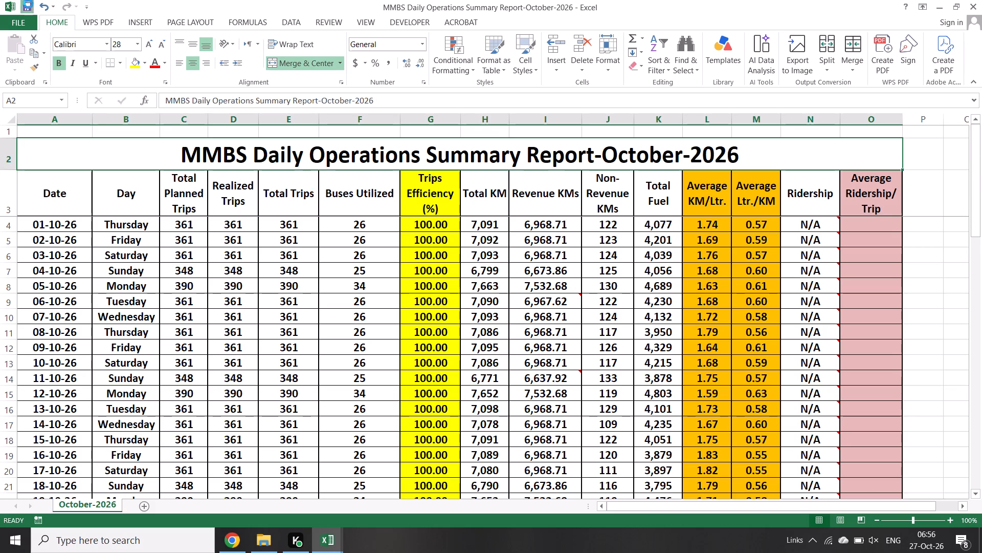
left_click(981, 0)
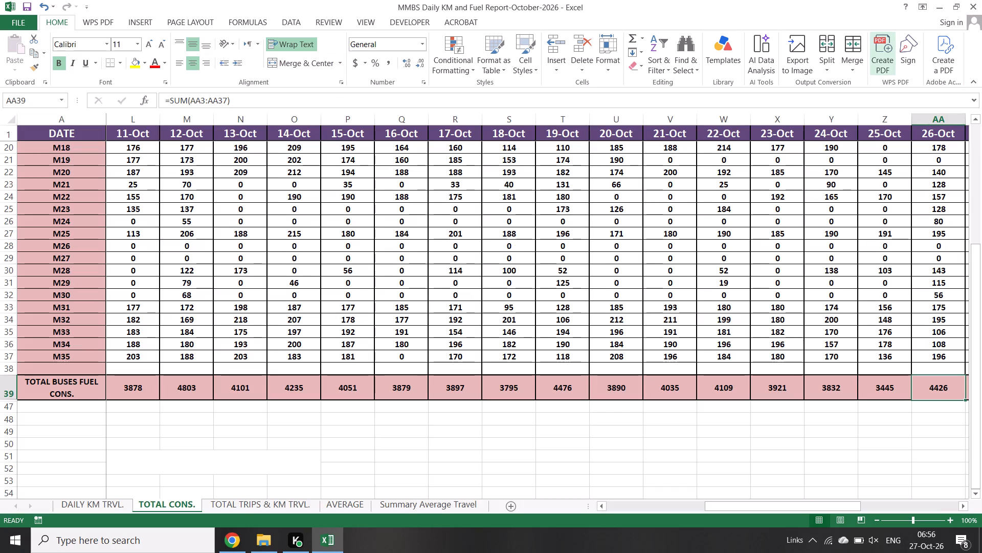
Switch to File Explorer and open the Buses Efficiency, Buswise Avg. Diffrence workbook from the October report folder.
left_click(275, 537)
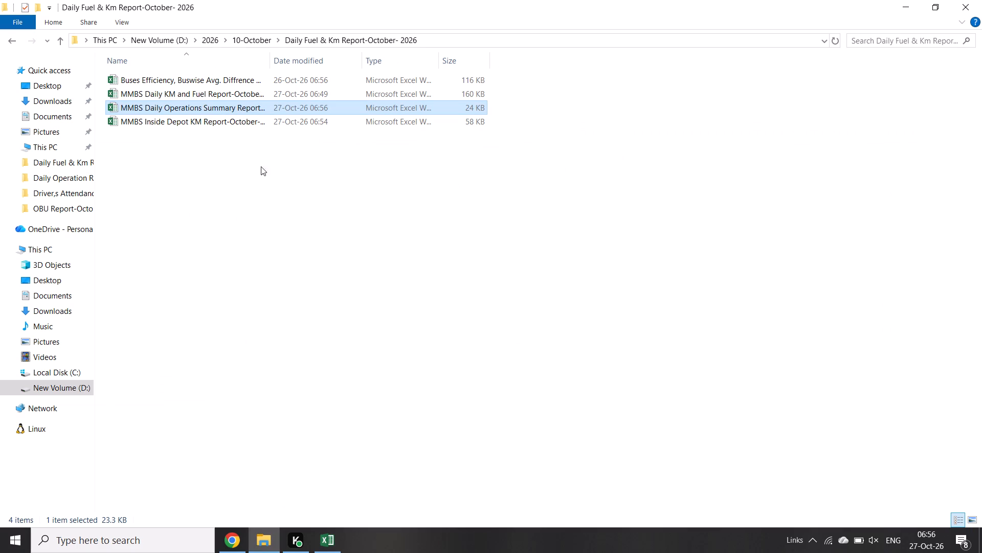
double_click(211, 83)
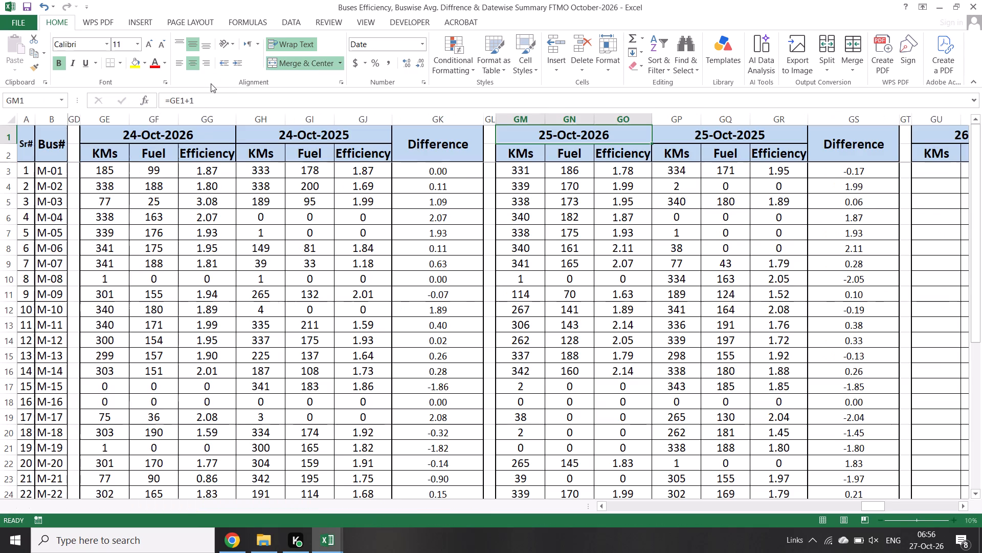
Copy the 26-Oct fuel values for M1 to M35 from the TOTAL CONS. sheet into the 26-Oct-2026 Fuel column of Buswise Efficiency.
left_click(960, 506)
triple_click(964, 507)
triple_click(964, 507)
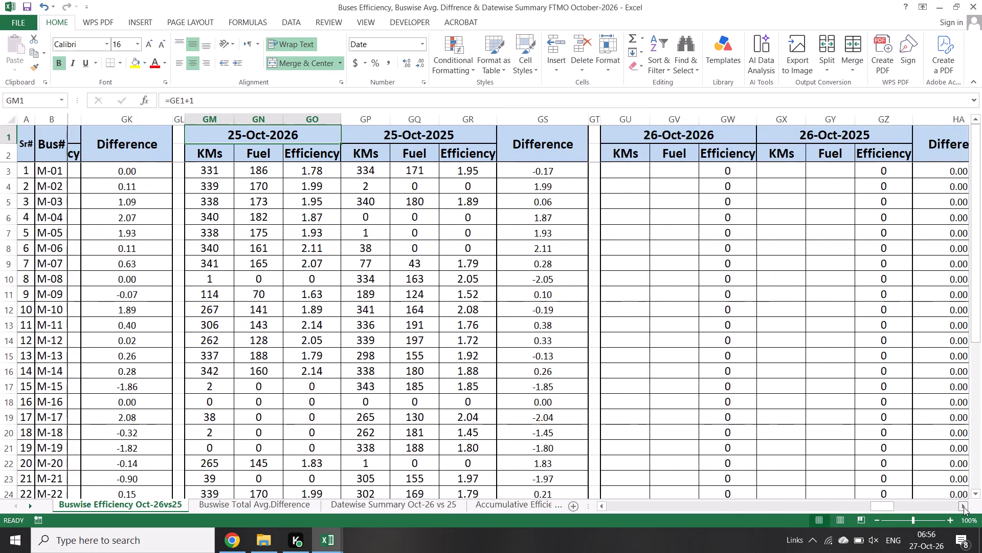
left_click(964, 507)
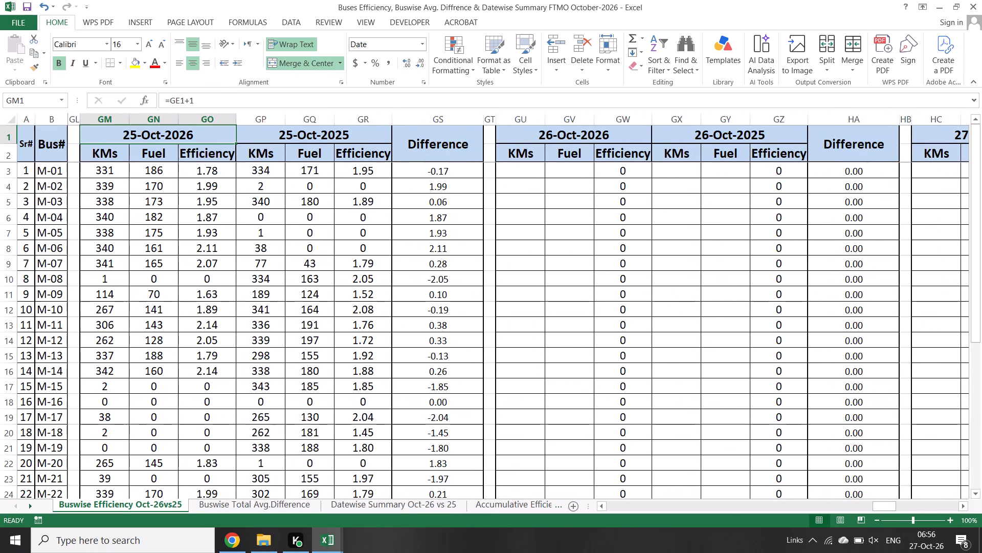
left_click(539, 170)
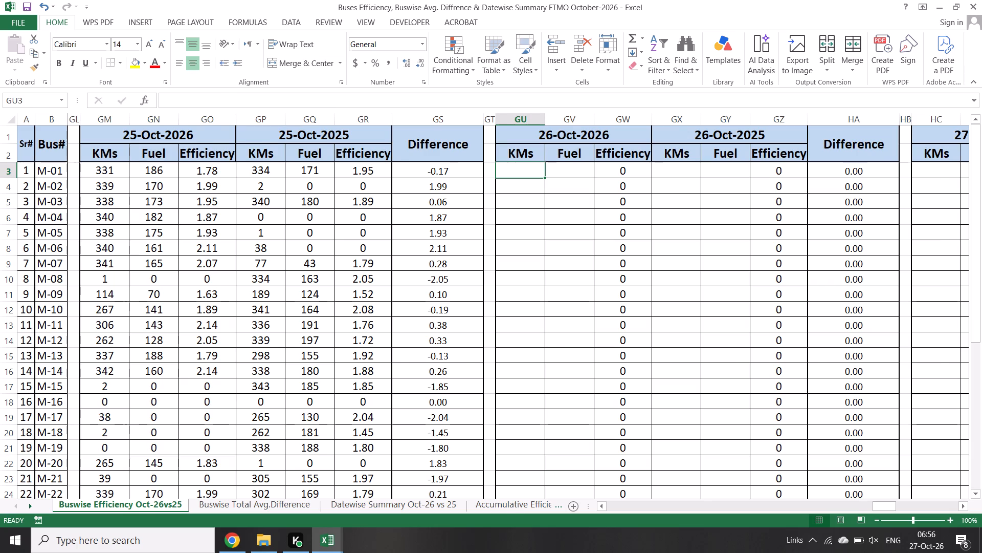
key("alt+Tab")
scroll(804, 360, "up", 11)
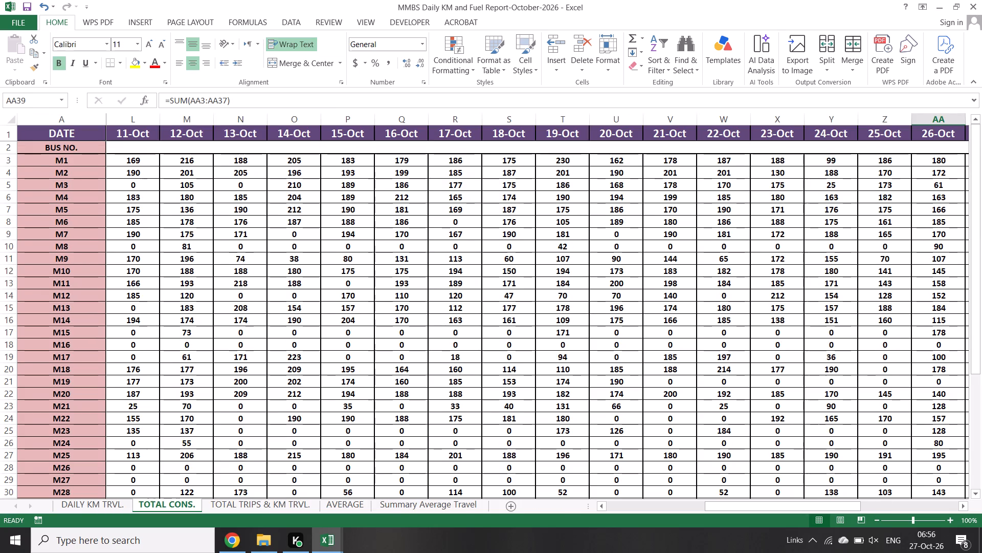
left_click(921, 161)
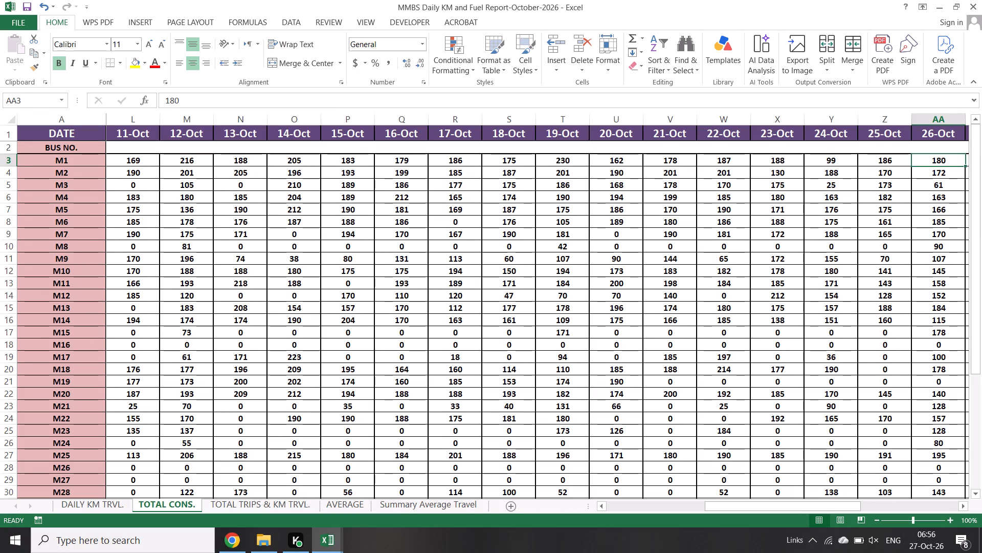
key("ctrl+shift+Down")
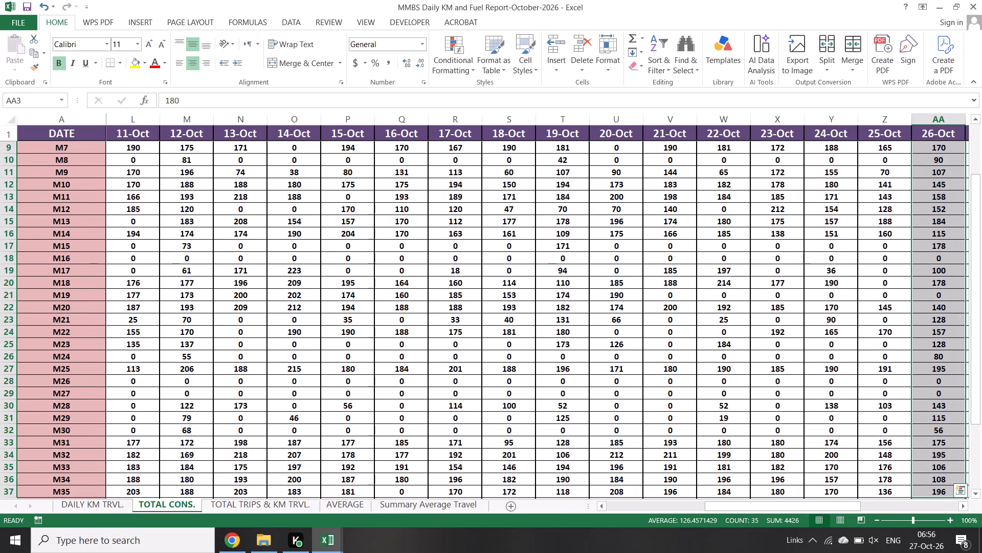
key("ctrl+c")
key("alt+Tab")
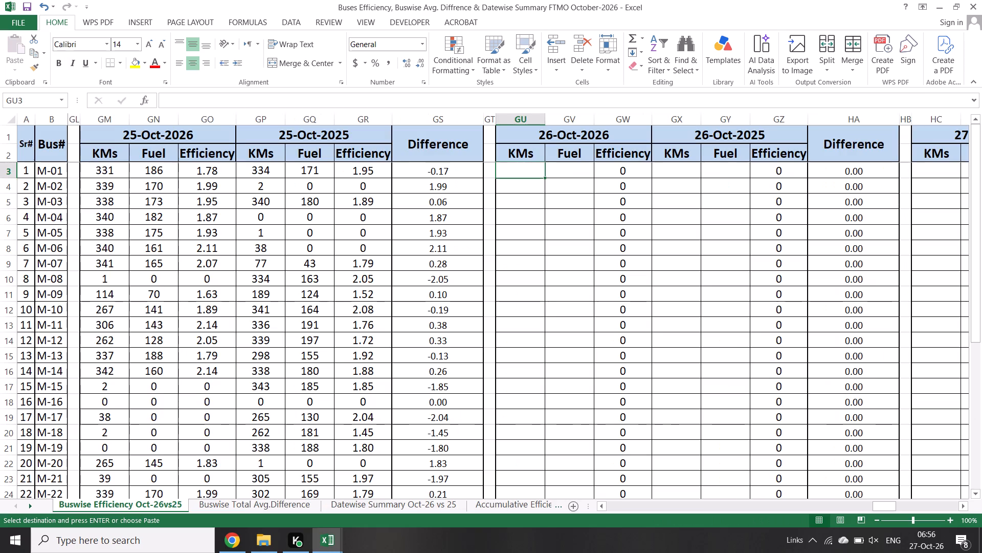
right_click(511, 163)
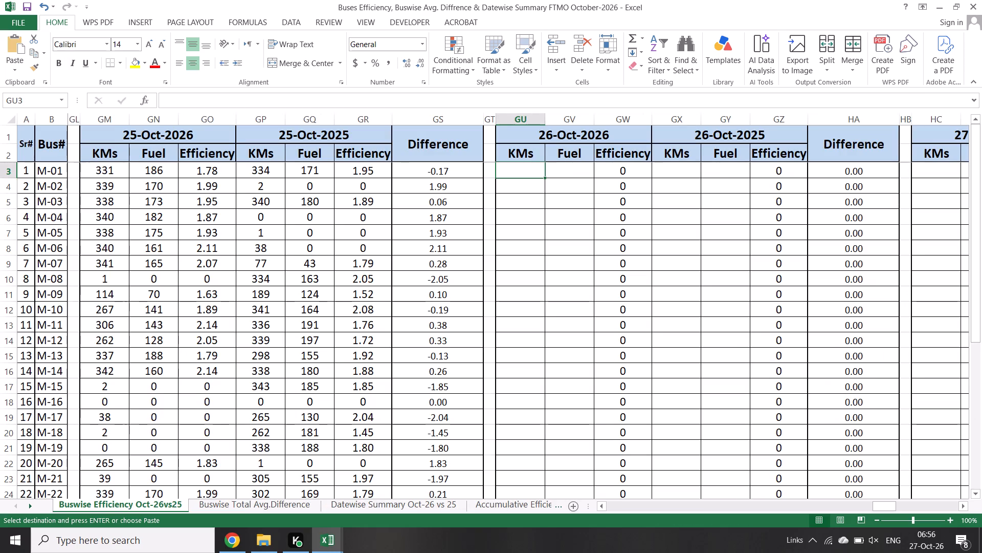
left_click(569, 168)
right_click(569, 171)
left_click(611, 226)
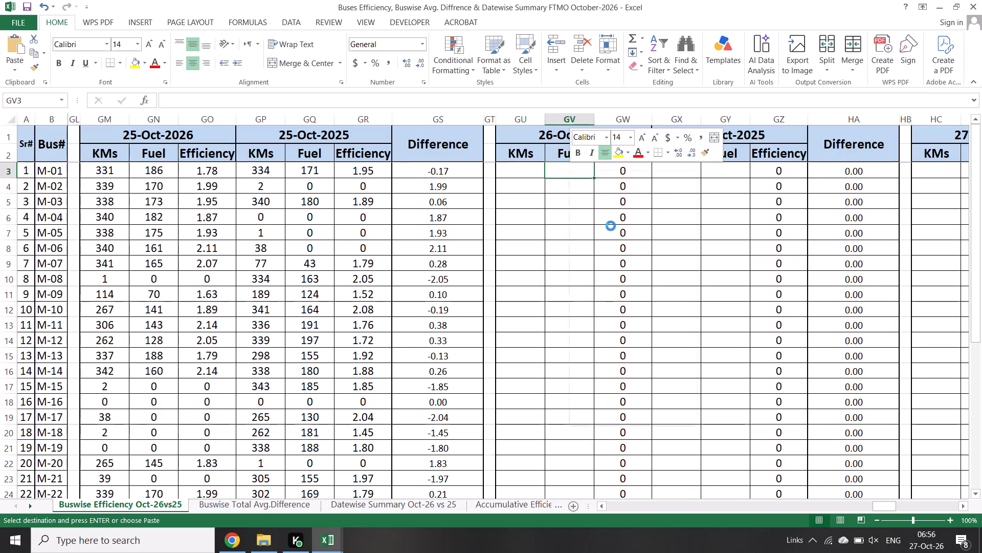
Copy the 26-Oct TOTAL KM TRAVEL values for M1 to M35 from DAILY KM TRVL. into the 26-Oct-2026 KMs column of Buswise Efficiency as values.
left_click(513, 166)
key("alt+Tab")
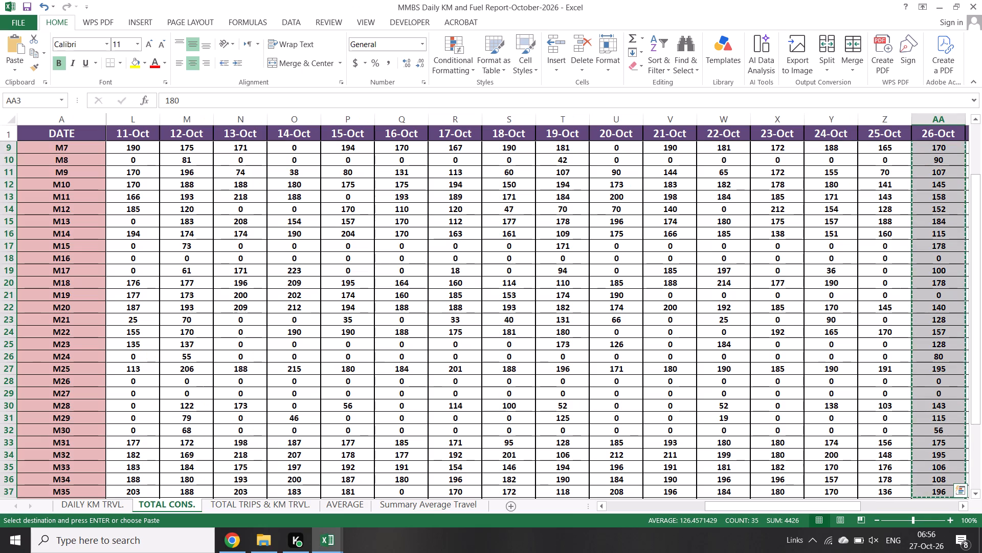
left_click(81, 504)
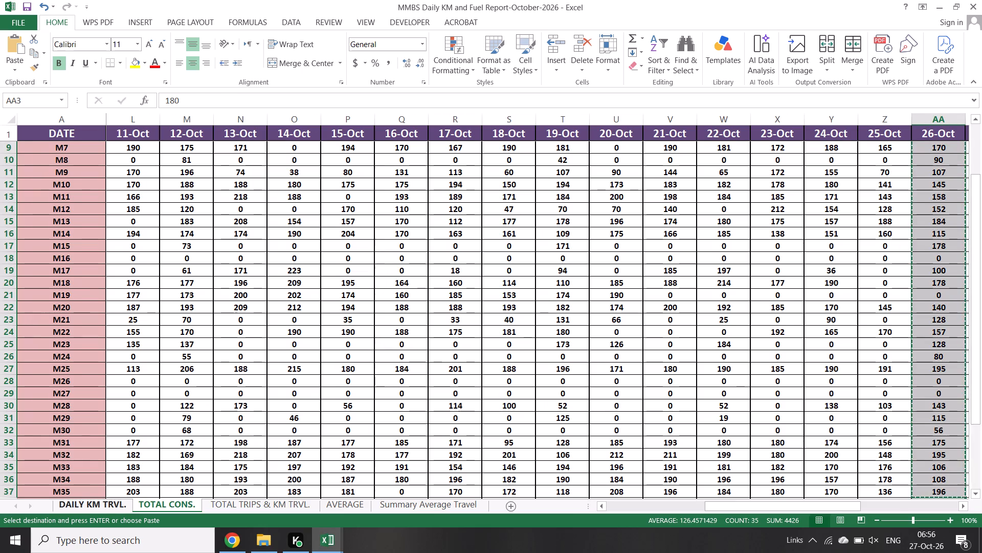
scroll(710, 280, "up", 9)
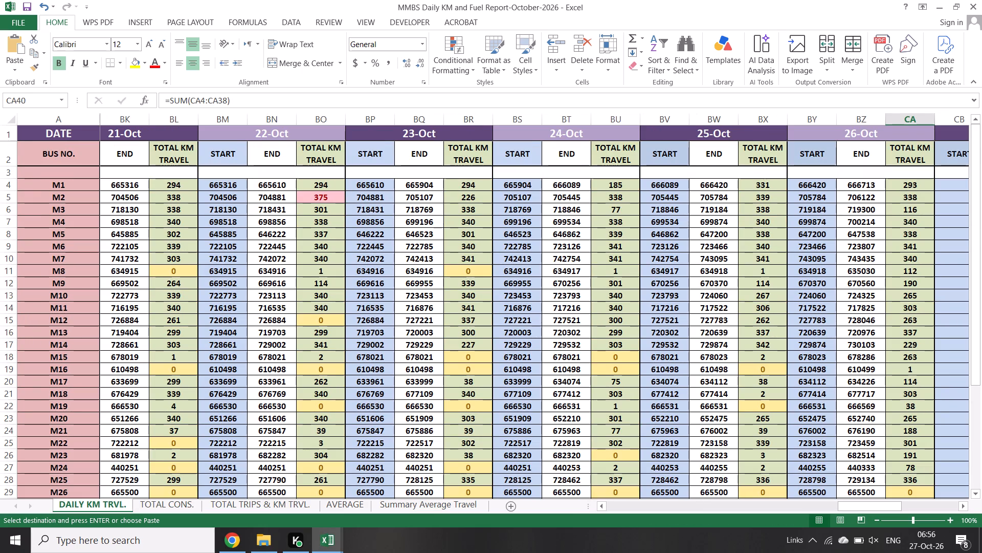
left_click(918, 182)
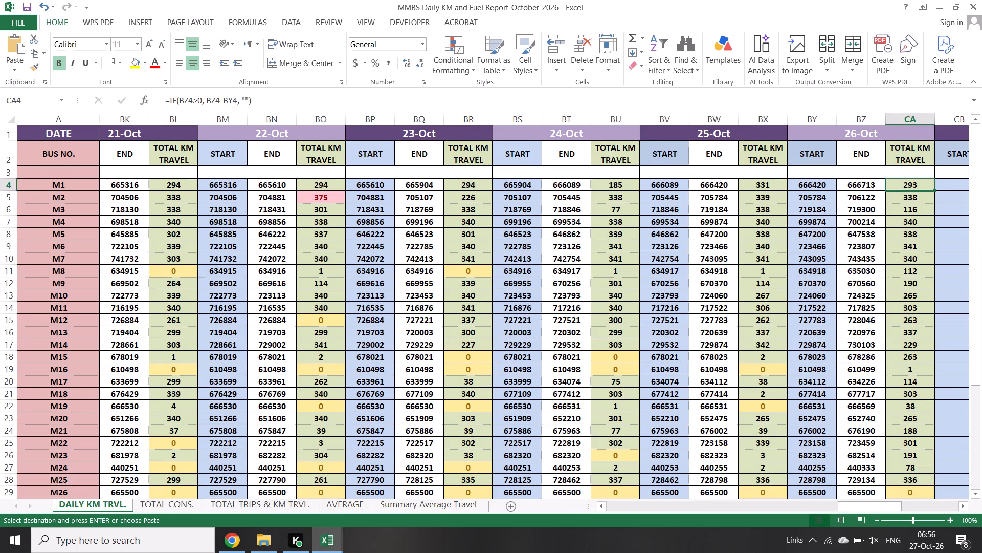
key("ctrl+shift+Down")
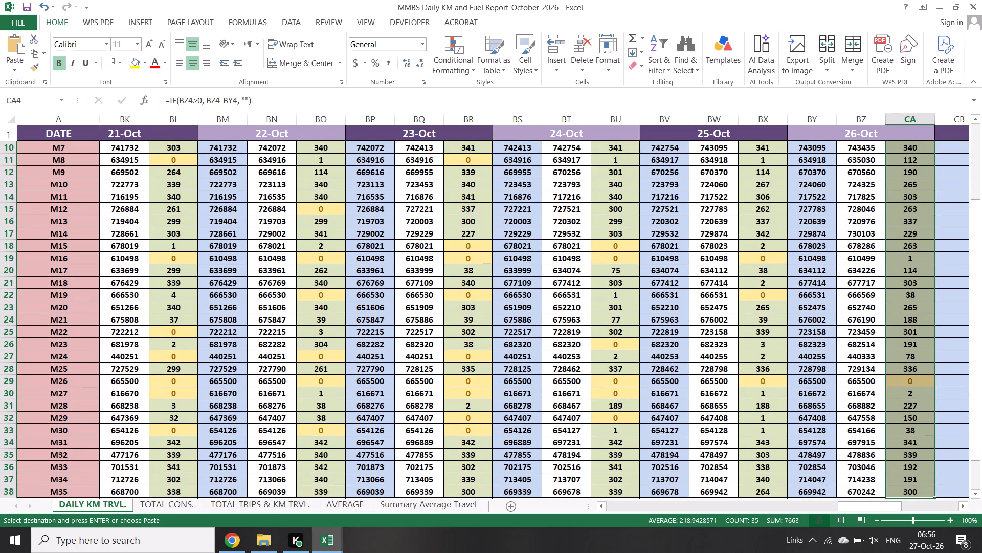
key("ctrl+c")
key("alt+Tab")
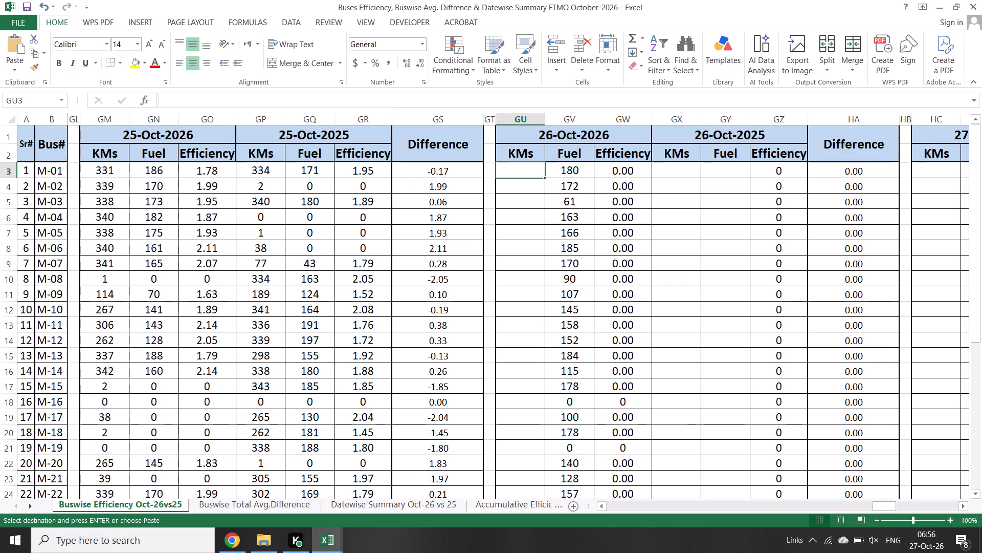
right_click(522, 171)
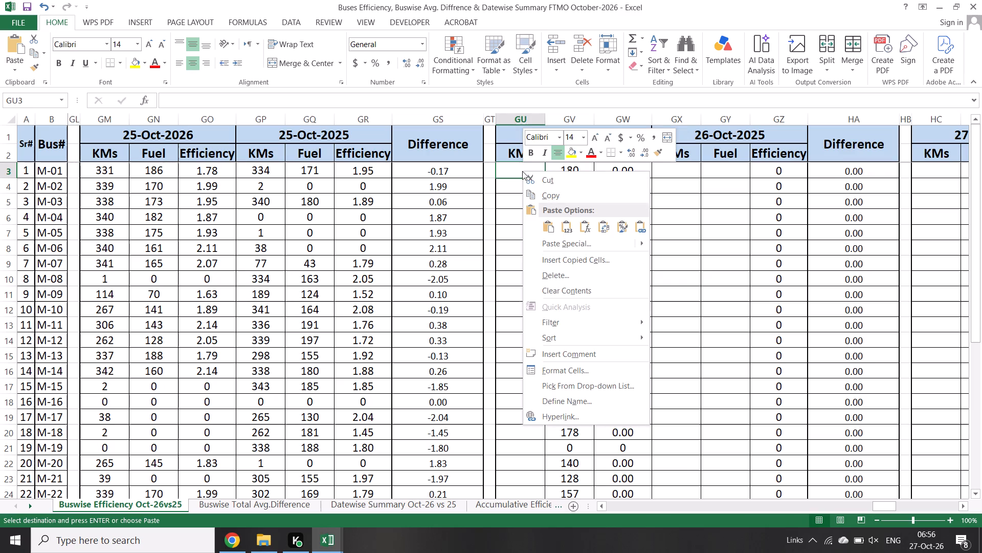
left_click(569, 226)
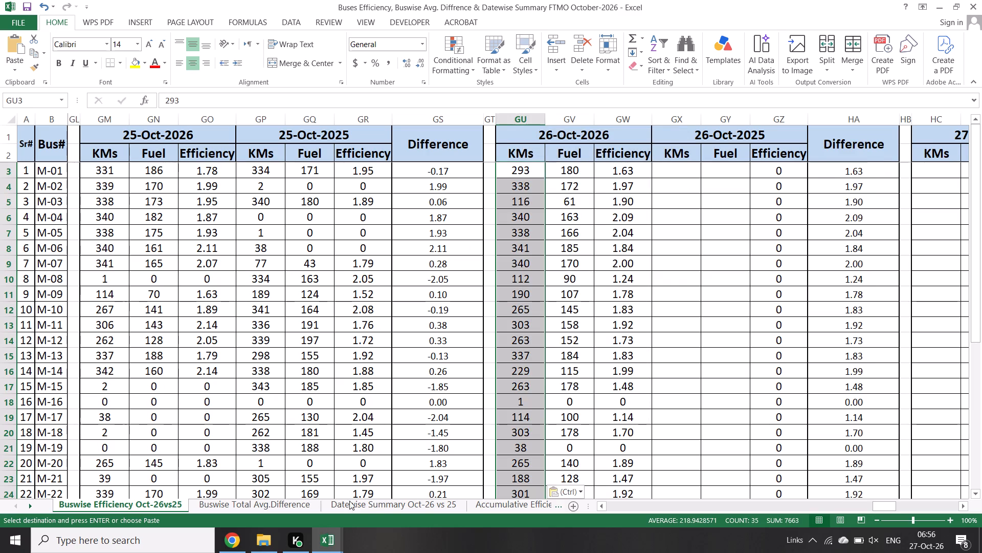
On the Datewise Summary Oct-26 vs 25 sheet, enter the date 26-10-2026 in the Oct-26 Date column below 25-10-26.
left_click(362, 508)
scroll(309, 449, "down", 3)
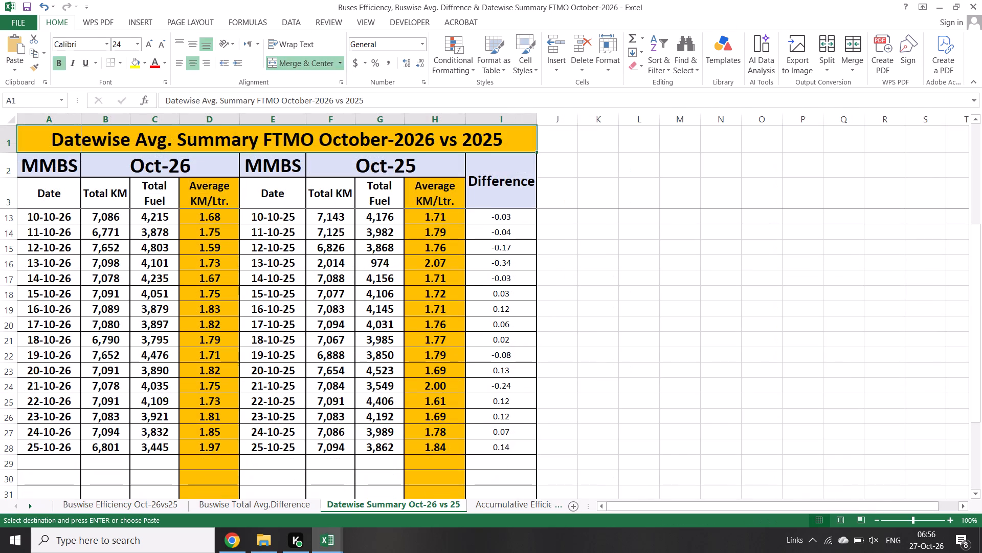
scroll(67, 449, "down", 1)
left_click(41, 413)
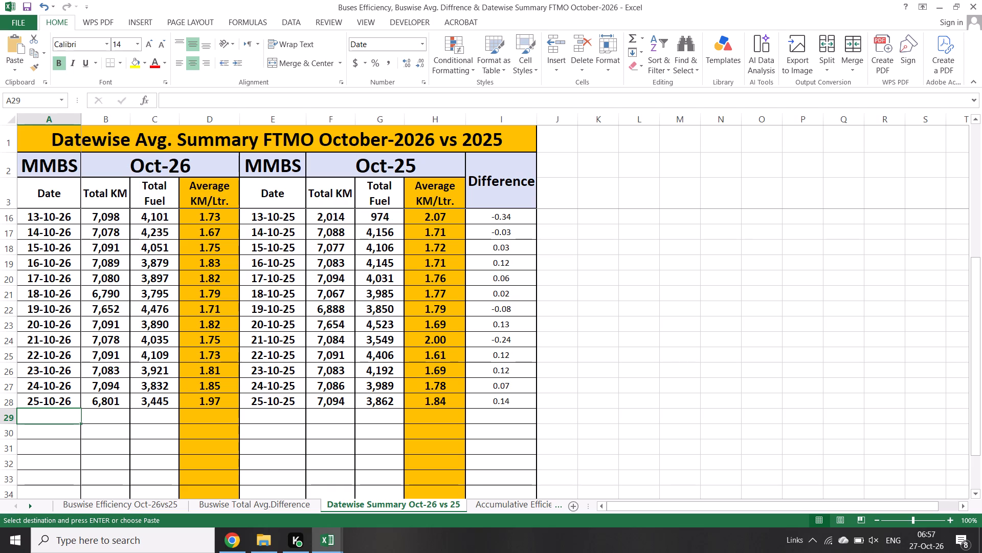
type("26")
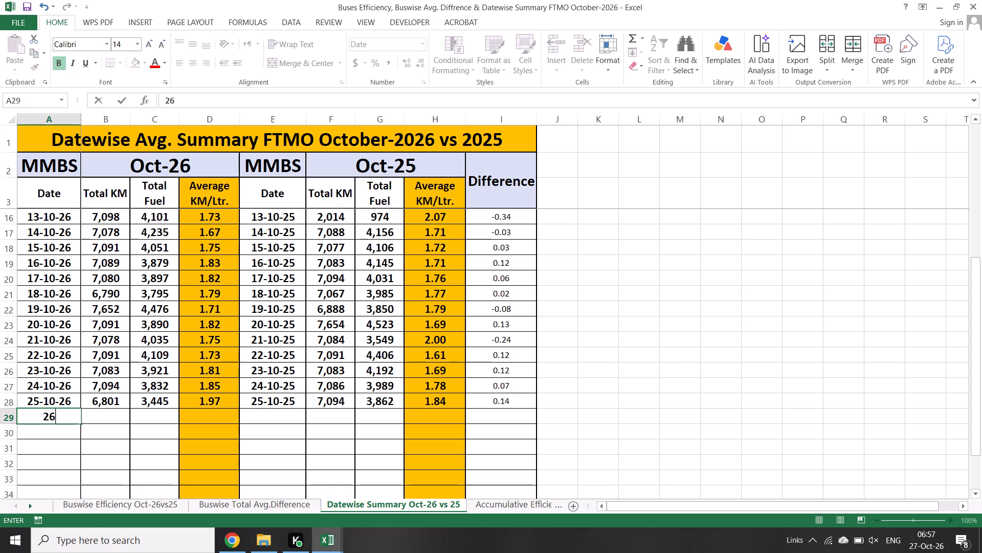
type("-10-2026")
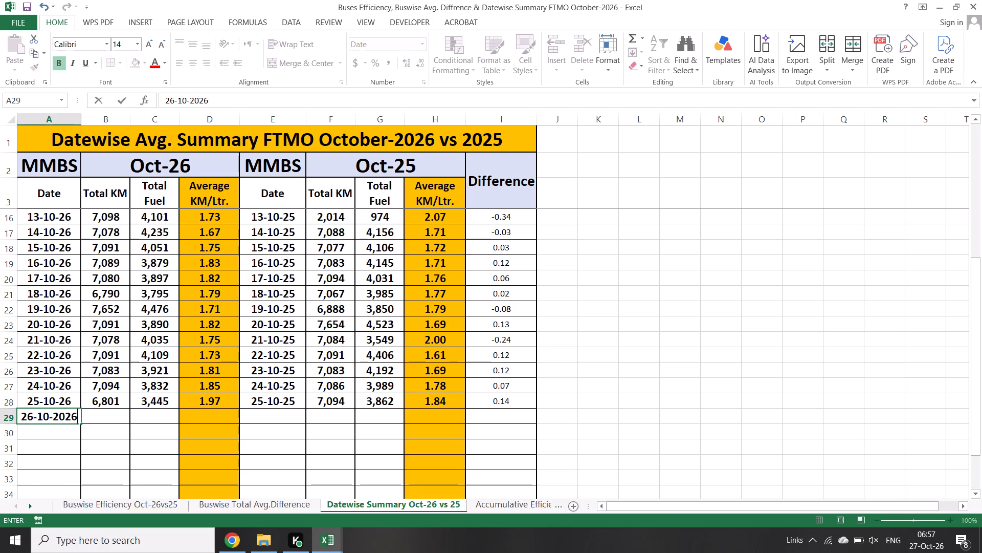
key("Right")
Enter the date 26-10-2025 in the Oct-25 Date column of the same Datewise Summary row.
key("Right")
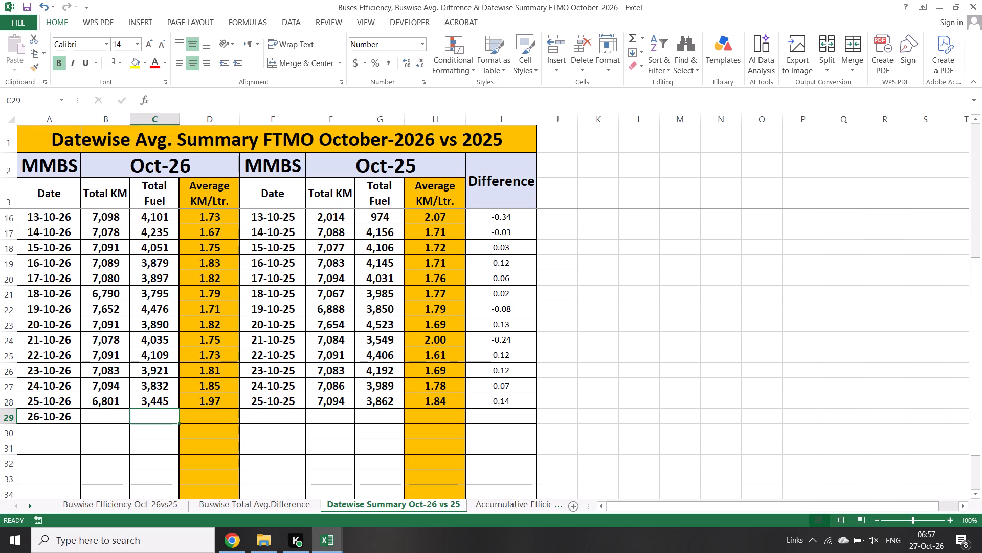
key("Right")
key("Right")
type("26+-")
key("BackSpace")
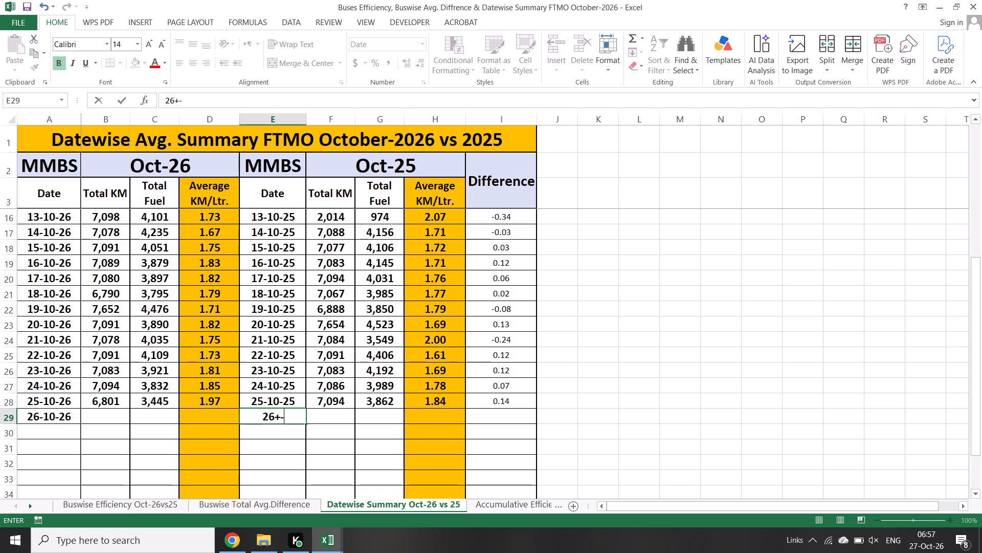
key("BackSpace")
key("minus")
type("10")
key("minus")
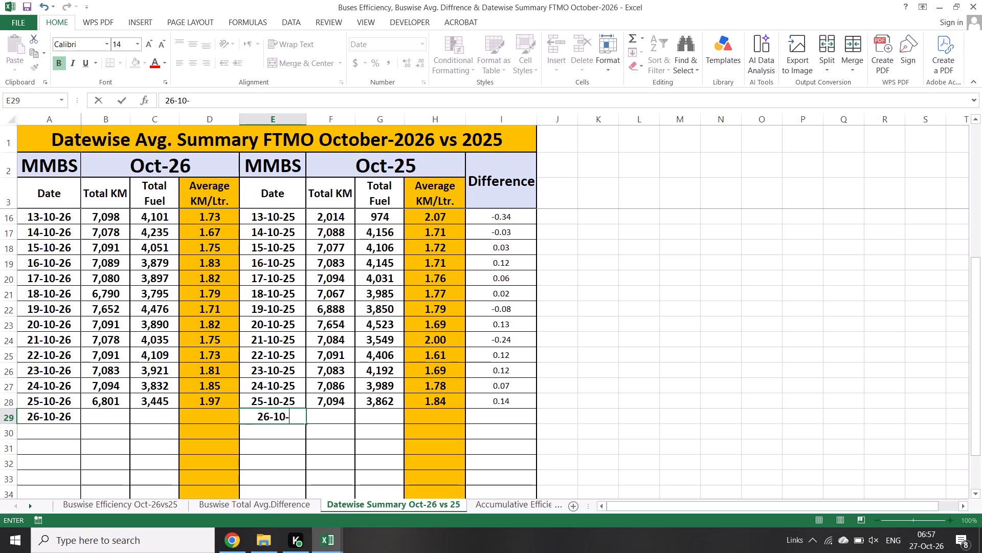
type("2025")
key("Return")
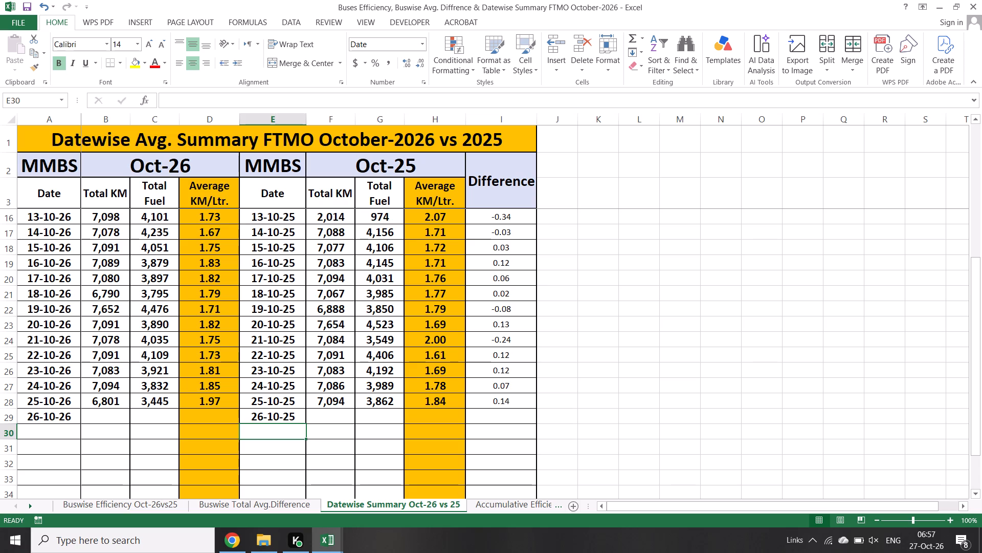
Copy the 26-Oct TOTAL KM TRAVEL figure, 7663, from DAILY KM TRVL. into the 26-10-26 Total KM cell as a value.
left_click(114, 415)
key("alt+Tab")
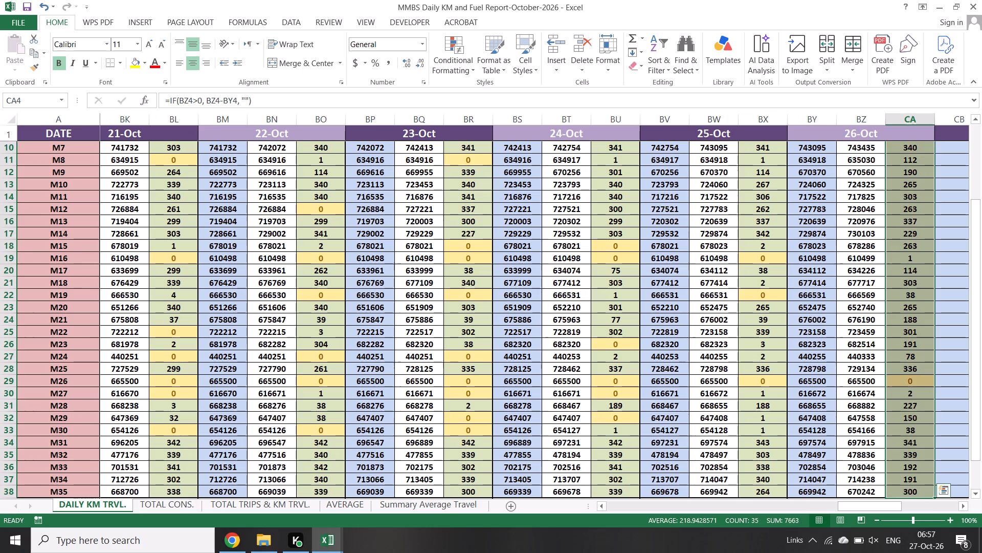
scroll(881, 416, "down", 5)
left_click(917, 337)
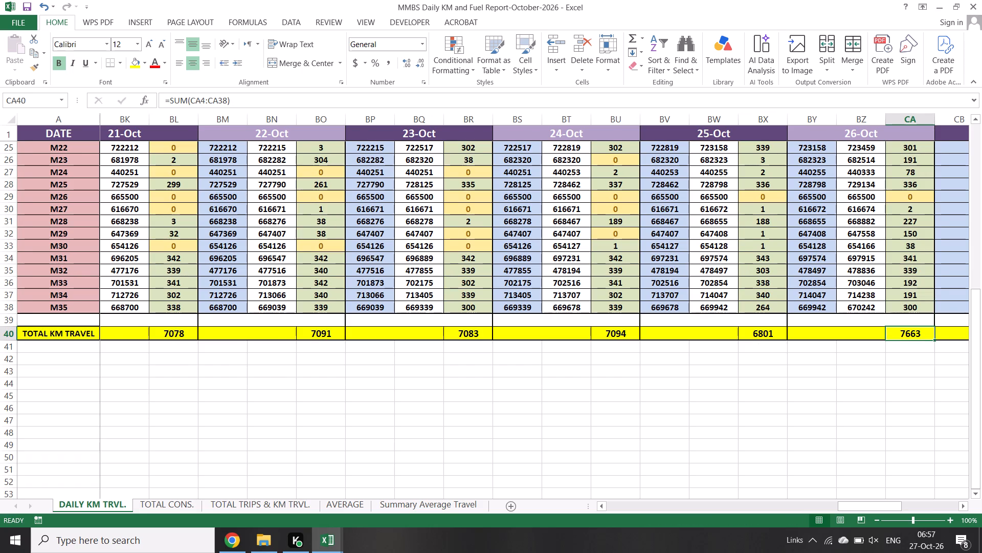
key("ctrl+c")
key("alt+Tab")
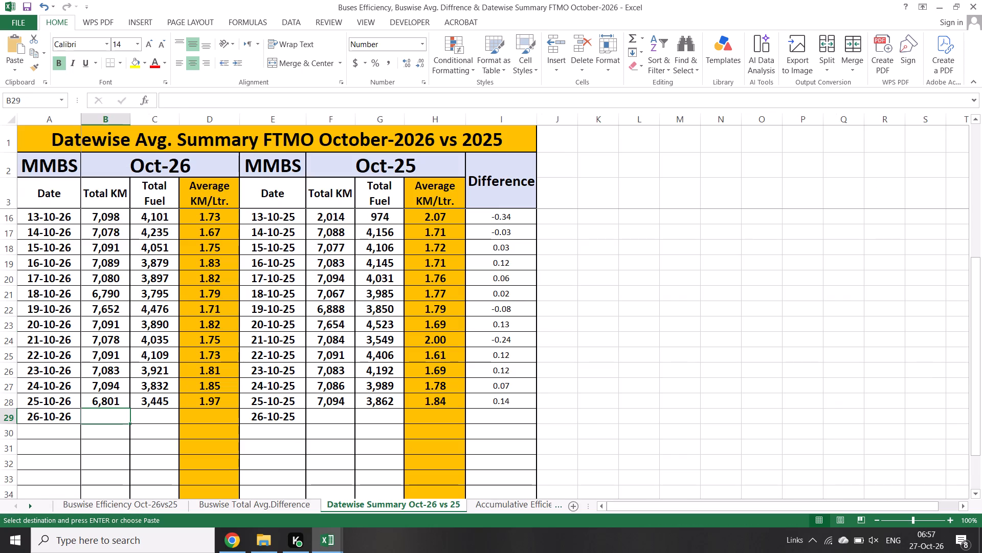
right_click(93, 418)
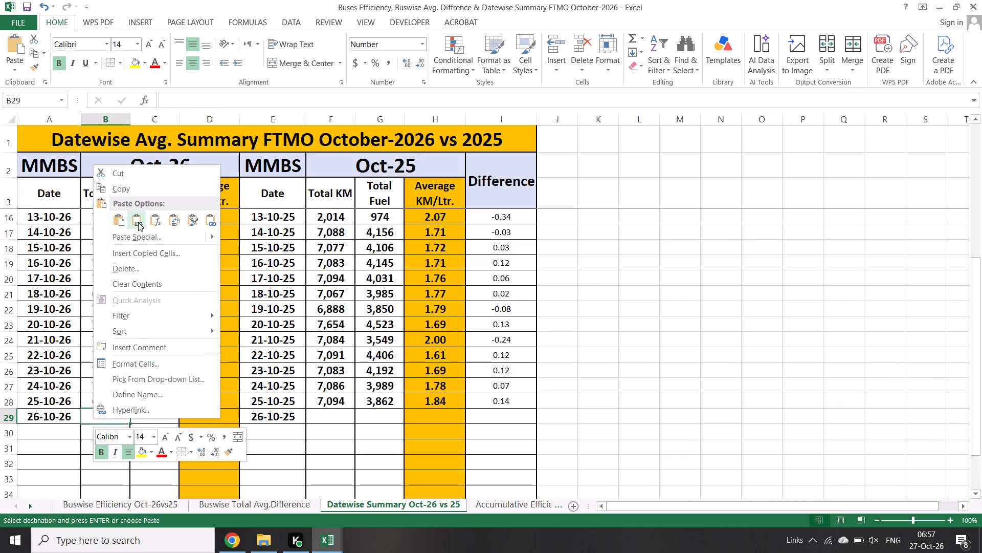
left_click(138, 222)
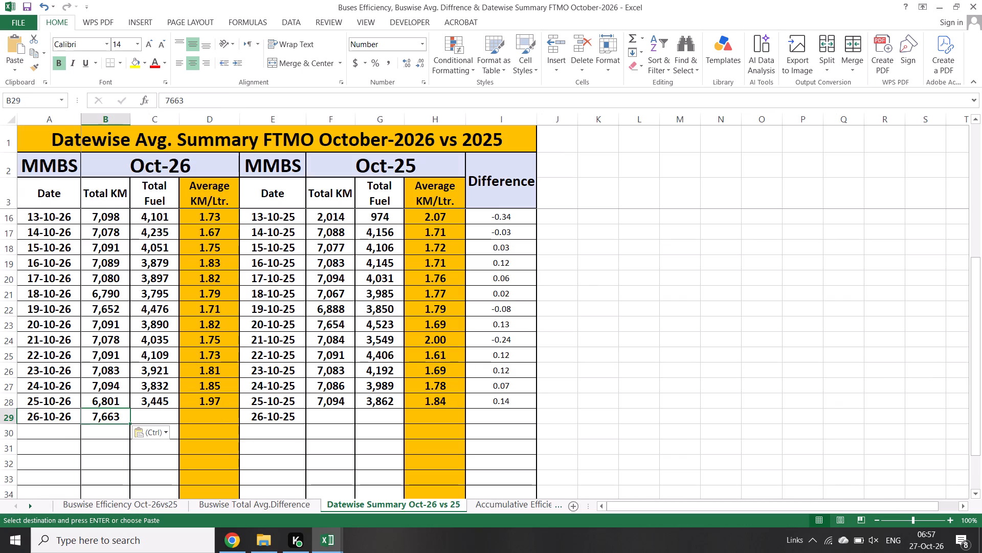
Copy the 26-Oct total buses fuel consumption, 4426, from TOTAL CONS. into the 26-10-26 Total Fuel cell of the Datewise Summary as a value.
left_click(152, 417)
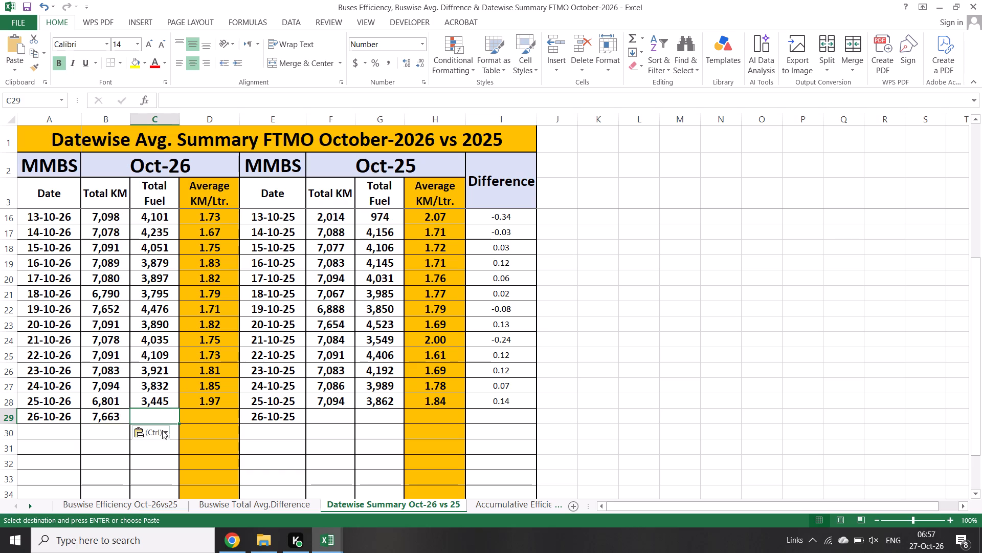
key("alt+Tab")
left_click(157, 505)
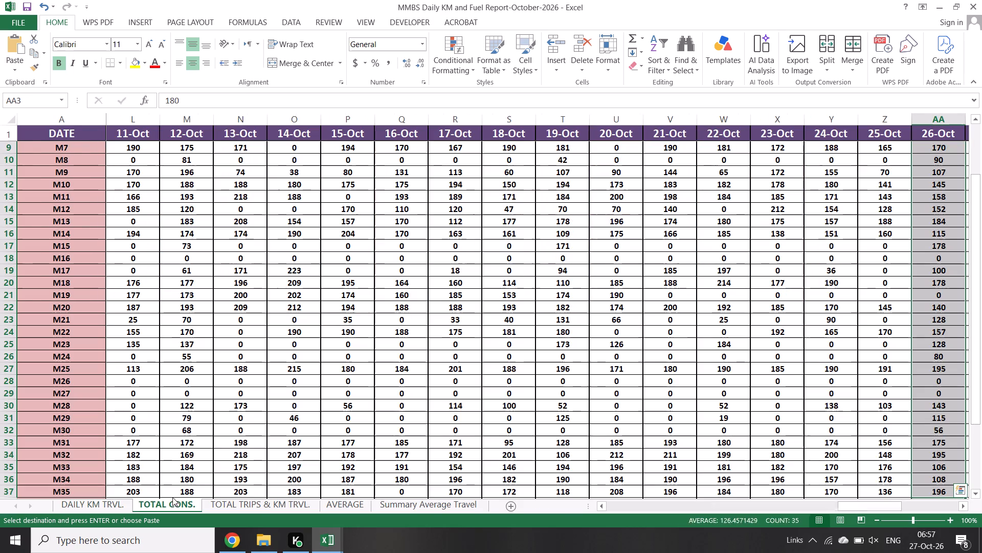
scroll(913, 339, "down", 4)
left_click(930, 381)
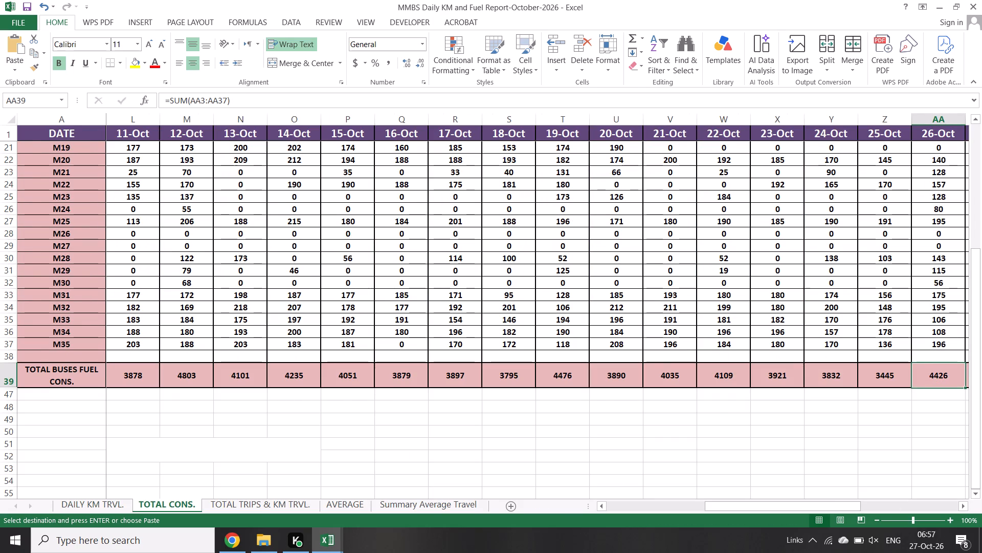
key("ctrl+c")
key("alt+Tab")
right_click(152, 413)
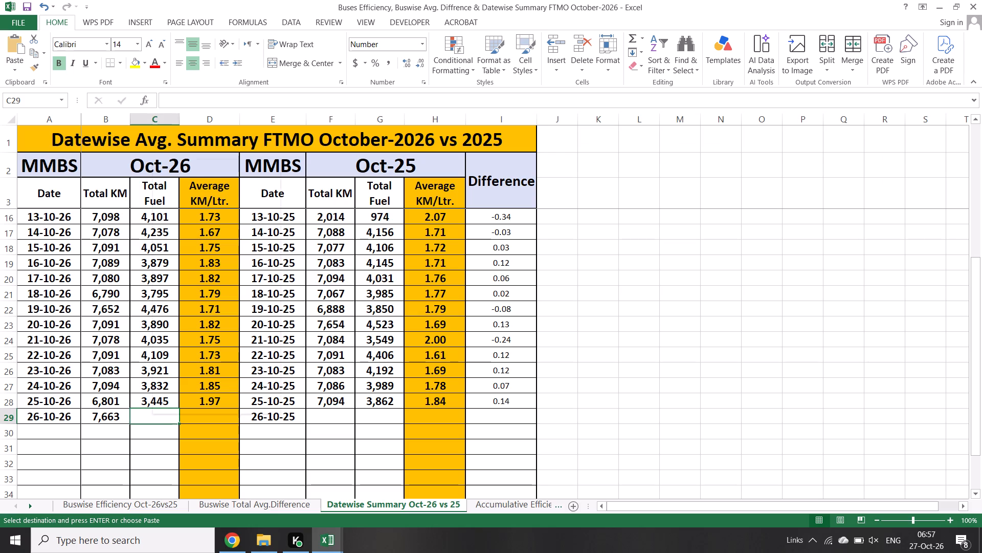
left_click(194, 220)
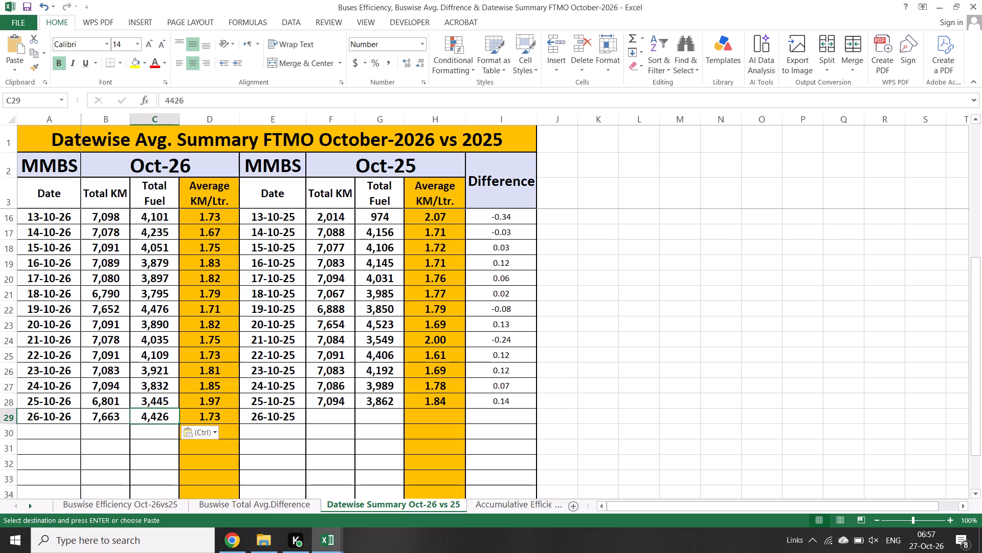
key("Escape")
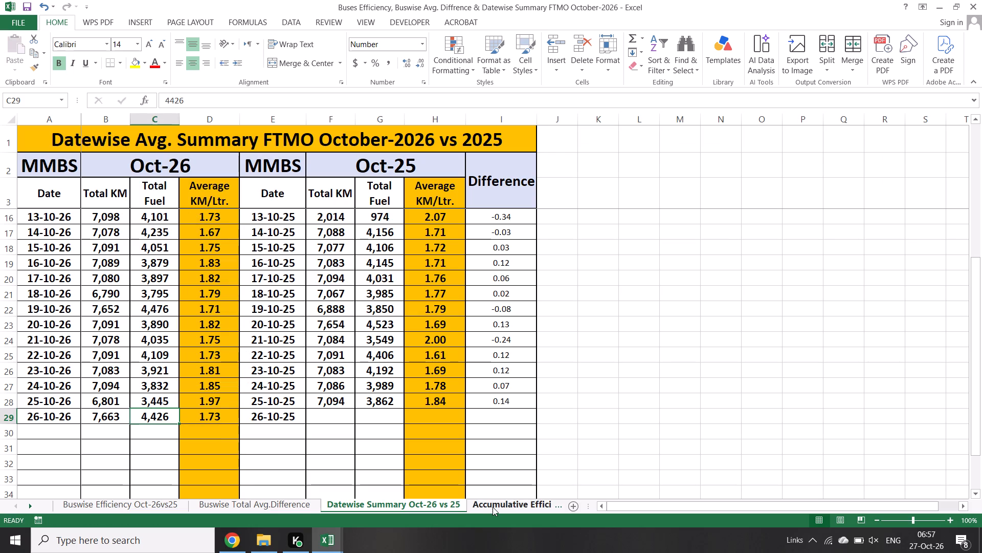
Check the 26-Oct fuel, KMs and efficiency block on the Accumulative Efficiency sheet.
left_click(494, 507)
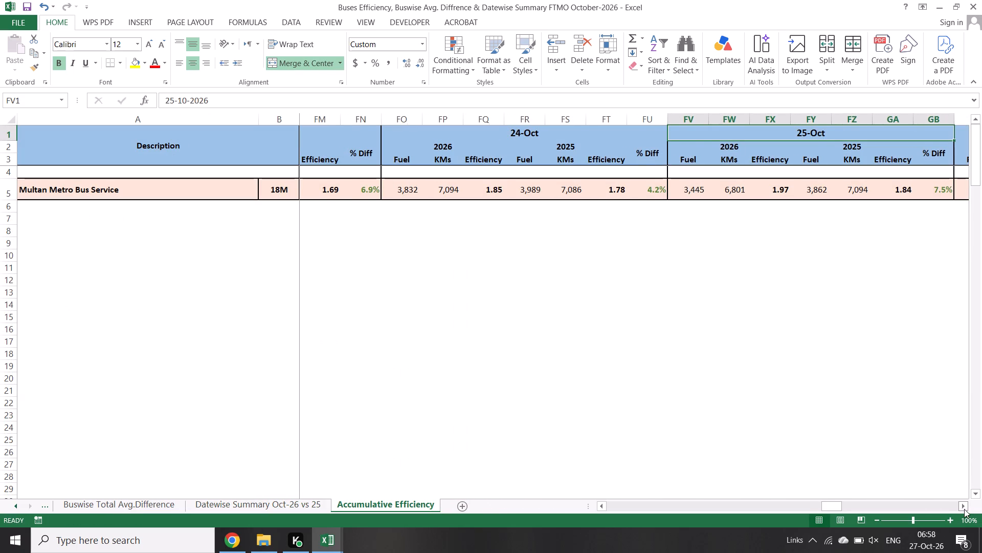
triple_click(964, 509)
left_click(964, 509)
left_click(964, 508)
left_click(964, 508)
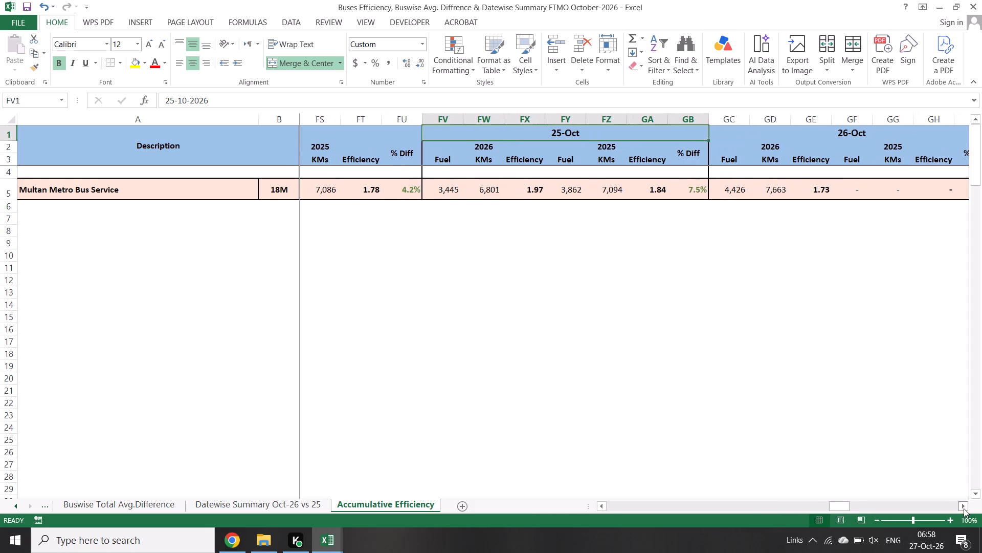
left_click(964, 508)
left_click(834, 127)
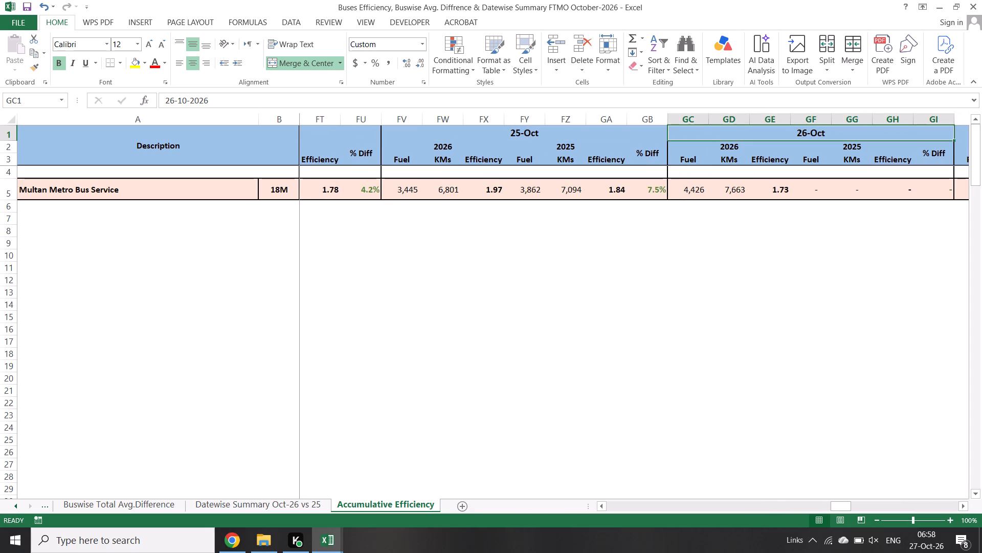
Select the first 26-Oct-2025 KMs cell on Buswise Efficiency Oct-26vs25, and close the MMBS Daily KM and Fuel Report workbook.
left_click(15, 505)
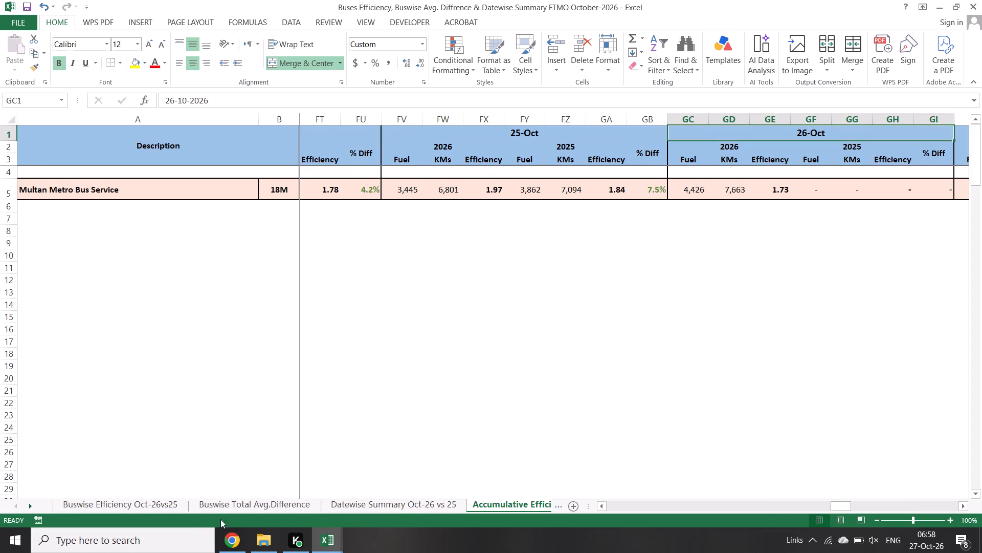
left_click(77, 505)
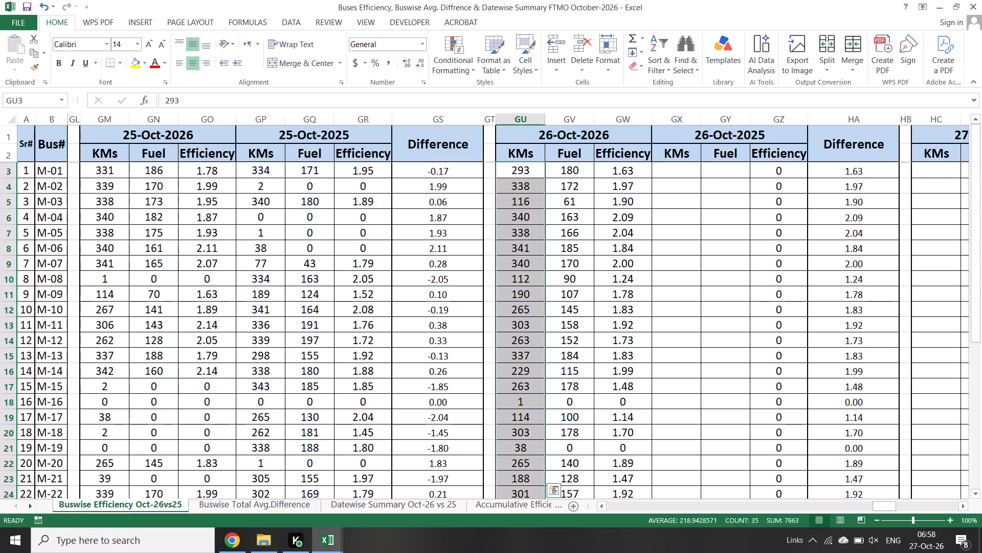
left_click(668, 171)
key("alt+Tab")
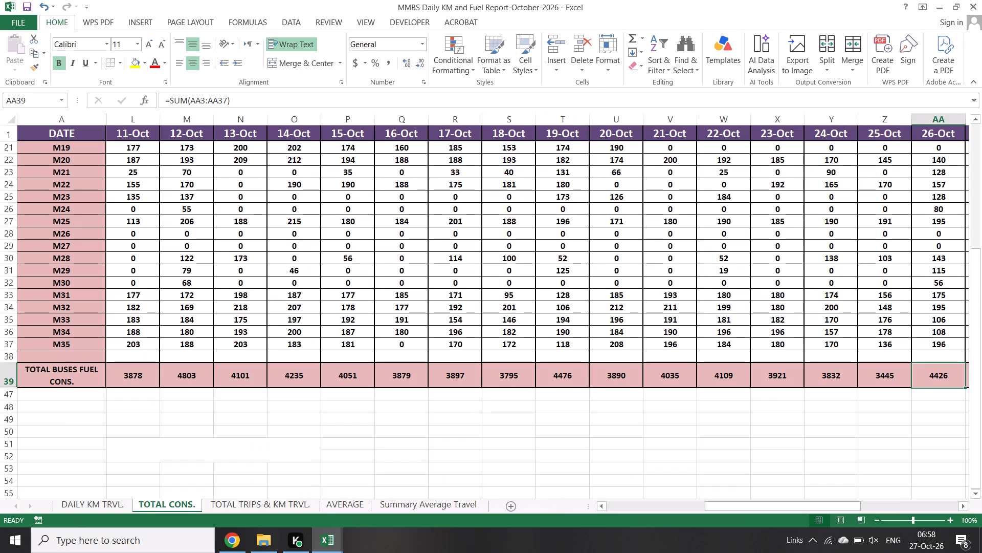
left_click(981, 0)
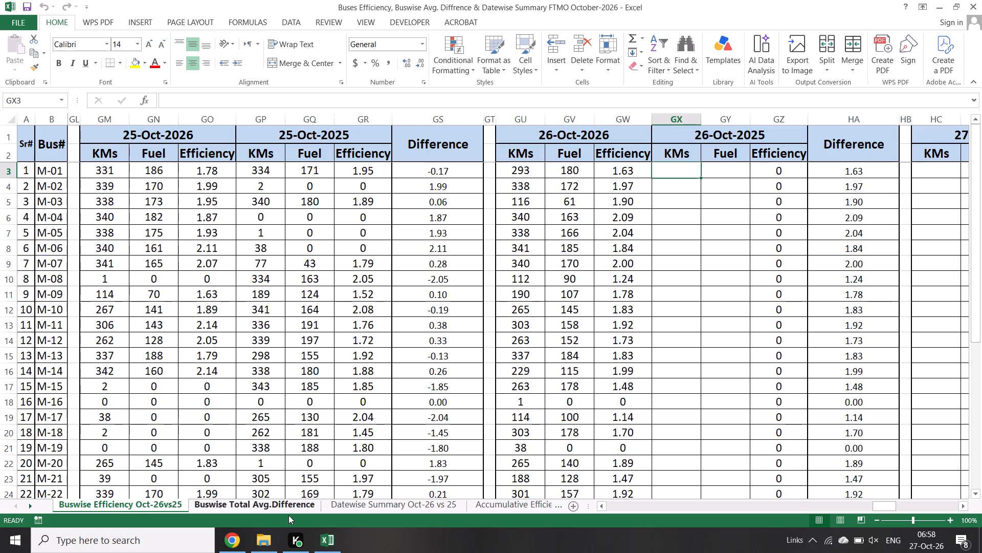
Open the MMBS Daily KM and Fuel Report-October-2025 workbook from the 10-Oct-2025 folder under 00-Daily Fuel and KM report-2025 on drive D.
left_click(269, 543)
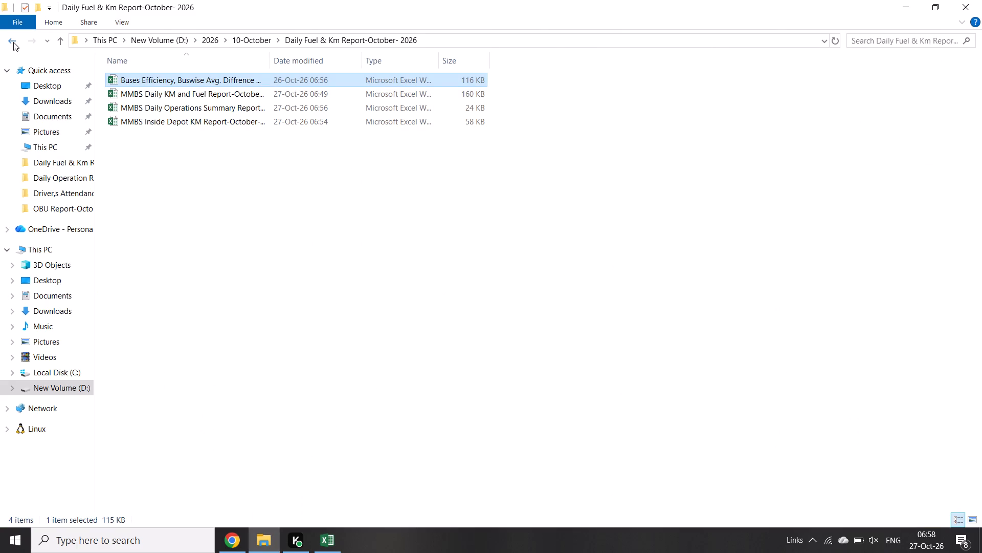
left_click(13, 42)
left_click(13, 42)
left_click(13, 42)
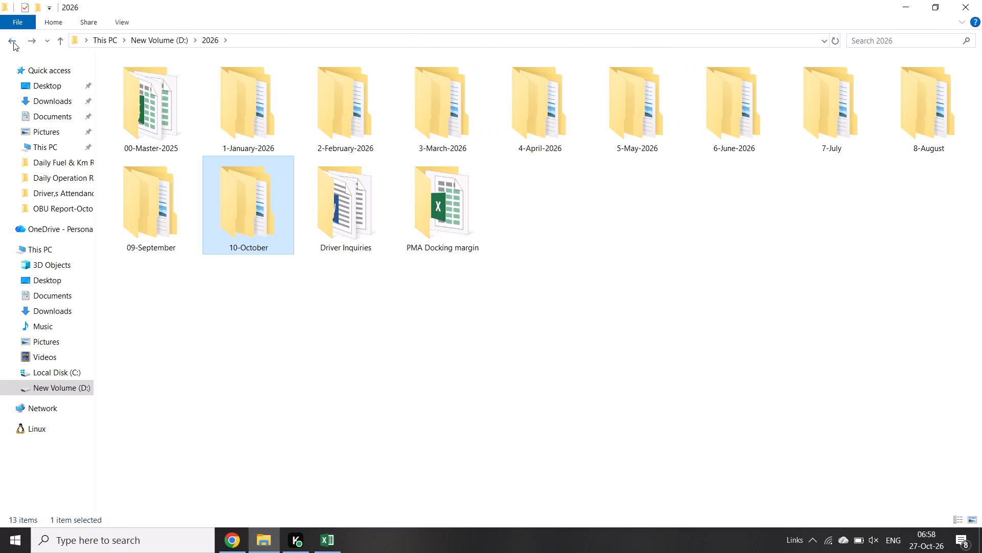
double_click(251, 127)
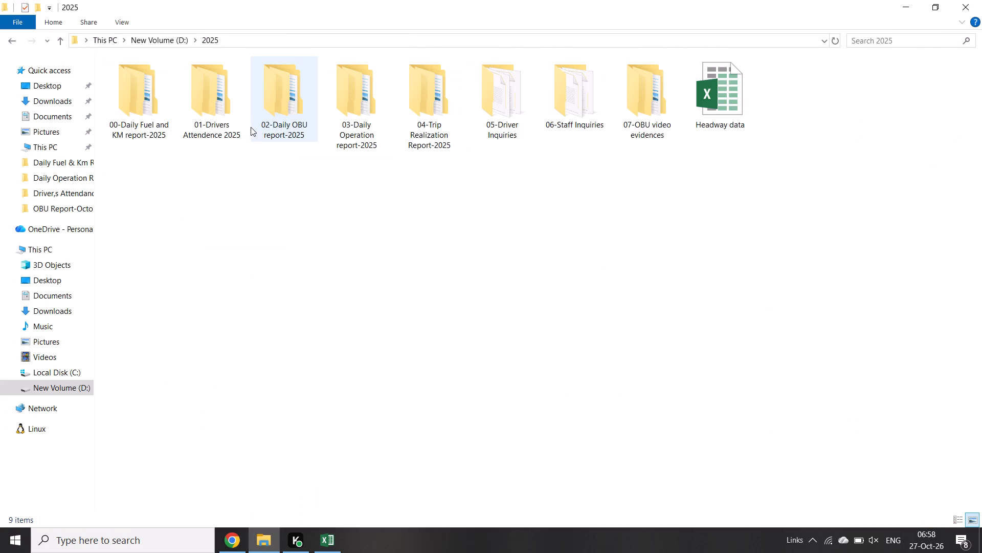
double_click(125, 121)
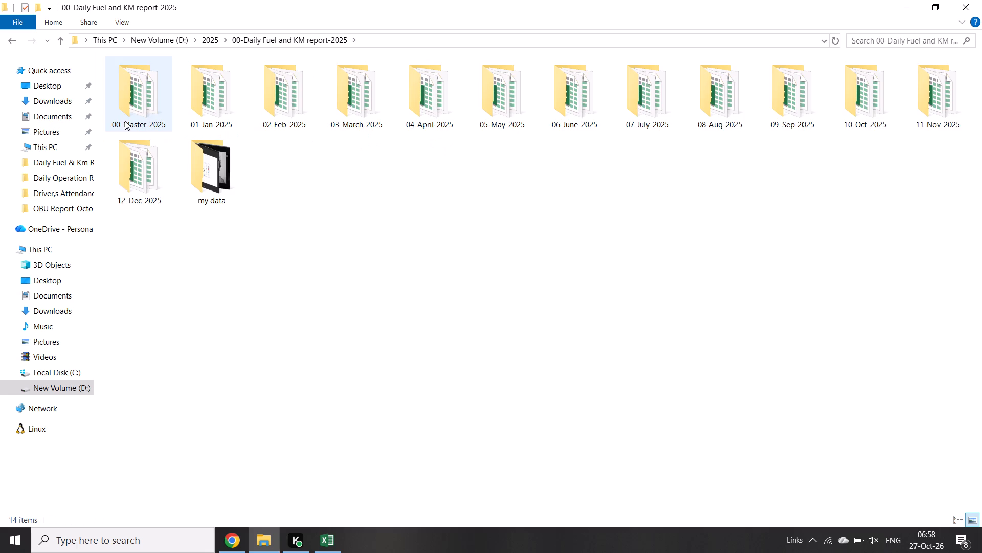
double_click(873, 105)
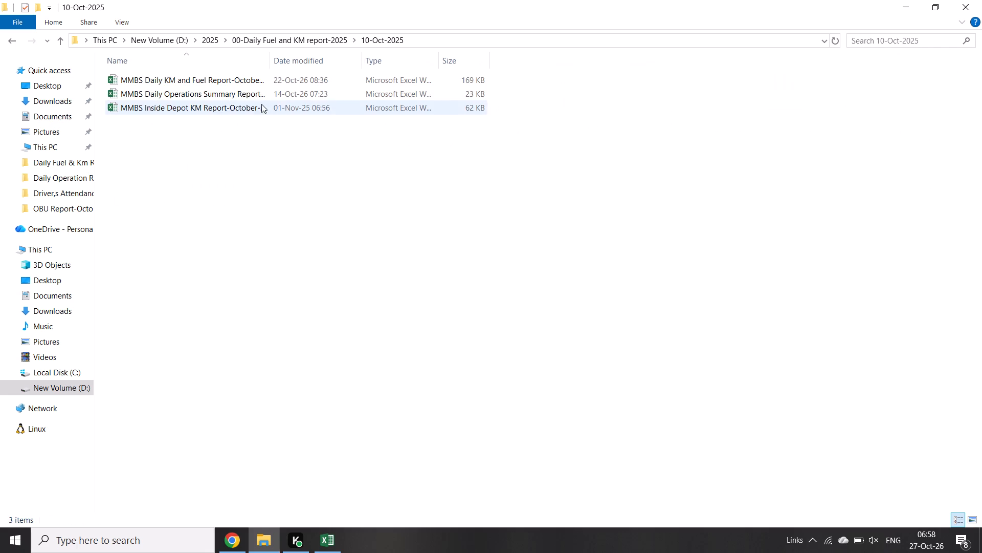
left_click(240, 82)
left_click(240, 82)
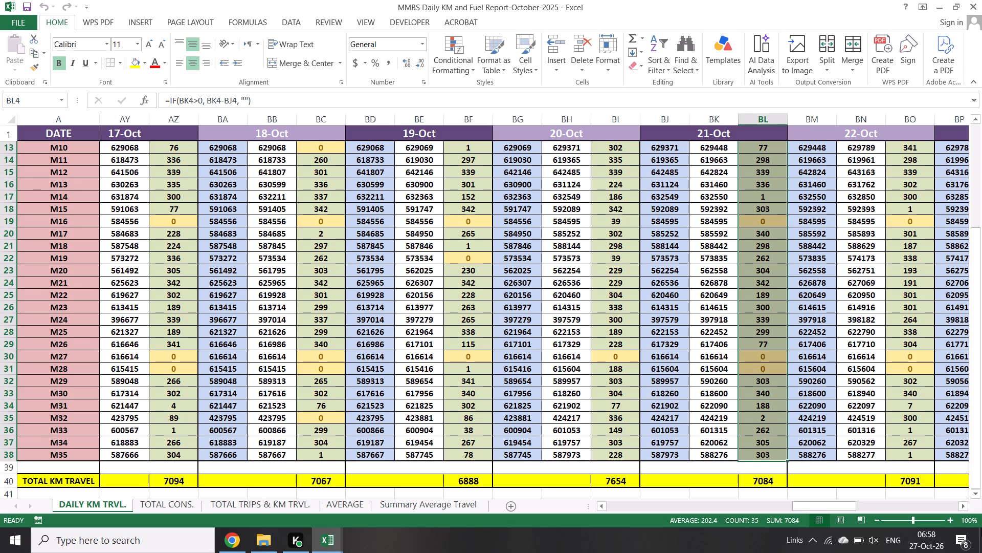
Copy the 26-Oct TOTAL KM TRAVEL figures for M1 to M35 from DAILY KM TRVL. into the 26-Oct-2025 KMs column of Buswise Efficiency as values.
double_click(964, 504)
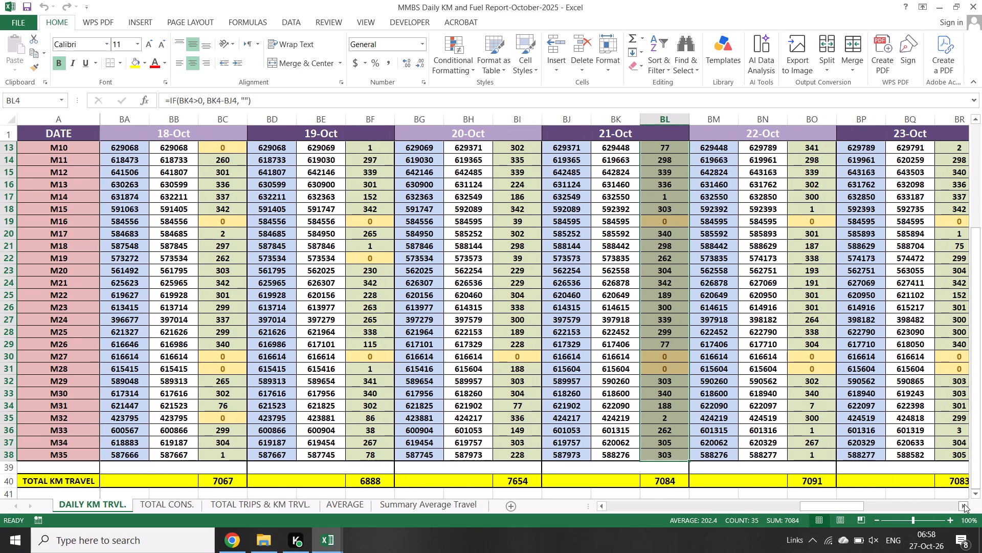
triple_click(964, 504)
triple_click(964, 504)
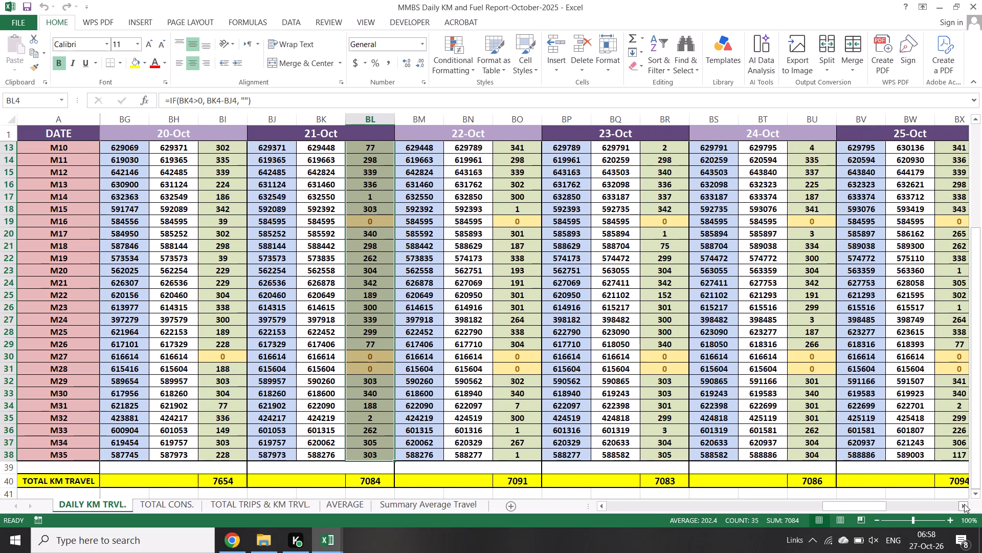
triple_click(964, 504)
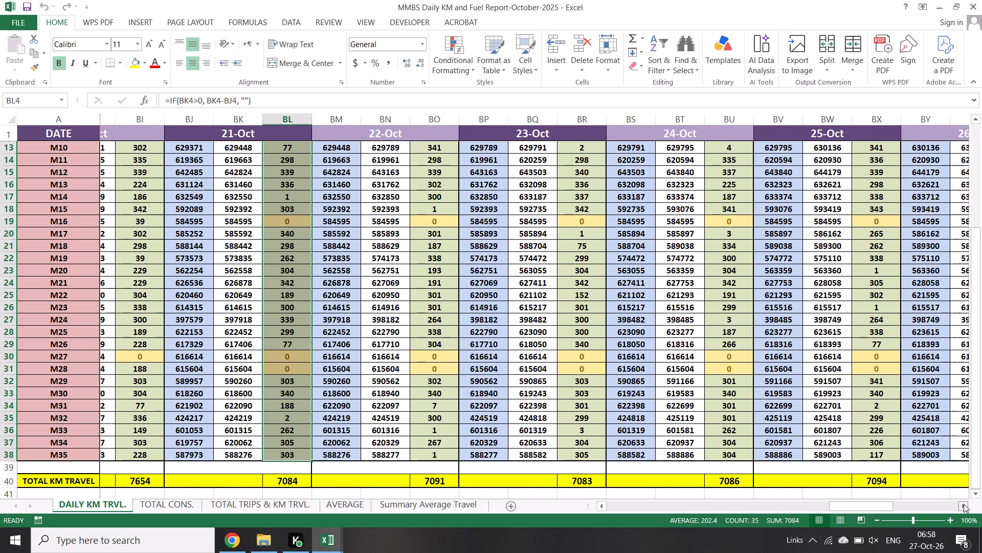
triple_click(964, 504)
triple_click(964, 504)
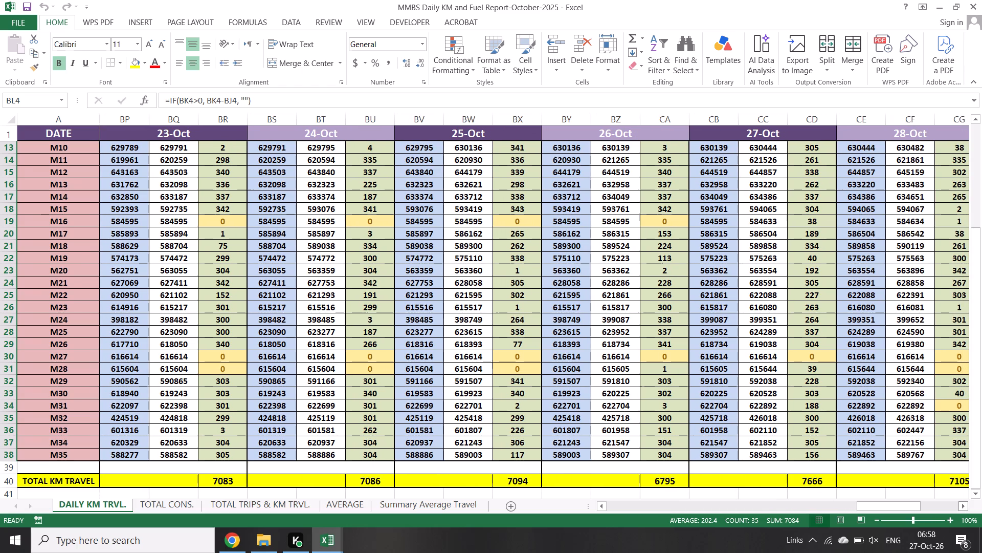
scroll(636, 326, "up", 12)
left_click(663, 184)
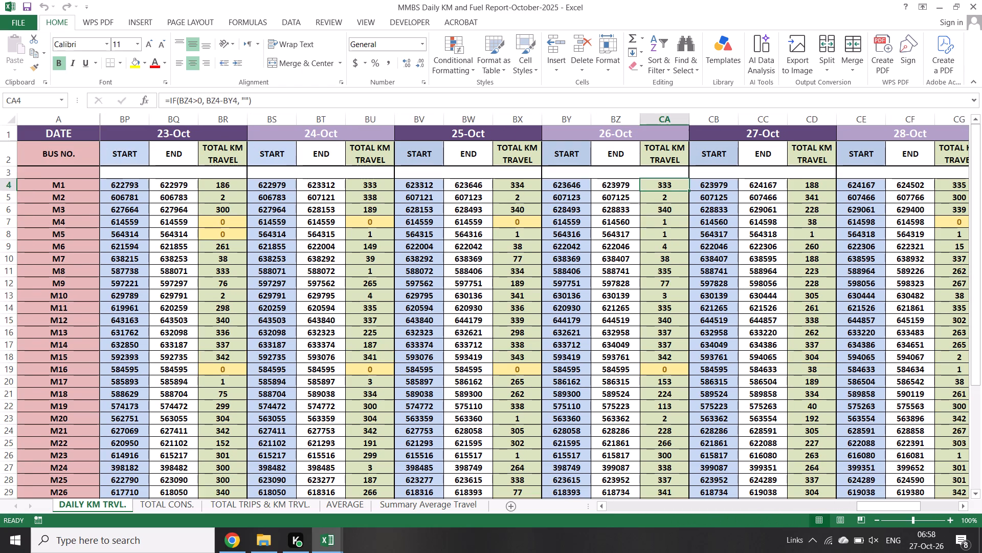
key("ctrl+shift+Down")
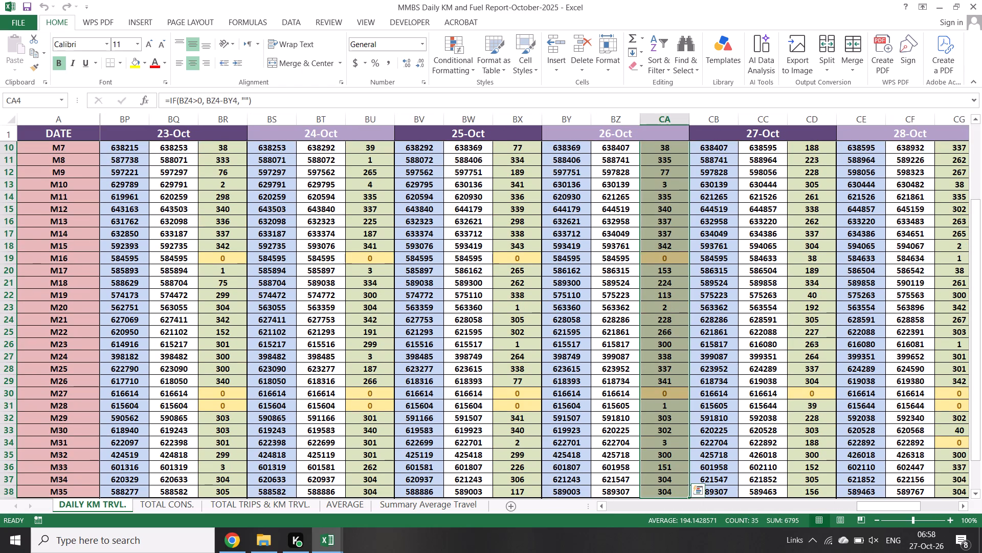
key("ctrl+c")
scroll(652, 261, "down", 3)
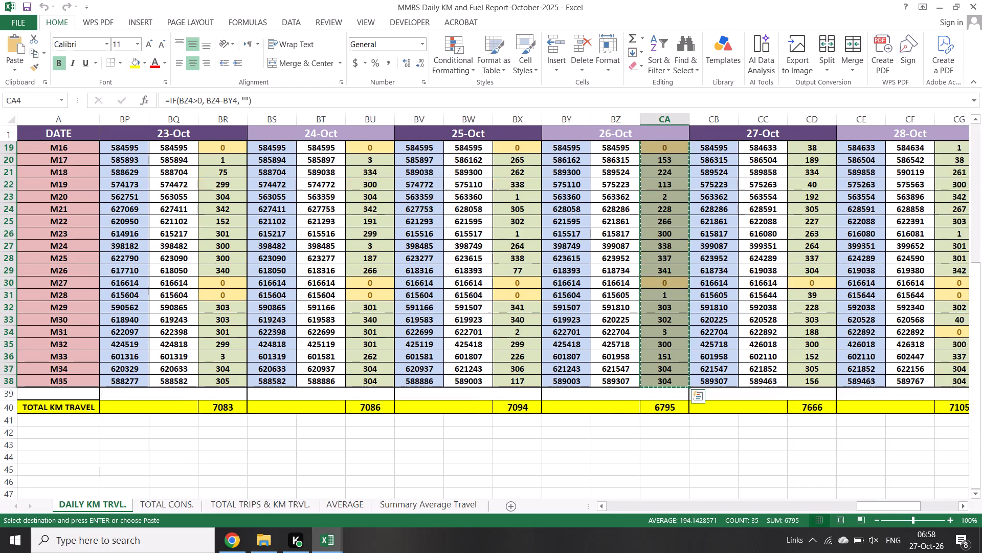
scroll(652, 261, "up", 11)
key("alt+Tab")
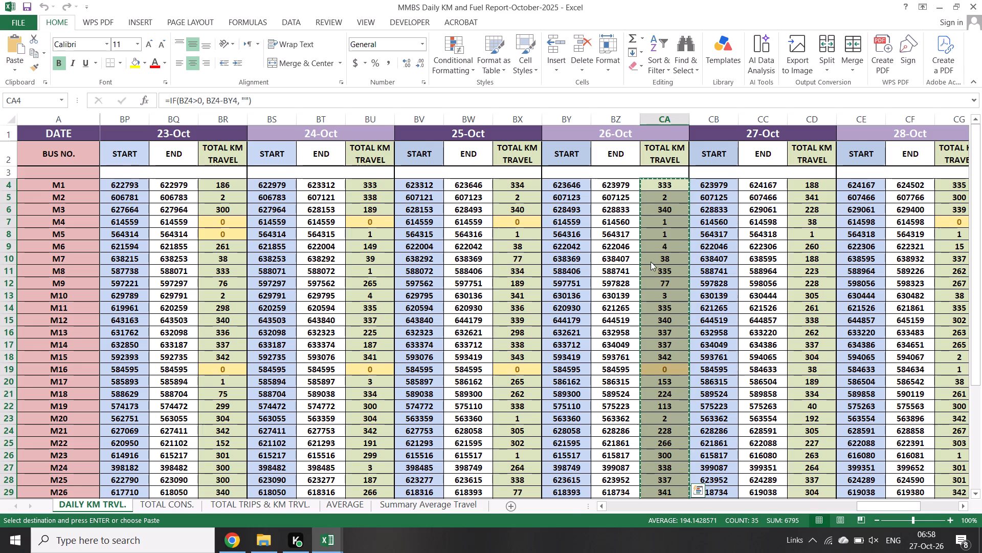
right_click(672, 169)
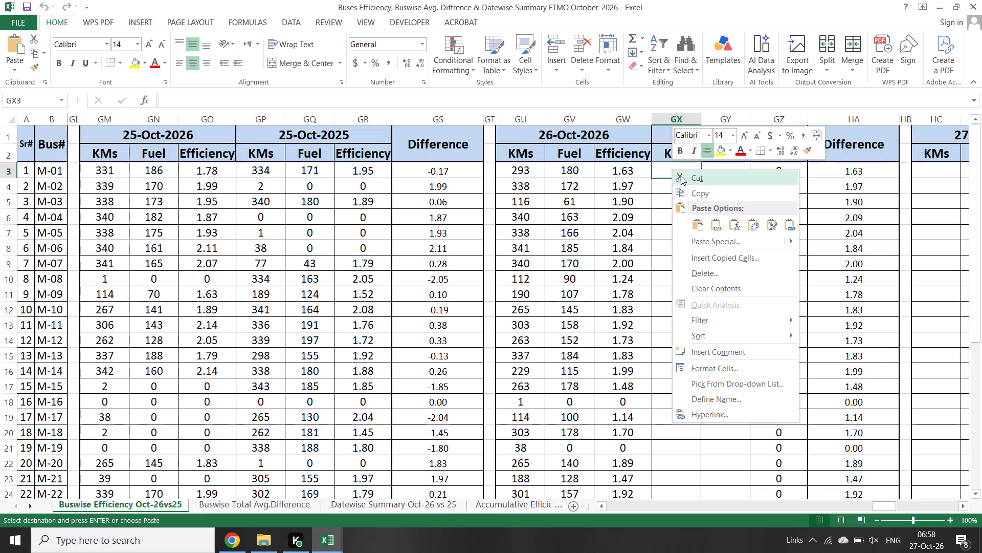
left_click(715, 223)
Copy the 26-Oct fuel figures for M1 to M35 from TOTAL CONS. into the 26-Oct-2025 Fuel column of Buswise Efficiency as values.
left_click(729, 174)
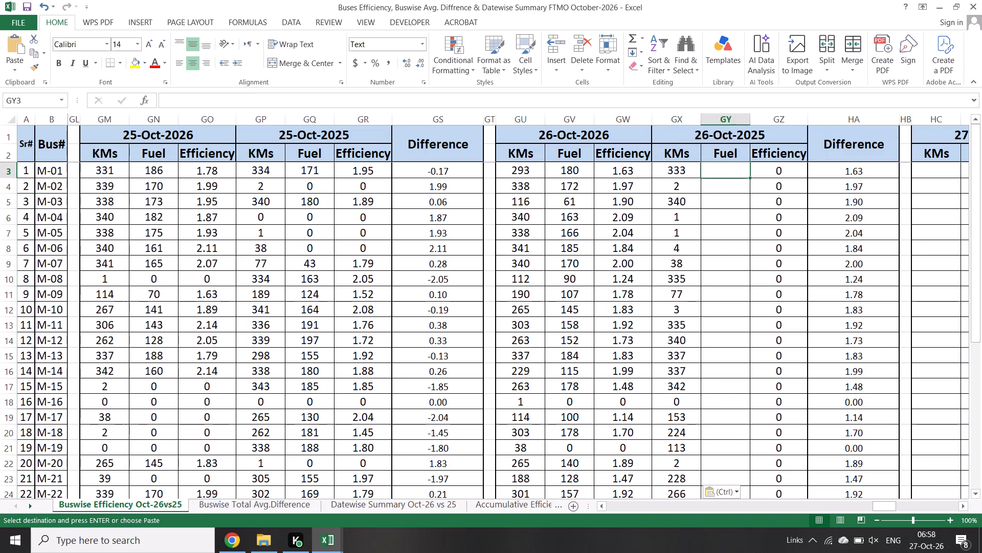
key("alt+Tab")
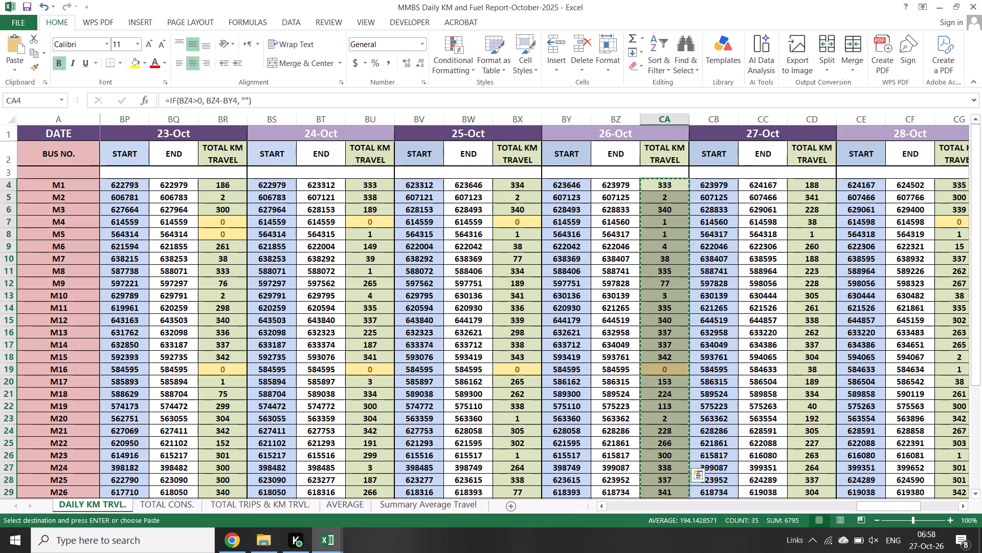
left_click(162, 502)
scroll(746, 347, "up", 4)
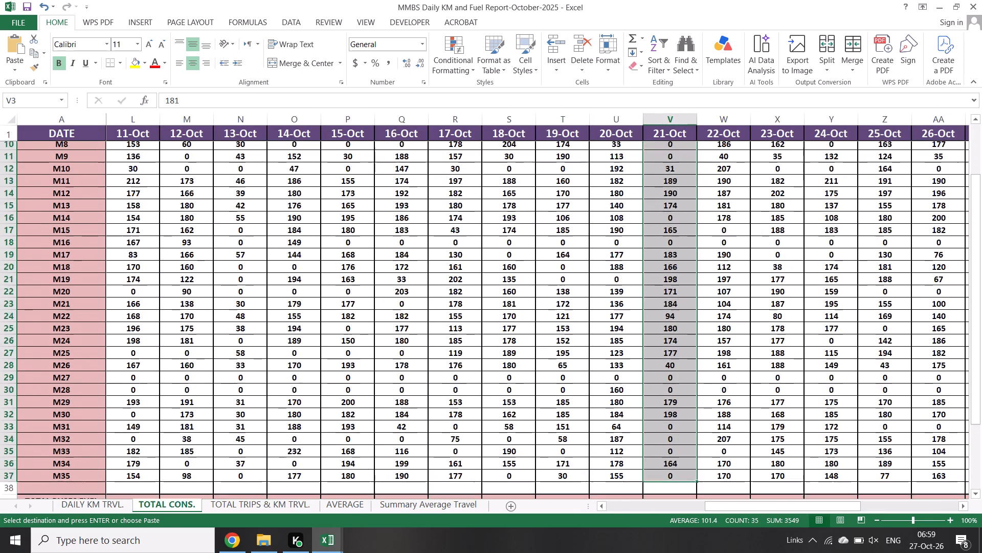
scroll(746, 347, "up", 3)
triple_click(963, 505)
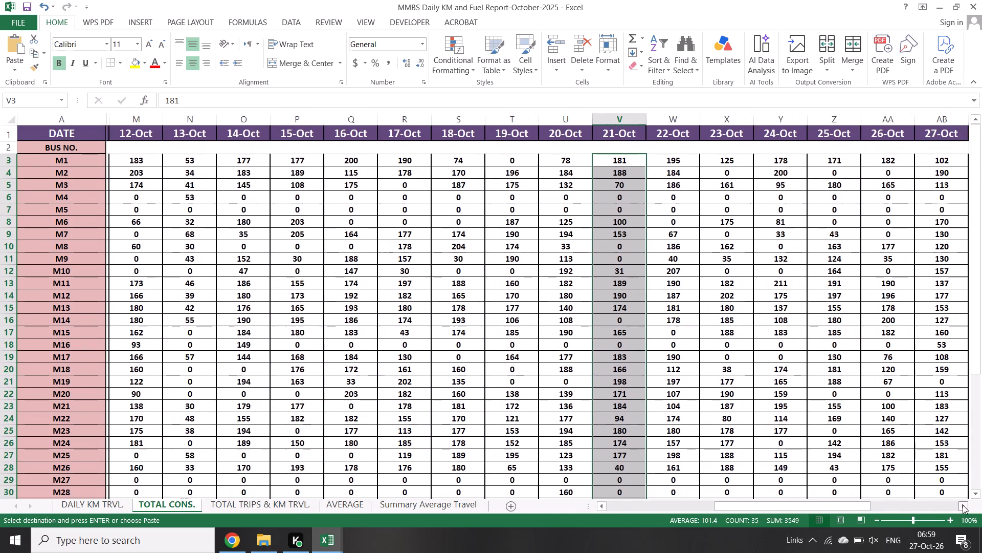
double_click(963, 505)
scroll(661, 290, "up", 4)
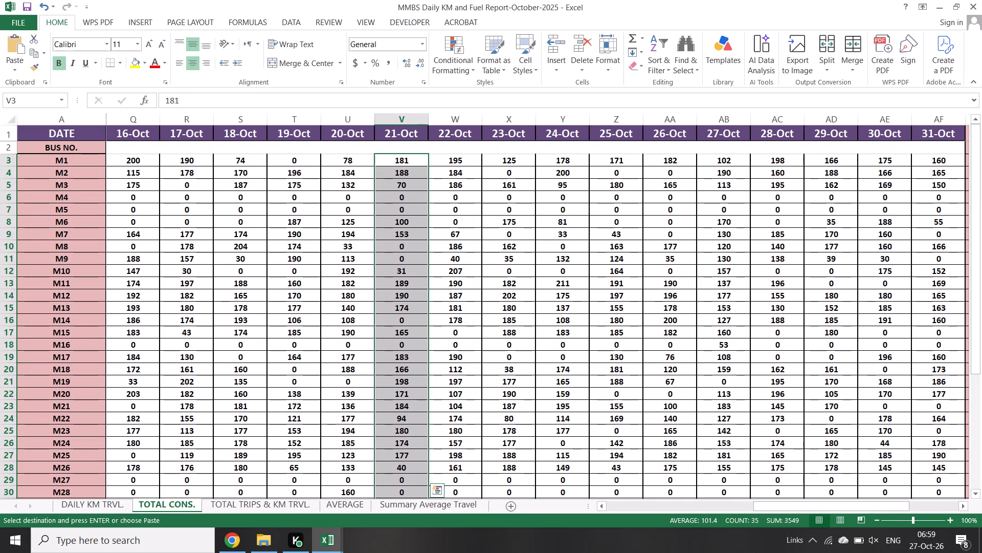
left_click(682, 160)
scroll(663, 251, "up", 7)
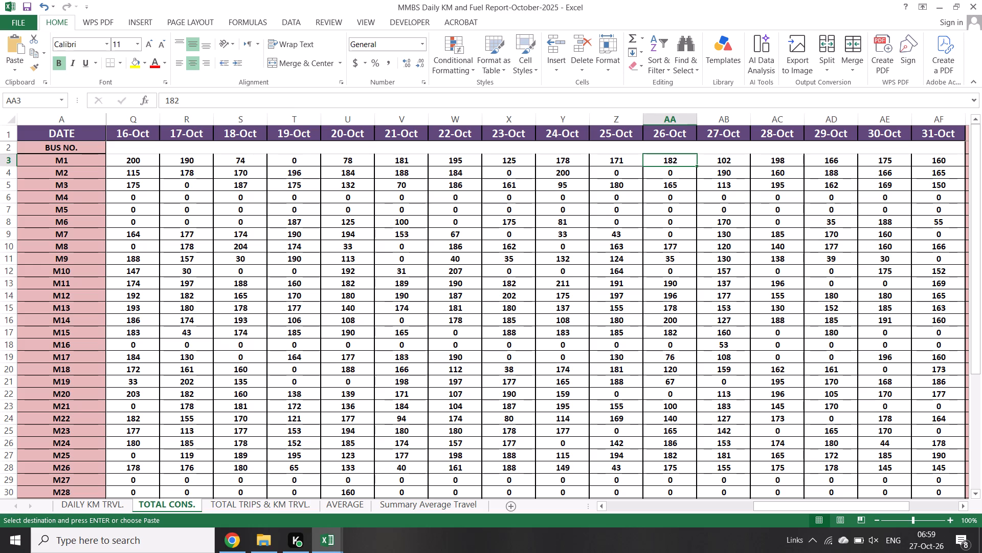
key("ctrl+shift+Down")
key("ctrl+c")
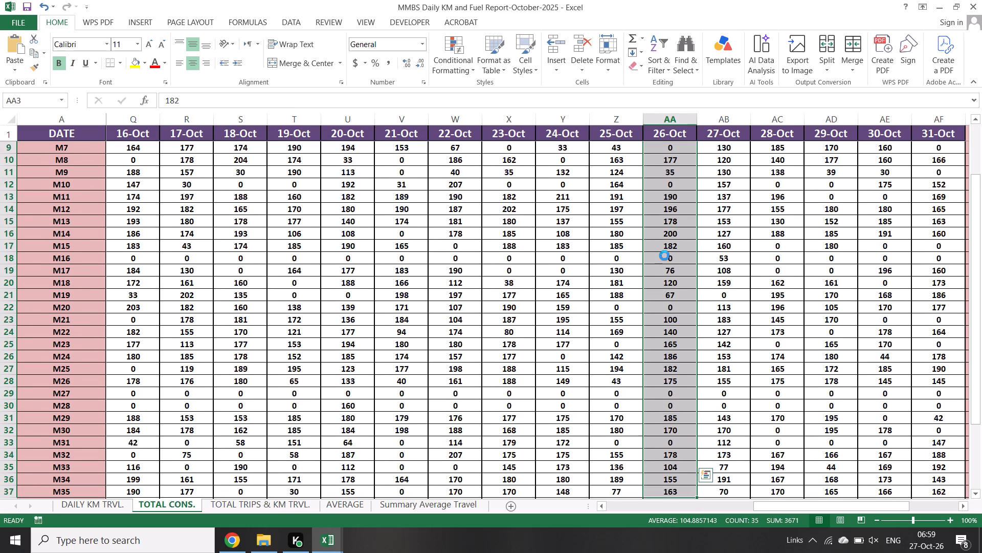
scroll(699, 255, "down", 2)
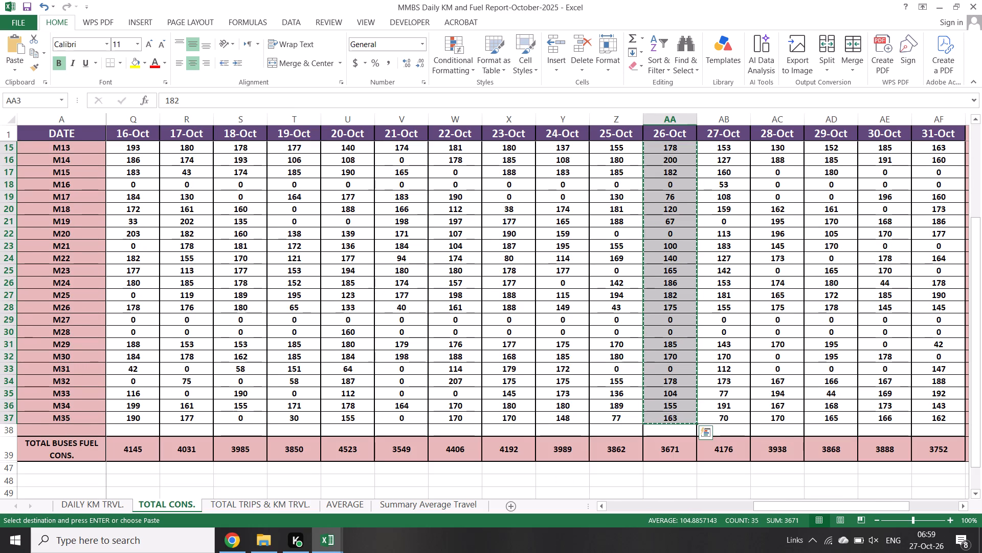
key("alt+Tab")
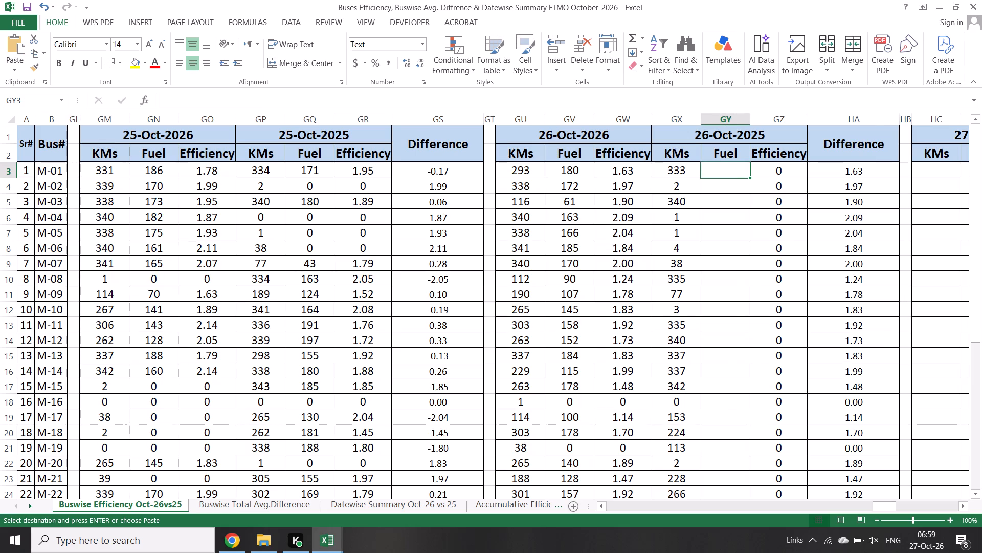
right_click(724, 165)
left_click(774, 225)
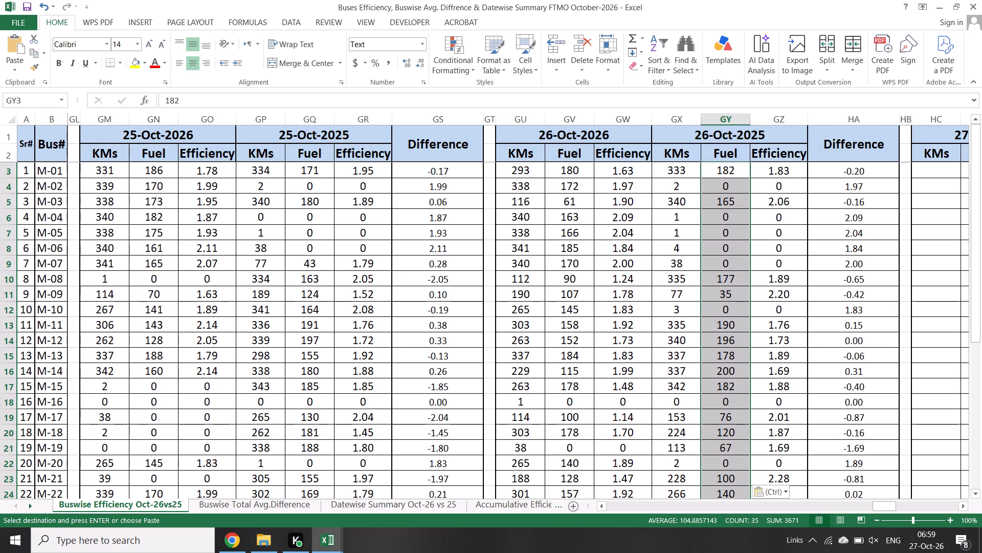
Review the 26-Oct 2026 and 2025 rows for all buses on Buswise Efficiency, plus the Buswise Total Avg.Difference sheet.
left_click(610, 138)
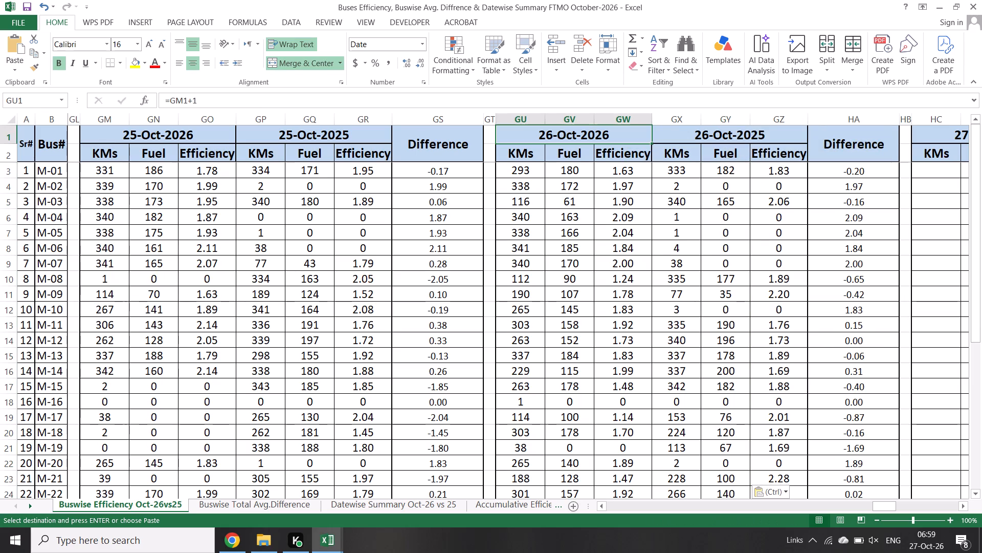
scroll(609, 297, "up", 5)
scroll(642, 321, "down", 5)
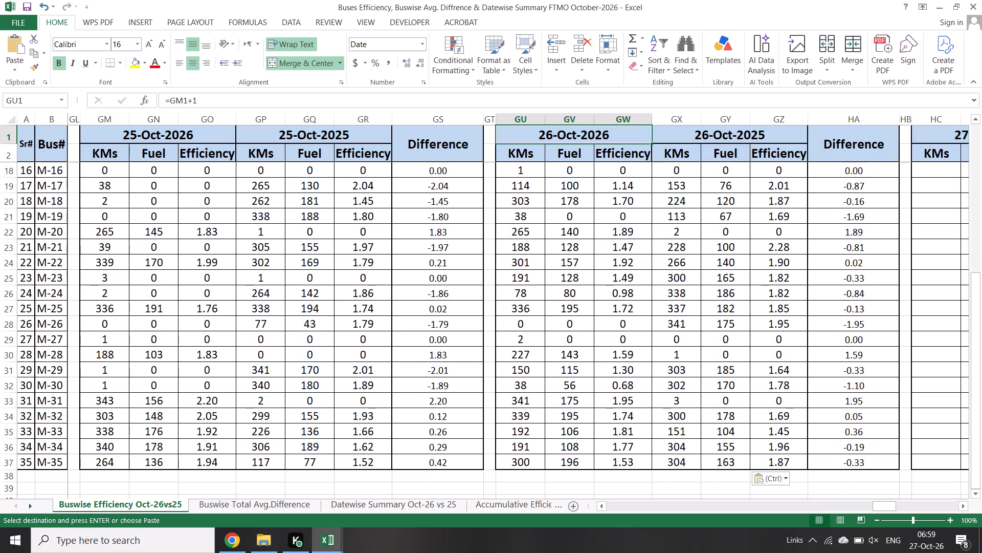
scroll(642, 321, "down", 1)
scroll(661, 353, "up", 5)
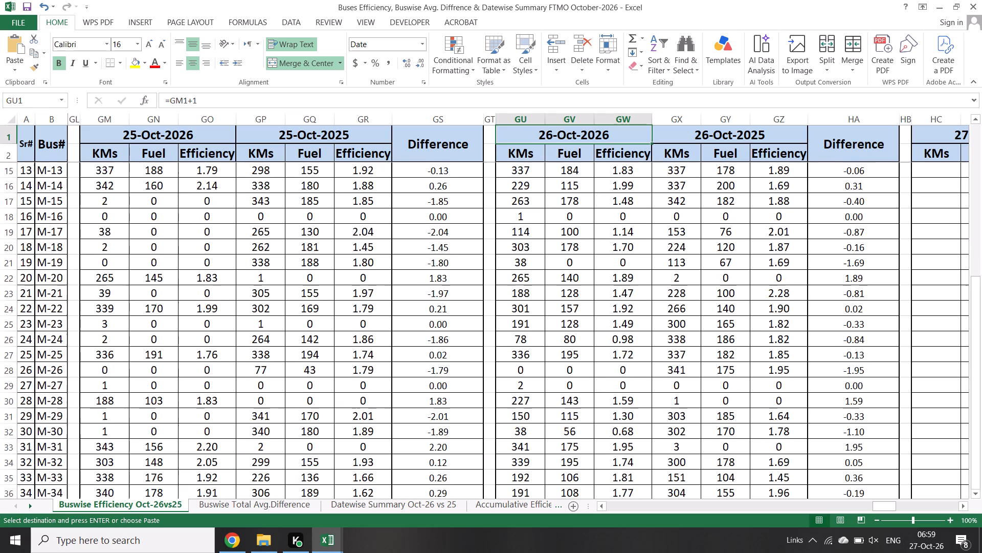
scroll(661, 353, "up", 9)
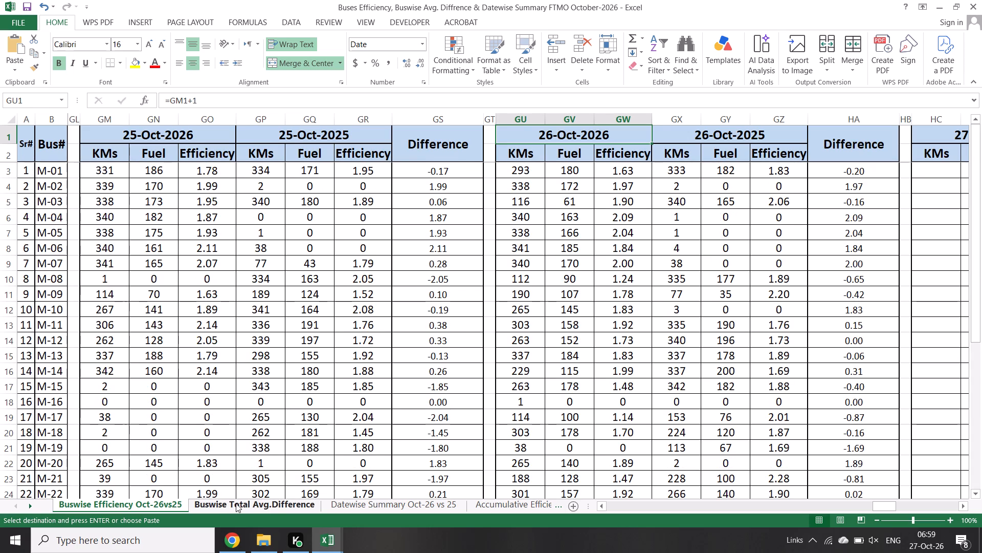
left_click(236, 503)
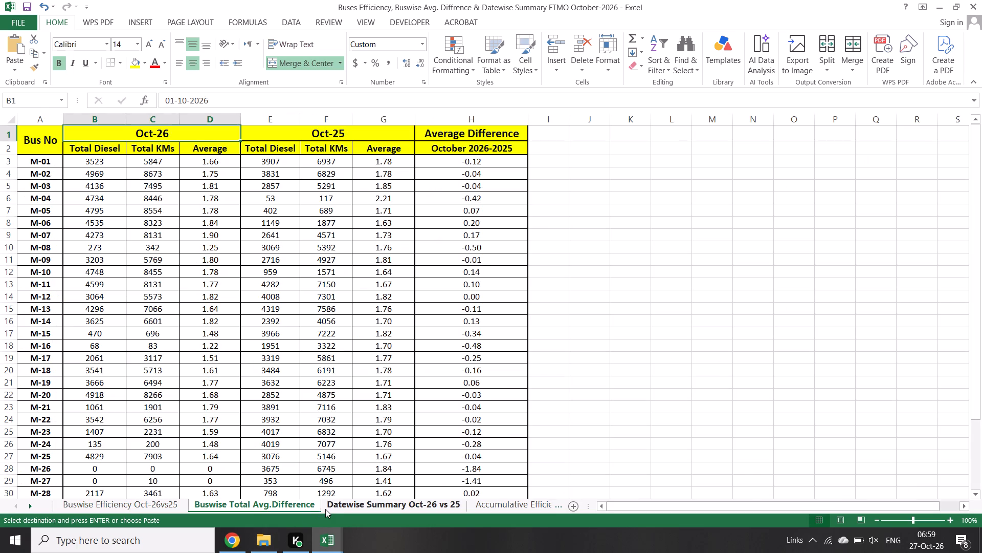
Copy the 26-Oct TOTAL BUSES FUEL CONS. figure, 3671, from TOTAL CONS. into Total Fuel for 26-10-25 on Datewise Summary as a value.
left_click(329, 510)
left_click(334, 421)
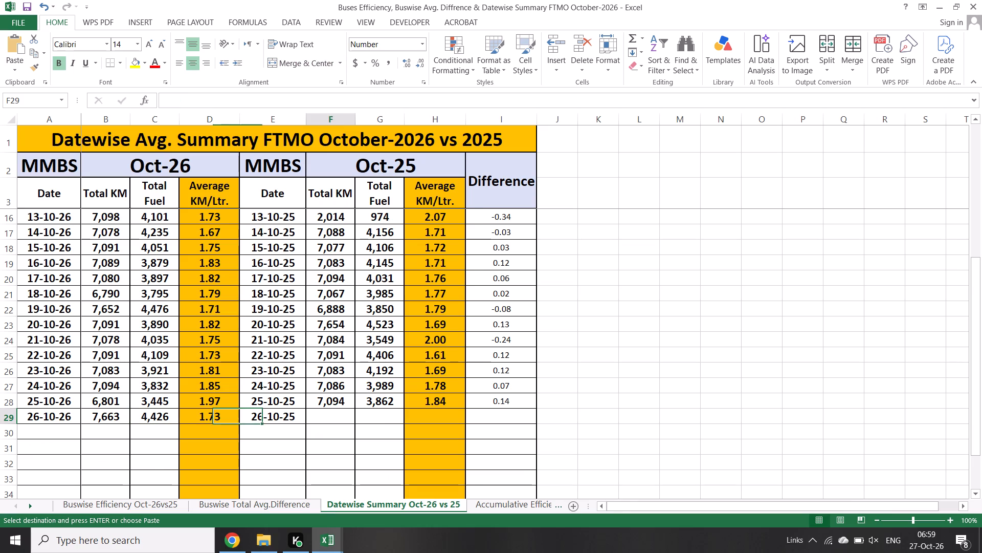
key("alt+Tab")
scroll(738, 314, "down", 1)
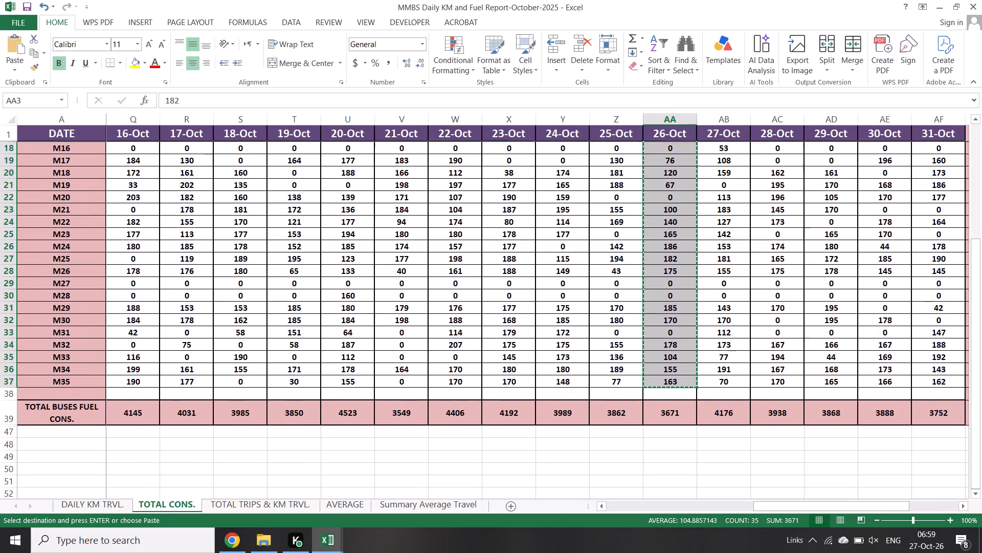
left_click(674, 404)
key("ctrl+c")
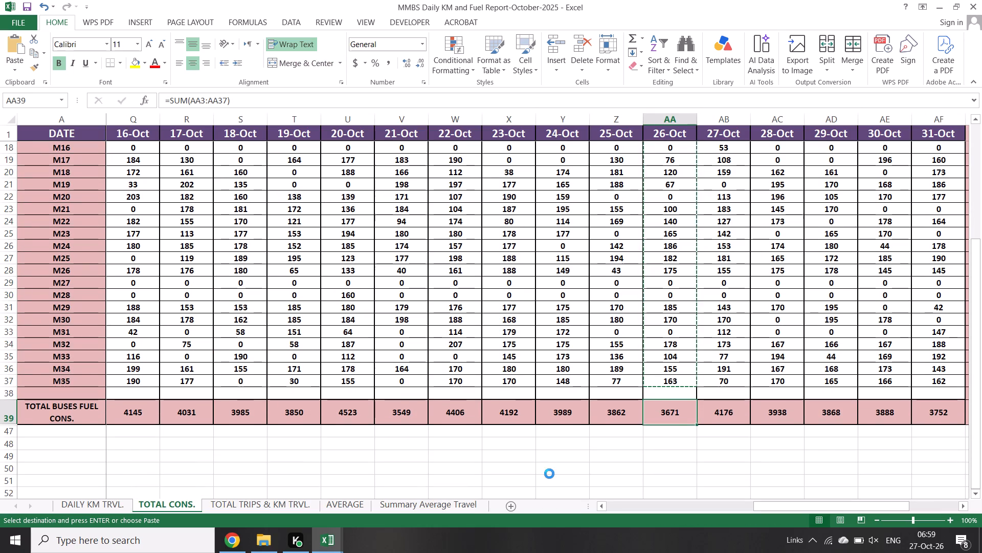
key("alt+Tab")
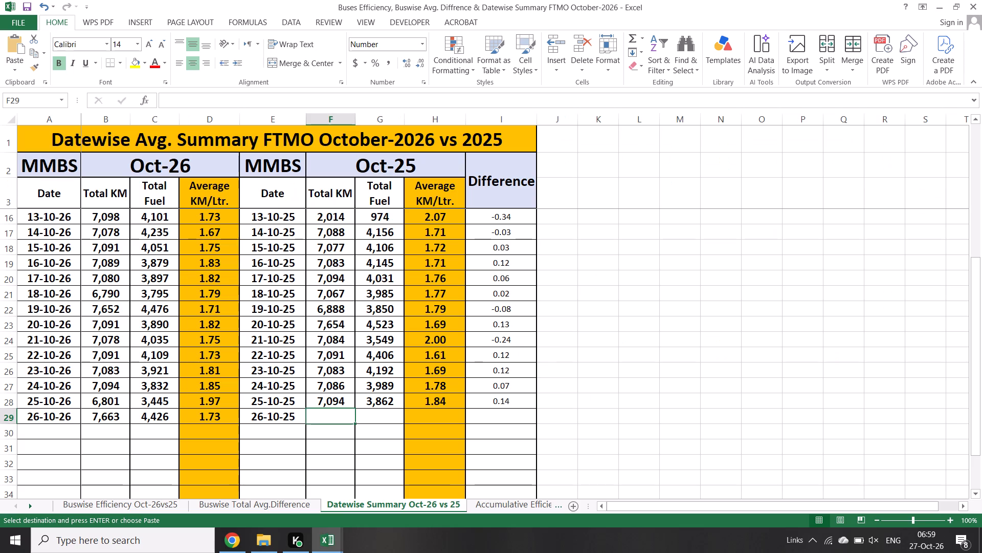
right_click(336, 415)
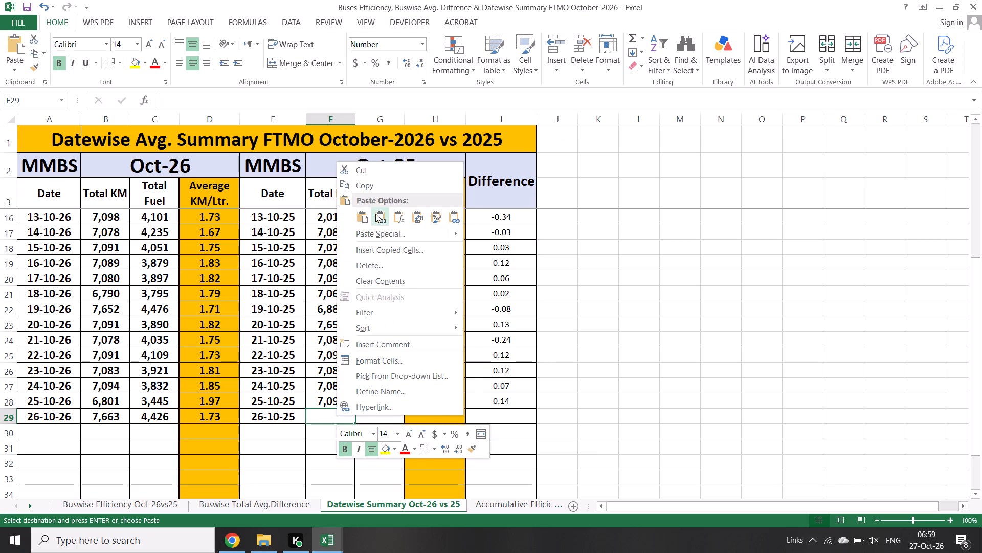
left_click(384, 215)
key("alt+Tab")
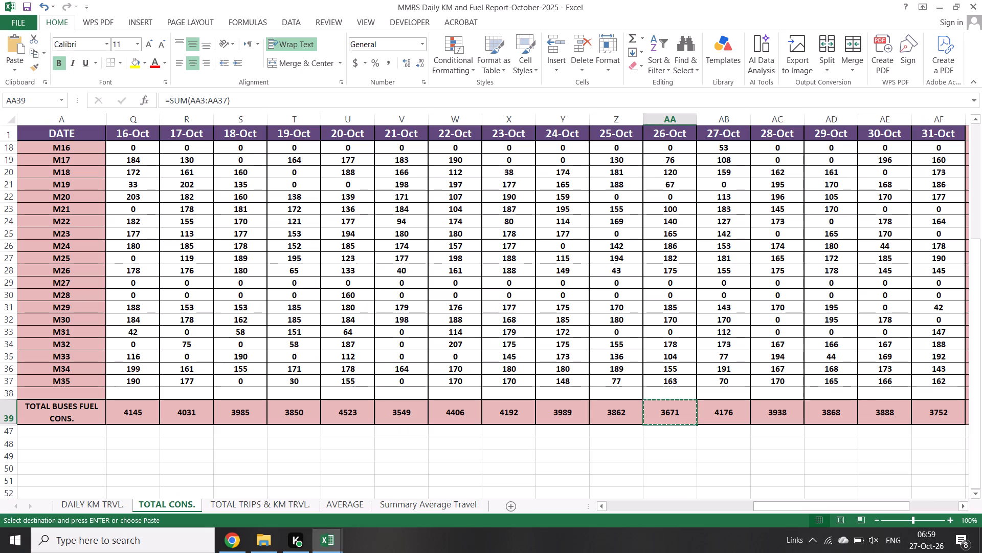
key("alt+Tab")
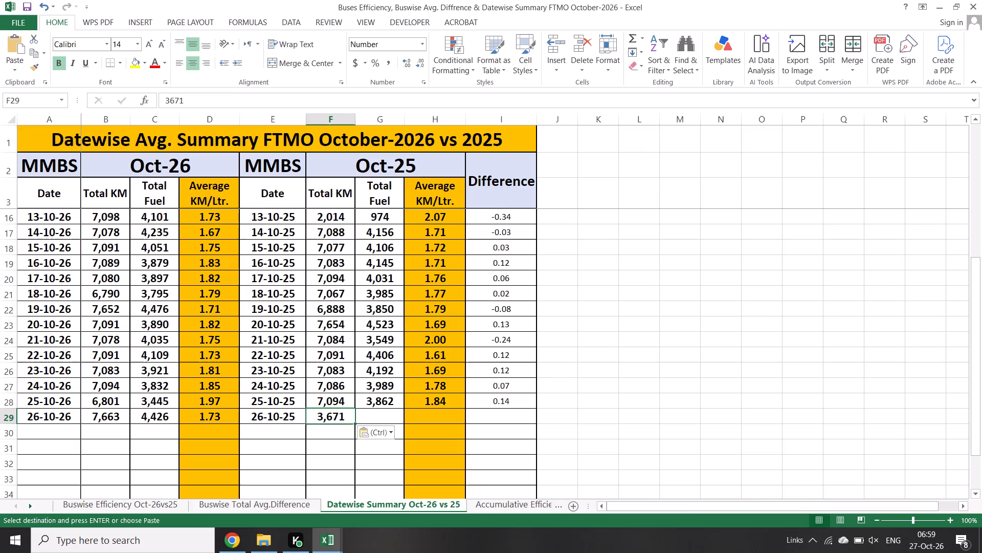
left_click(372, 418)
right_click(372, 418)
left_click(416, 218)
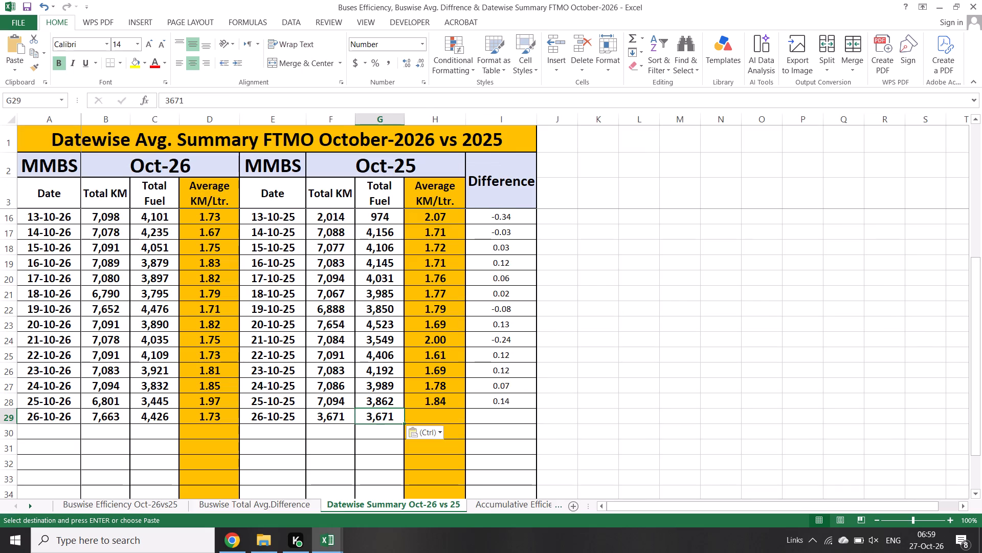
Copy the 26-Oct TOTAL KM TRAVEL figure, 6795, from DAILY KM TRVL. into Total KM for 26-10-25 on Datewise Summary as a value.
left_click(335, 415)
key("alt+Tab")
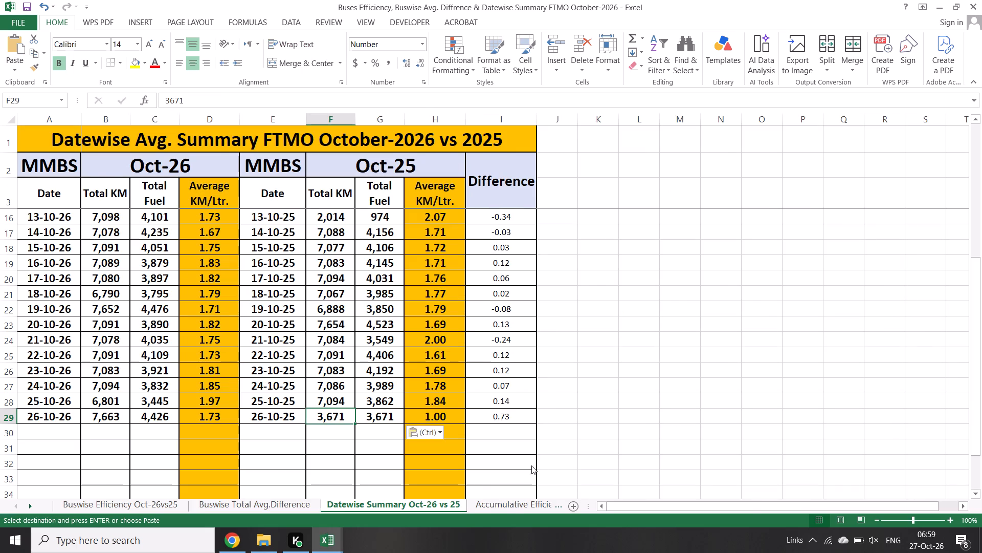
left_click(116, 506)
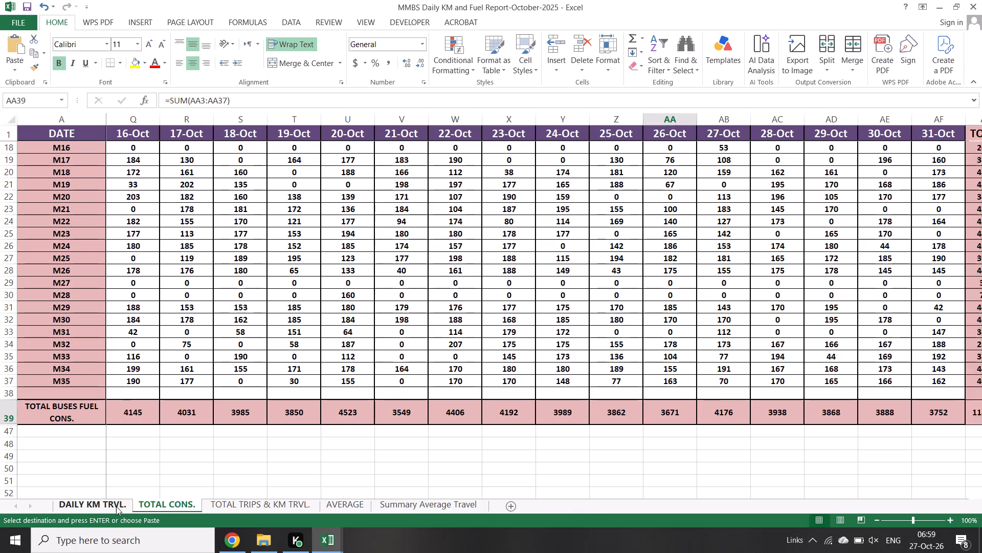
scroll(593, 455, "down", 5)
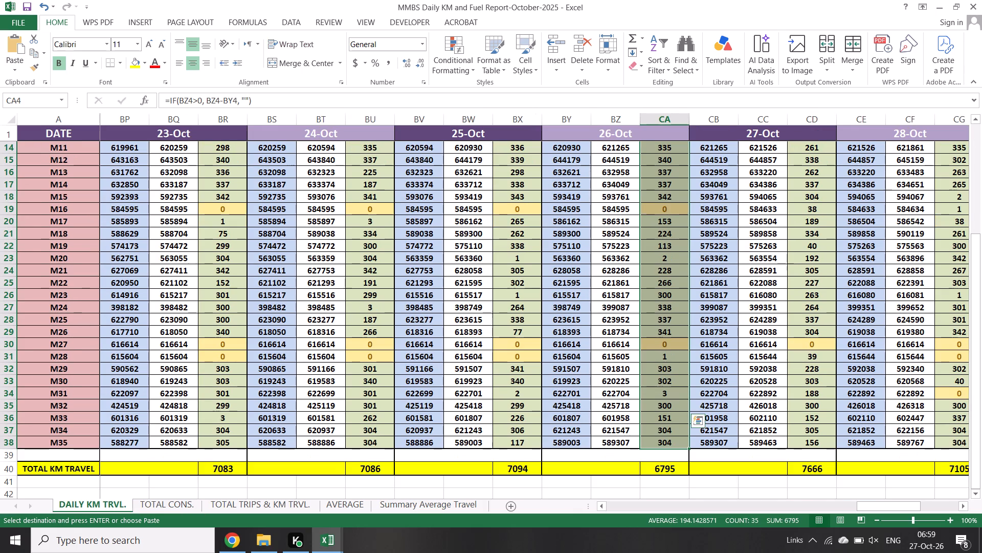
left_click(665, 434)
key("ctrl+c")
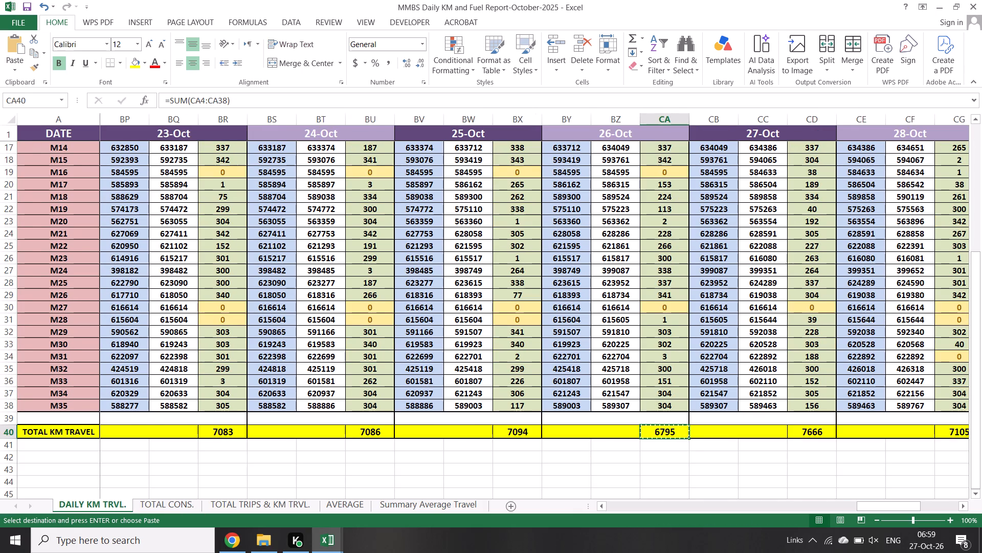
key("alt+Tab")
right_click(324, 414)
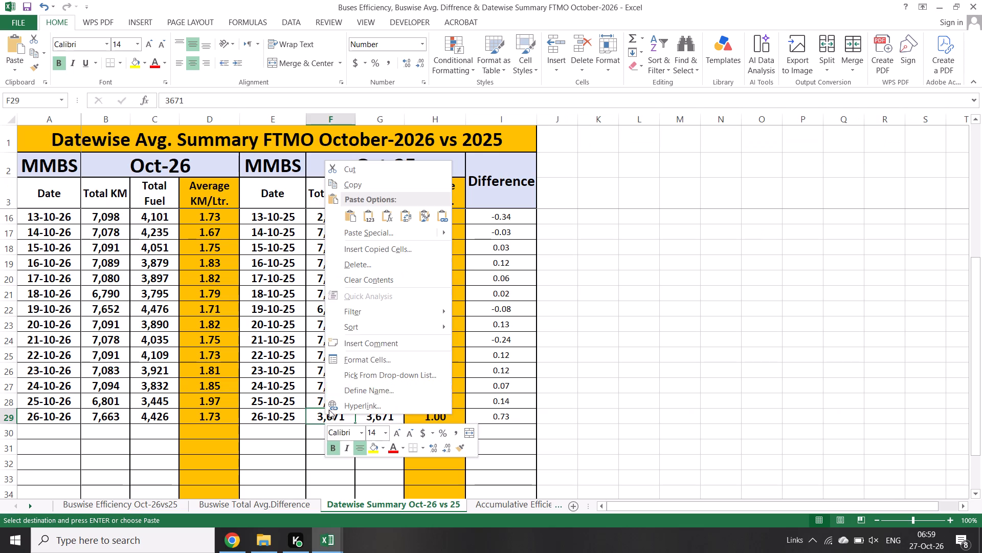
left_click(368, 215)
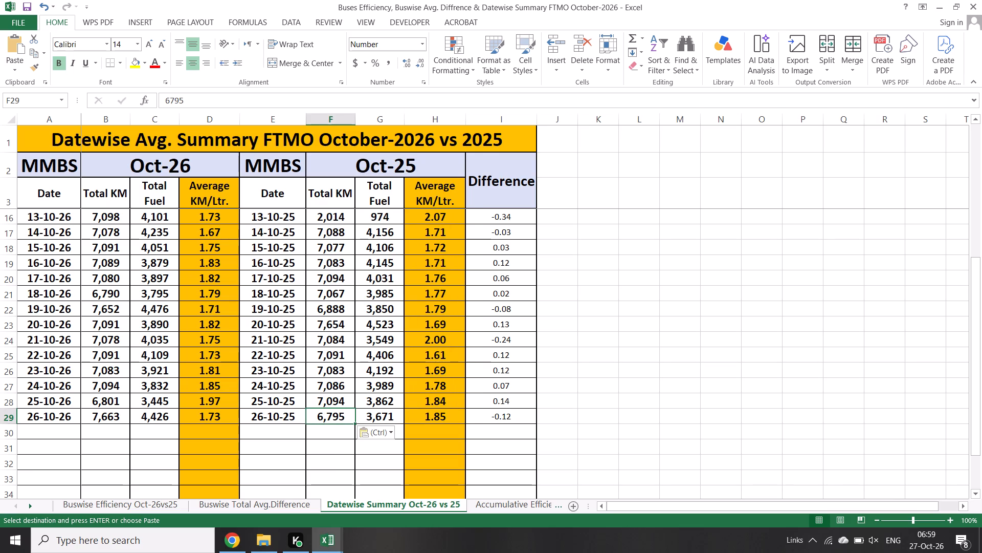
left_click(417, 145)
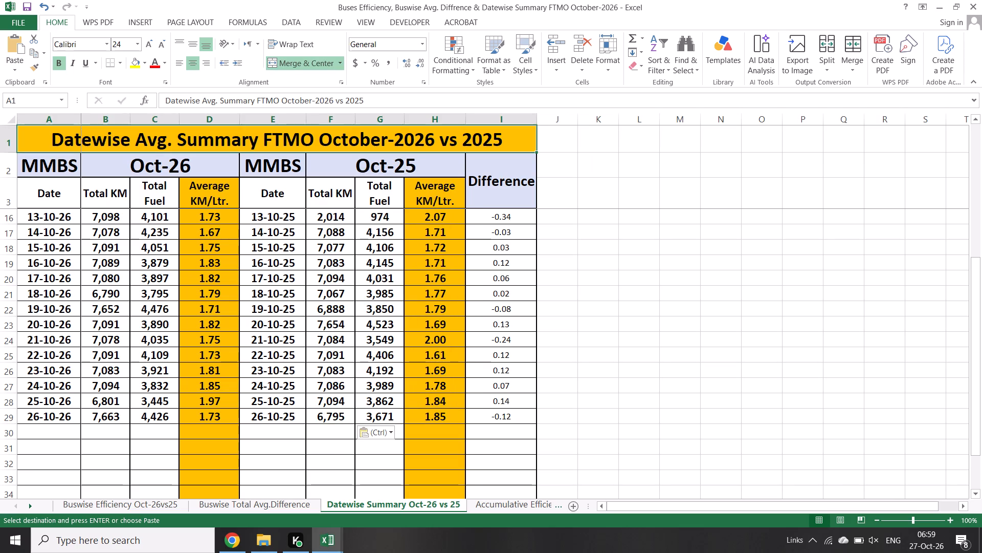
Check the 26-Oct block on Accumulative Efficiency, return to the start of Datewise Summary and save the Buses Efficiency workbook.
left_click(489, 505)
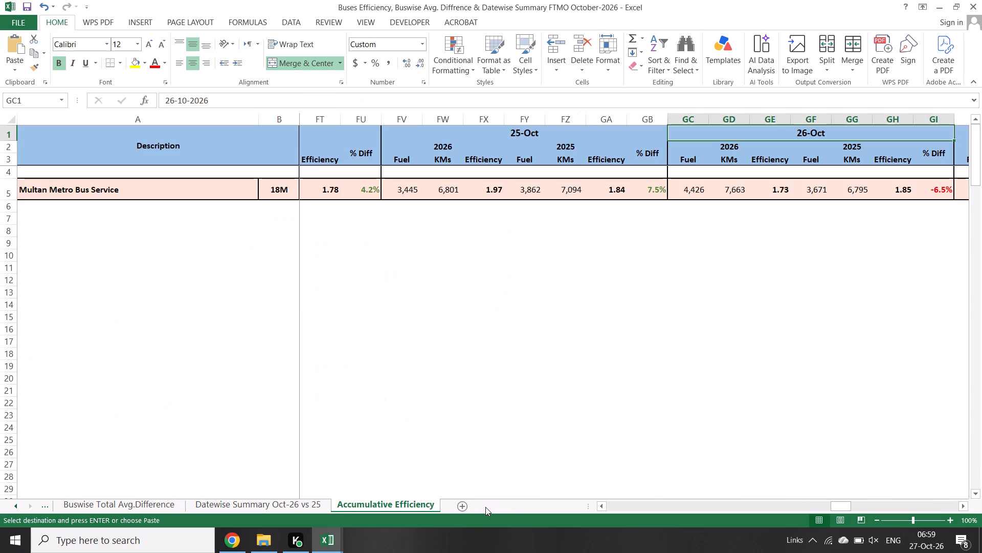
left_click(279, 504)
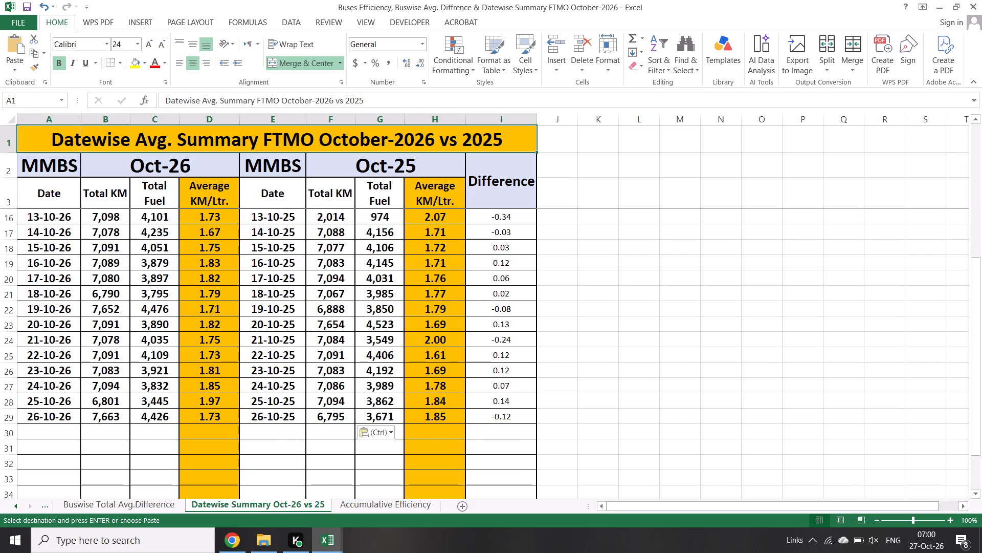
scroll(264, 278, "up", 13)
key("ctrl+s")
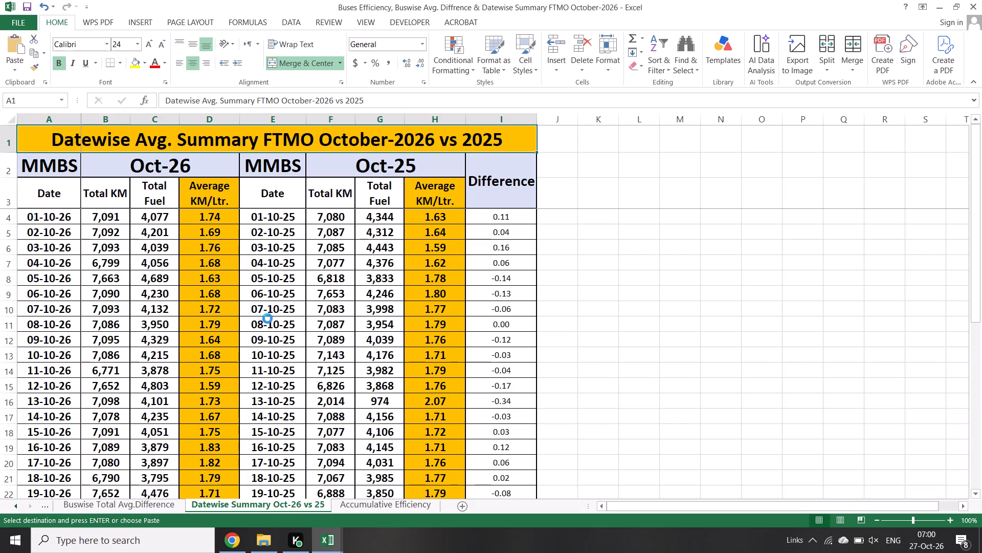
Go over the 26-Oct 2026 and 2025 columns for all buses on Buswise Efficiency and save the workbook.
left_click(128, 504)
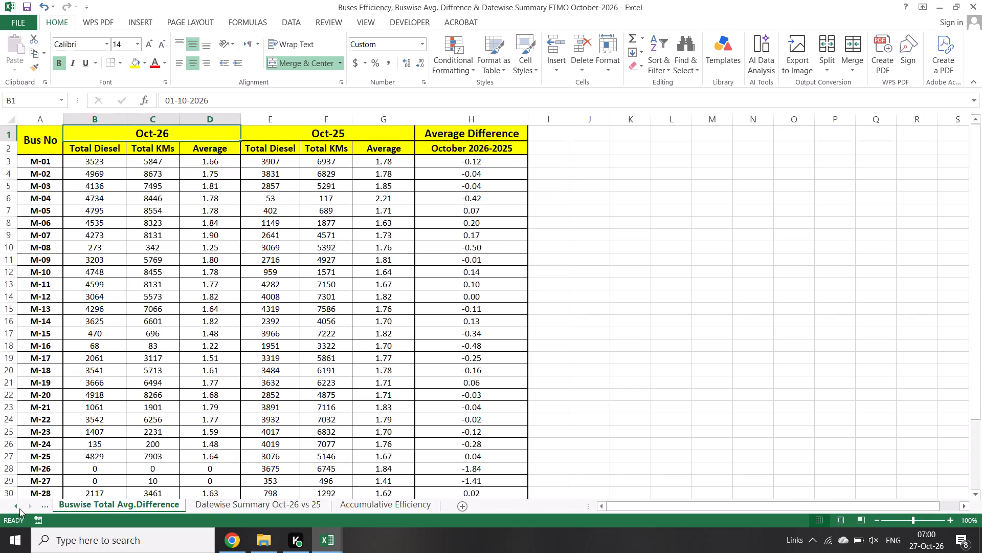
left_click(19, 508)
left_click(74, 511)
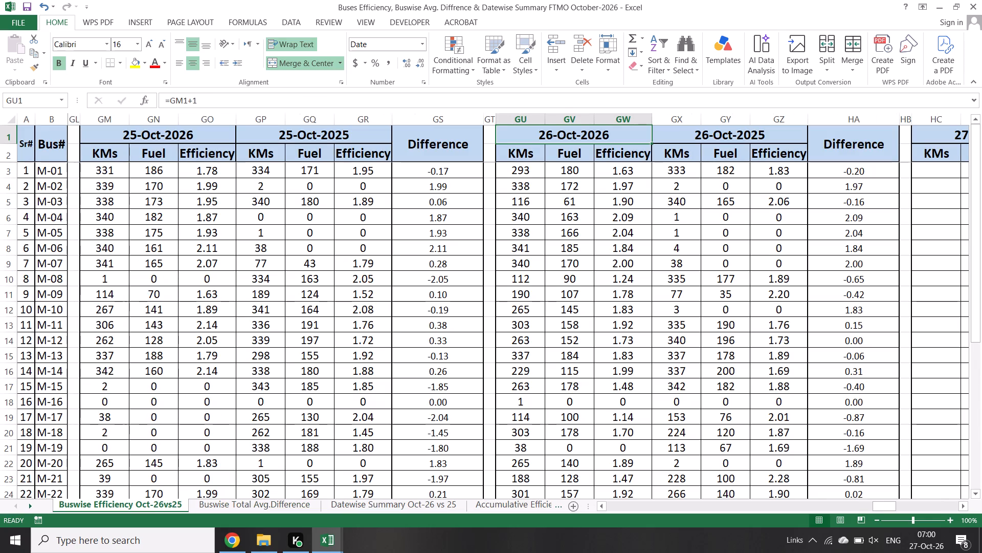
left_click(699, 130)
left_click(649, 134)
scroll(667, 342, "down", 6)
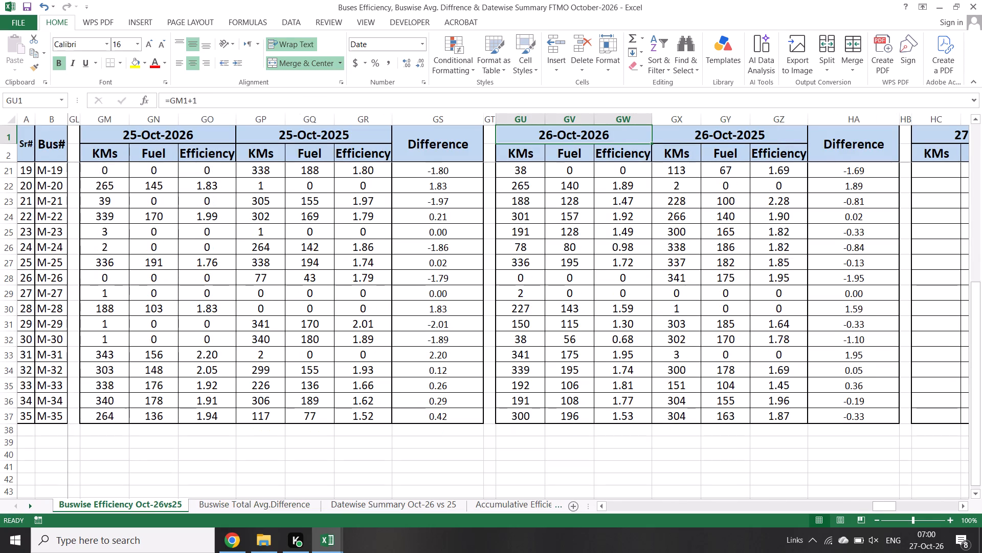
scroll(650, 377, "up", 14)
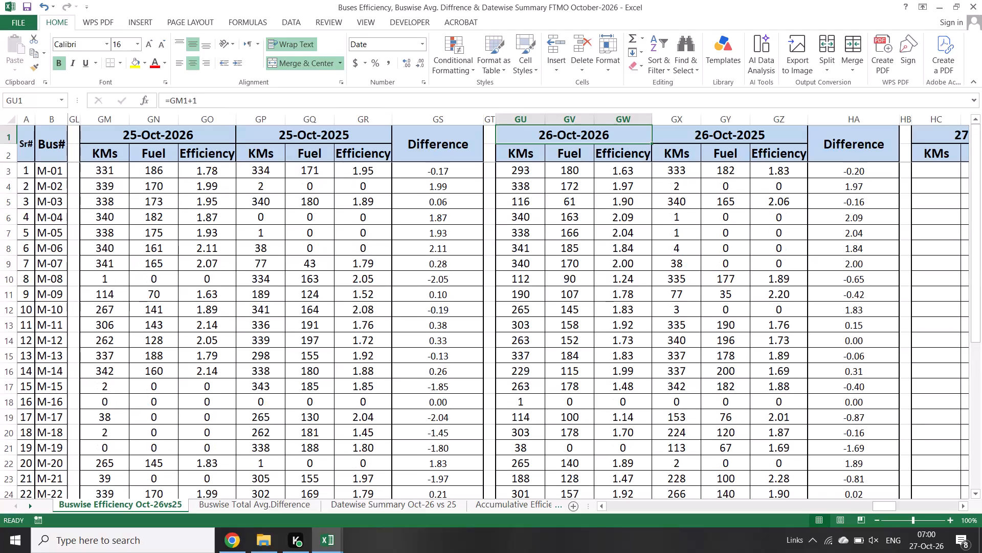
key("ctrl+s")
Check Datewise Summary down to its Total row and close both the Buses Efficiency and the October-2025 Daily KM and Fuel workbooks.
left_click(206, 508)
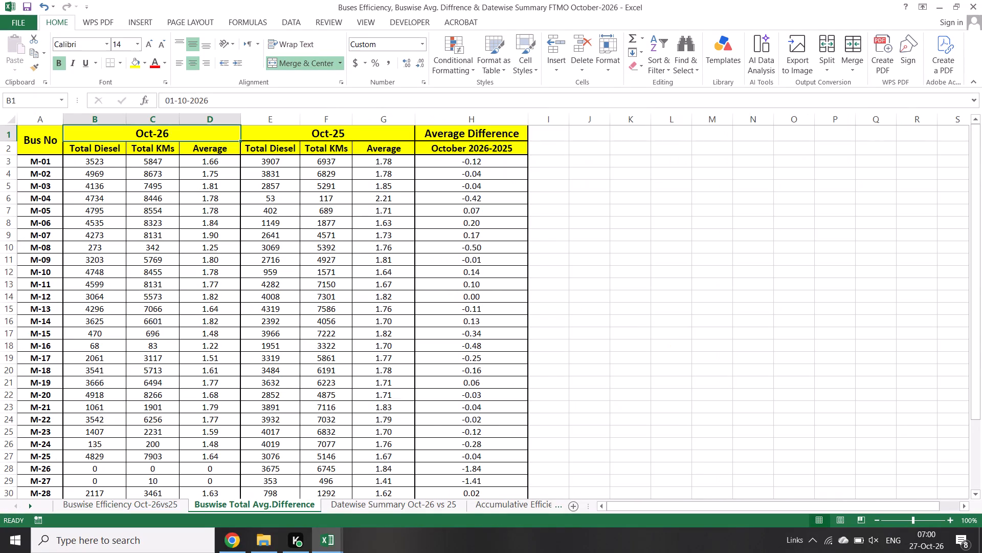
left_click(349, 512)
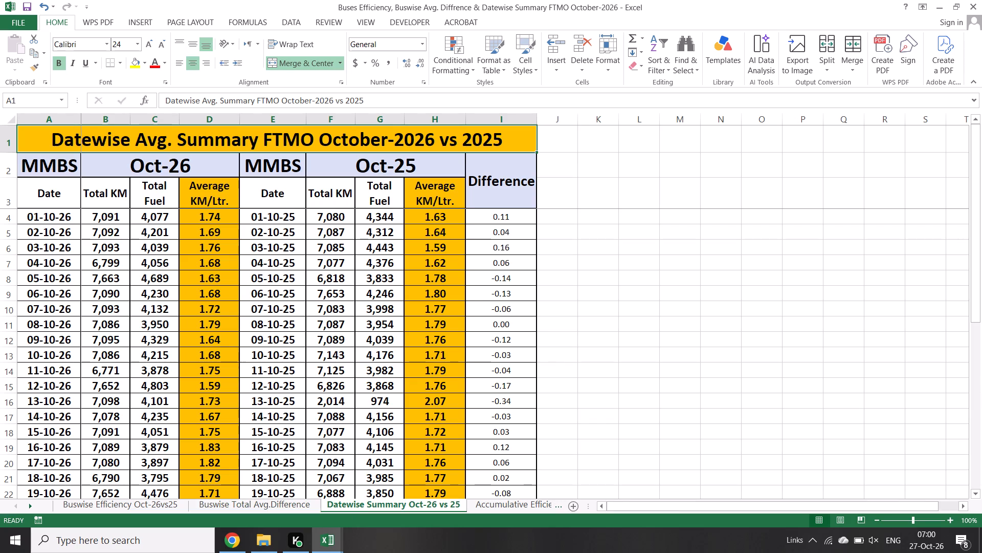
scroll(339, 373, "down", 5)
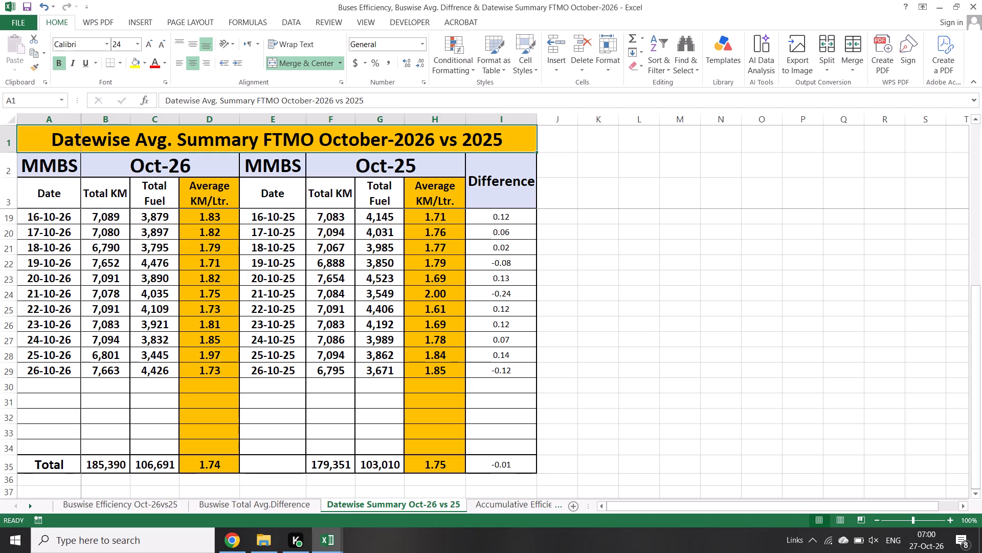
left_click(981, 0)
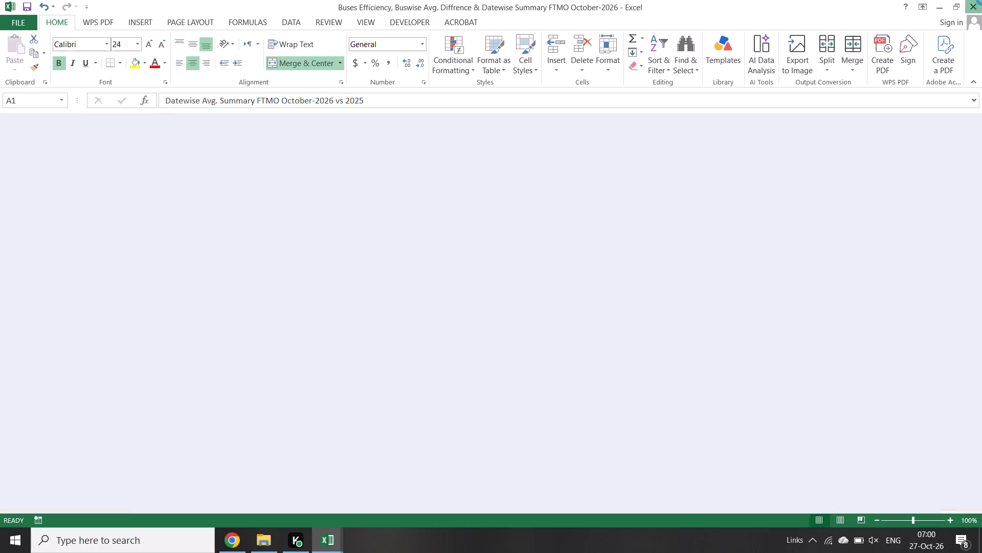
left_click(981, 0)
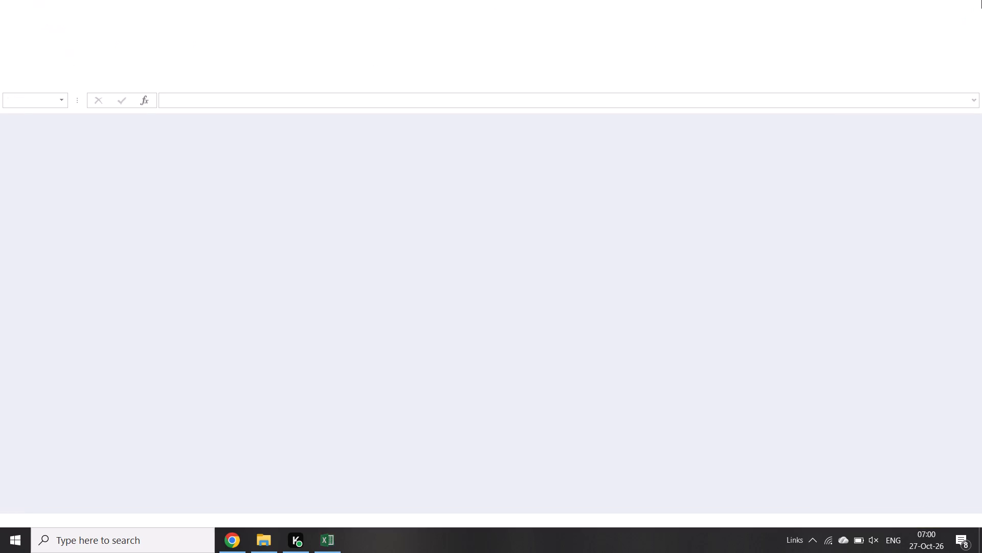
Open all four report workbooks from the Daily Fuel & Km Report-October- 2026 folder under 2026, 10-October on drive D.
left_click(8, 41)
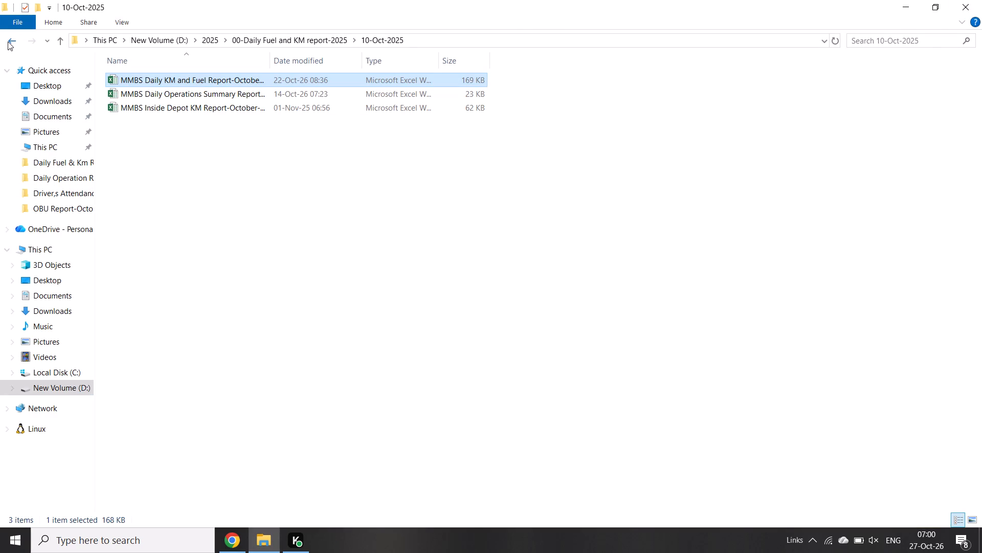
left_click(8, 41)
left_click(8, 41)
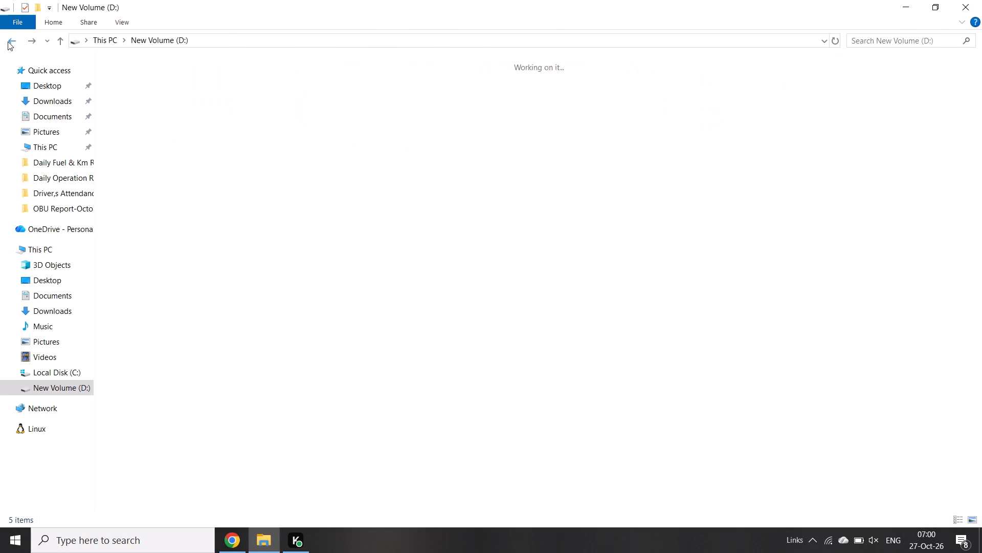
double_click(368, 136)
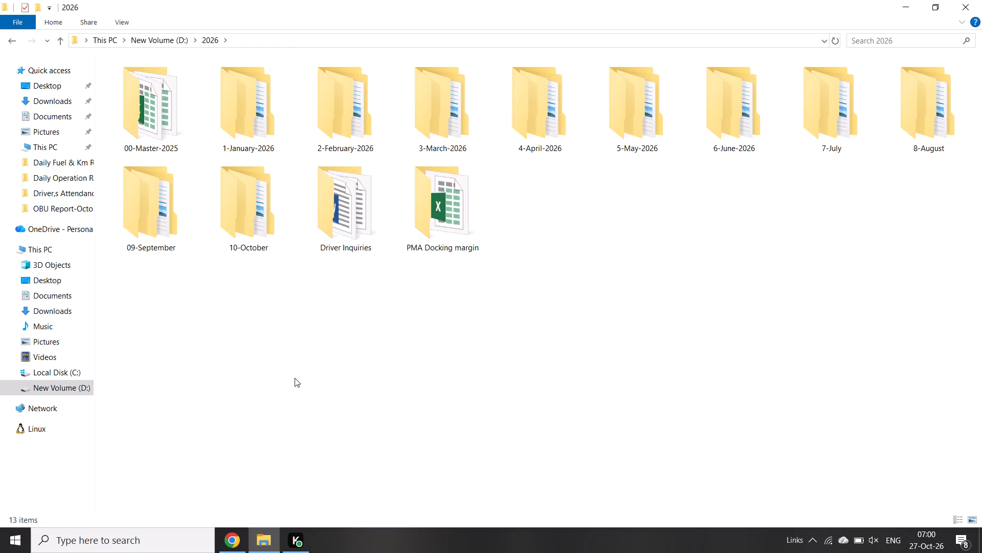
double_click(252, 237)
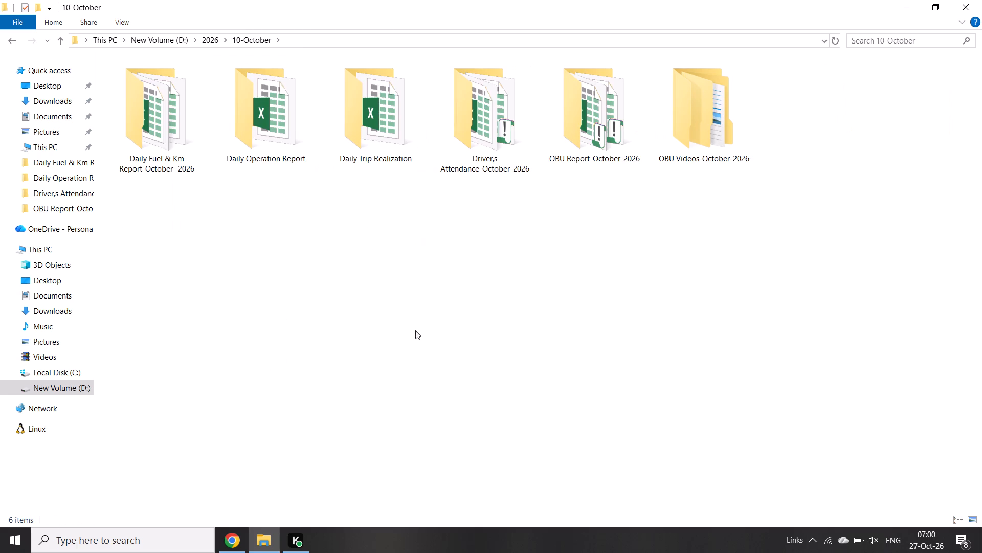
double_click(159, 134)
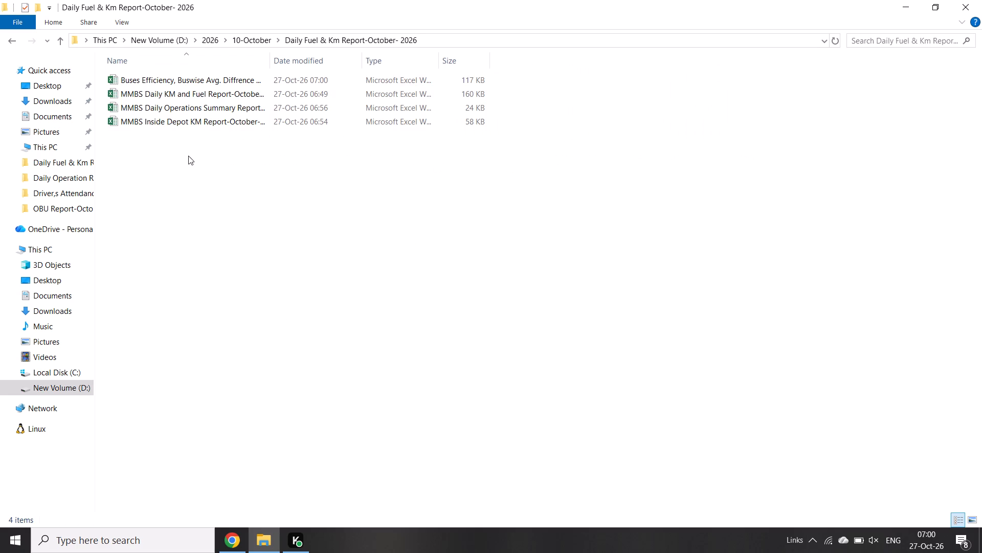
left_click_drag(188, 156, 201, 69)
key("Return")
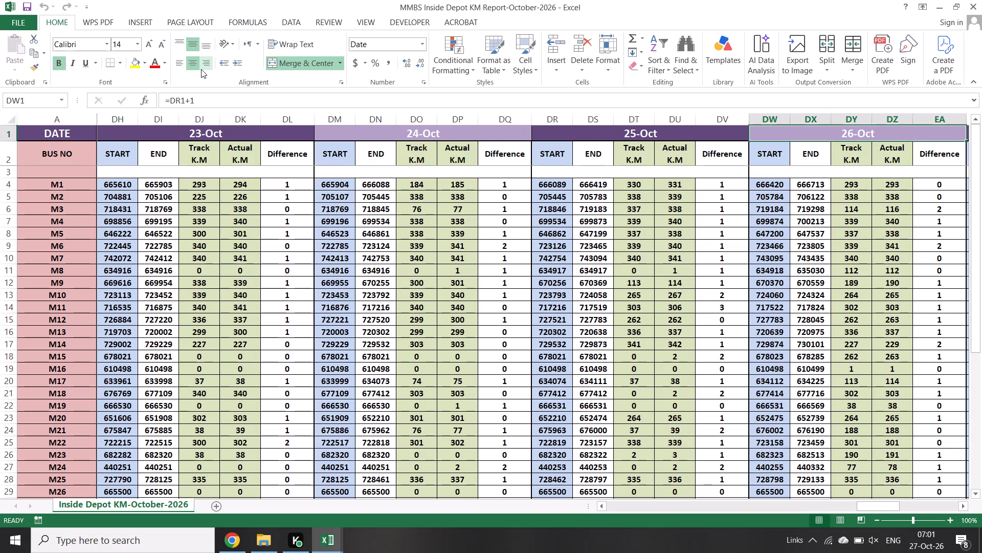
Check the 26-Oct block of the Inside Depot KM report down to TOTAL KM TRAVEL, including the M26 row, and close the workbook.
scroll(872, 381, "down", 3)
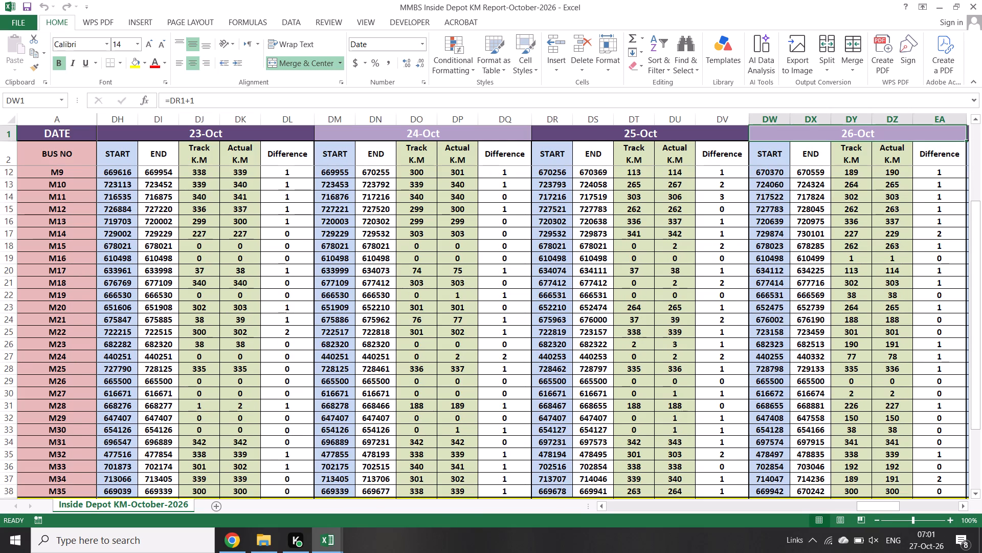
scroll(867, 386, "down", 1)
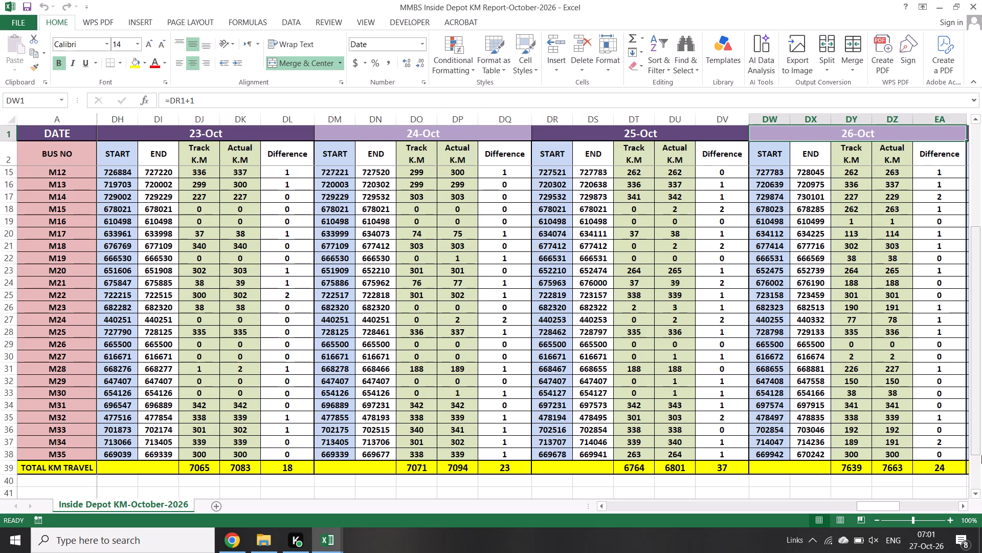
scroll(981, 476, "up", 5)
scroll(981, 476, "down", 5)
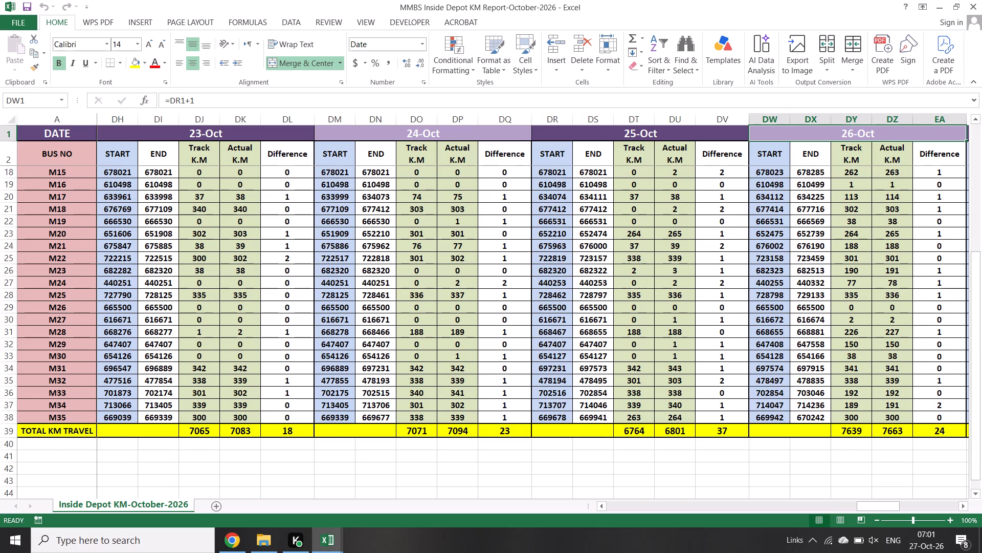
left_click(14, 310)
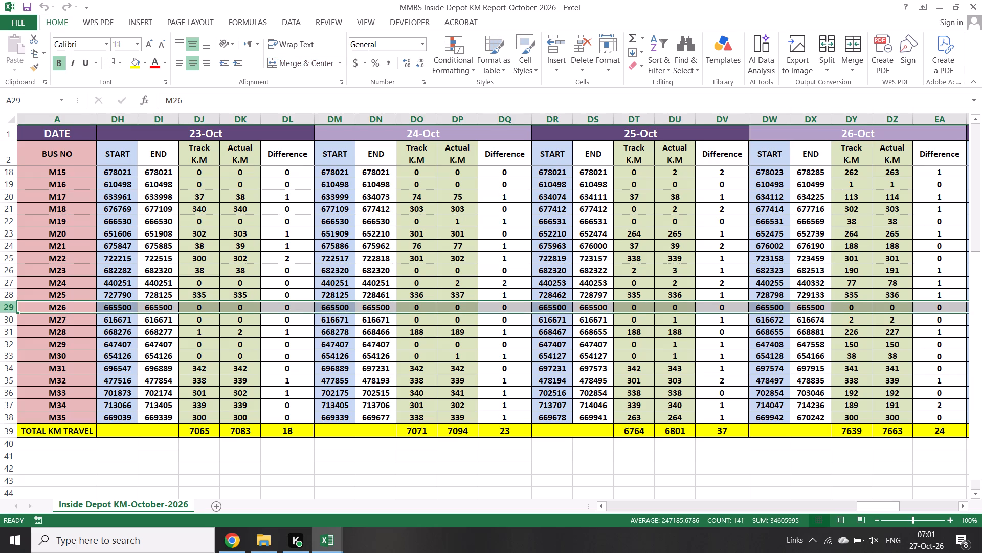
left_click(981, 0)
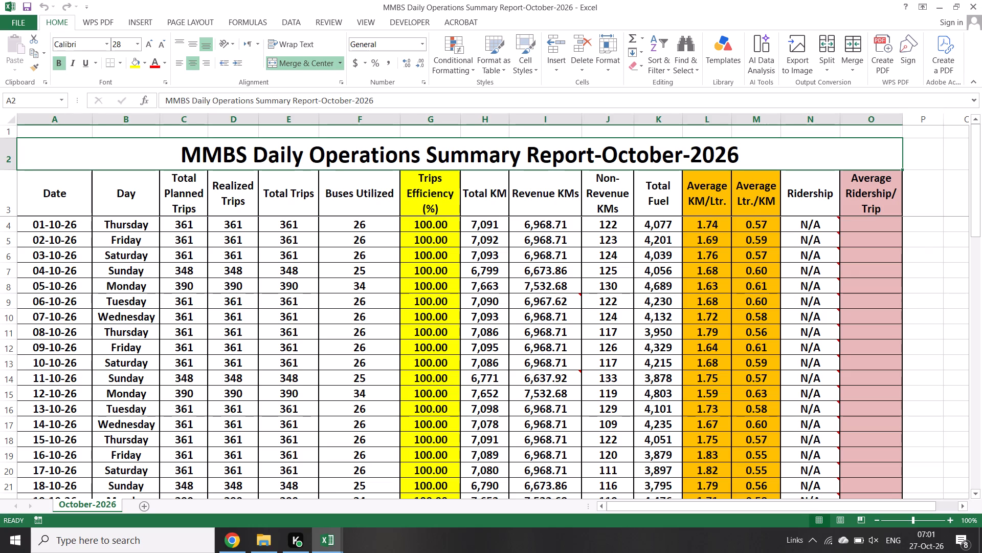
Compare the 26-10-26 row with the 05-10-26 row in the Daily Operations Summary report, check the totals, and close the workbook.
scroll(500, 427, "down", 5)
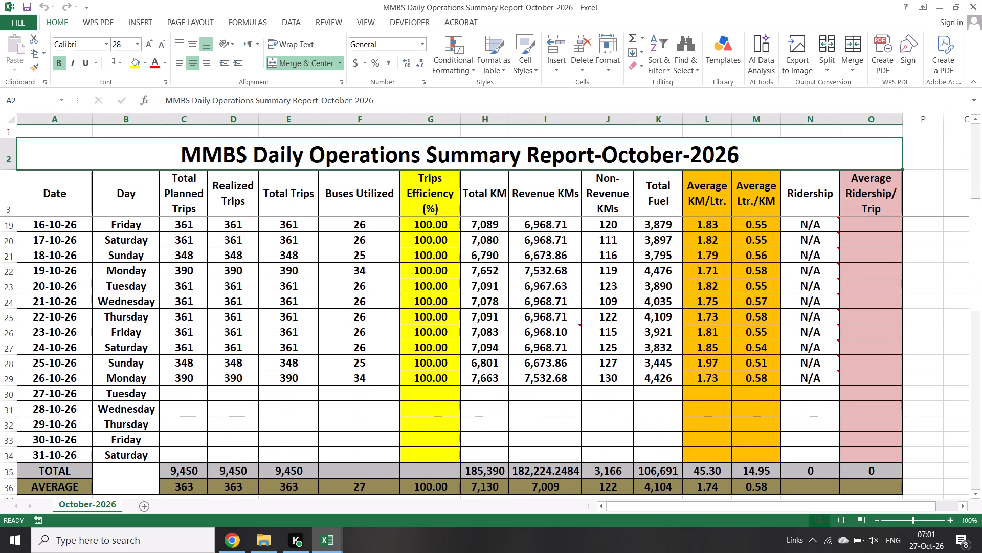
left_click(6, 379)
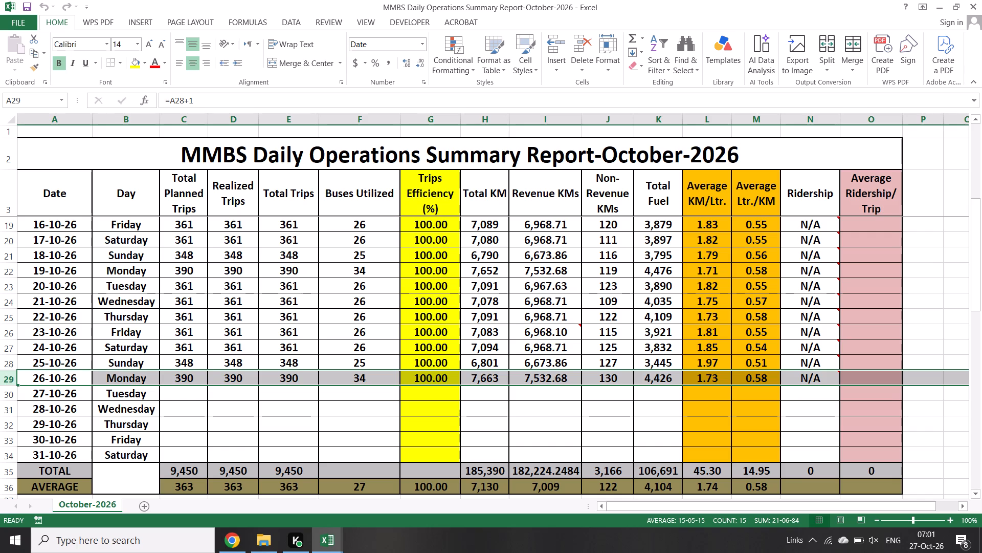
scroll(524, 445, "up", 5)
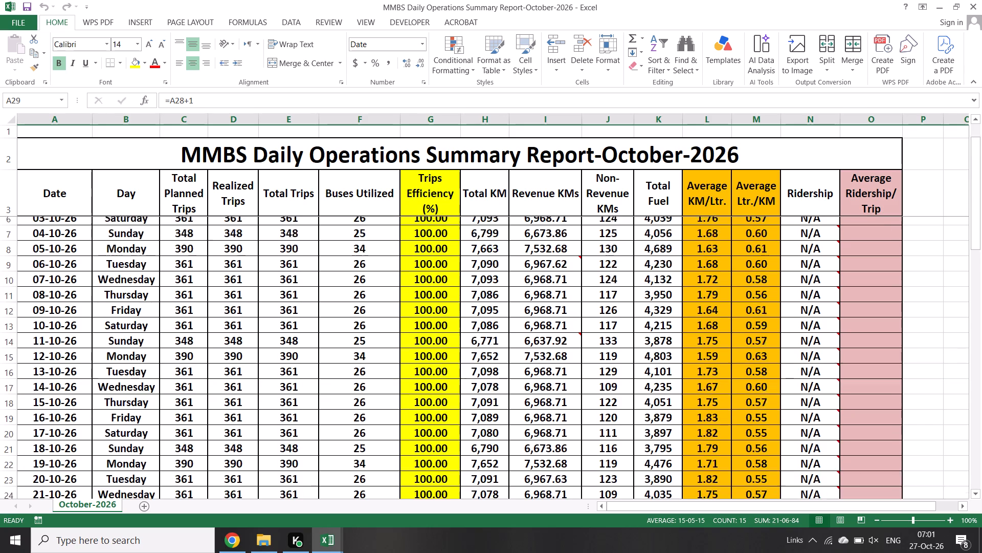
scroll(524, 445, "up", 5)
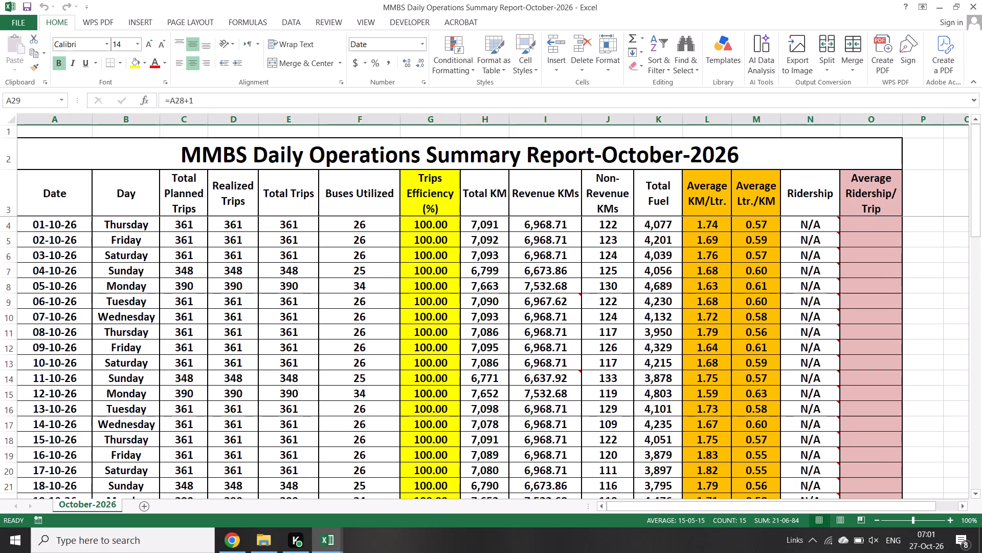
left_click(6, 287)
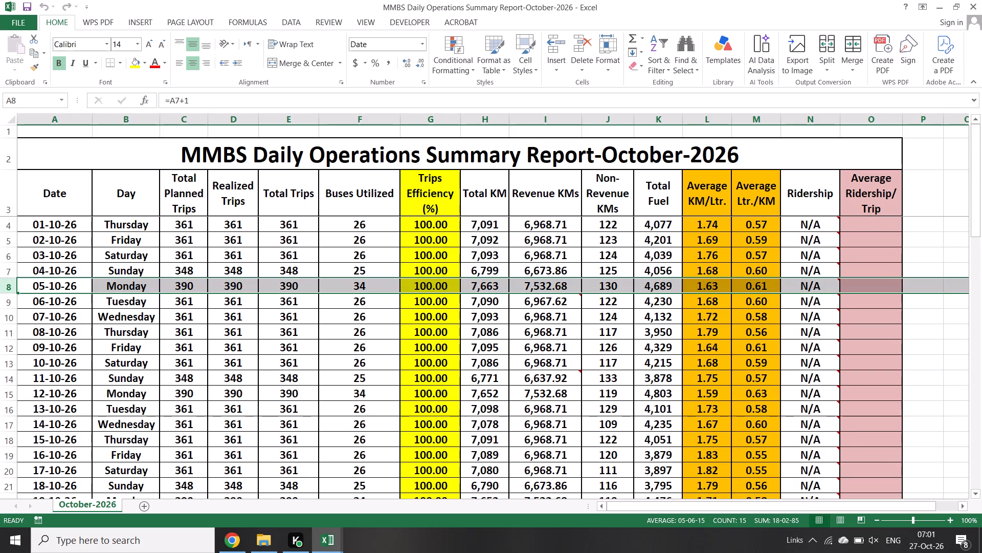
scroll(636, 428, "down", 5)
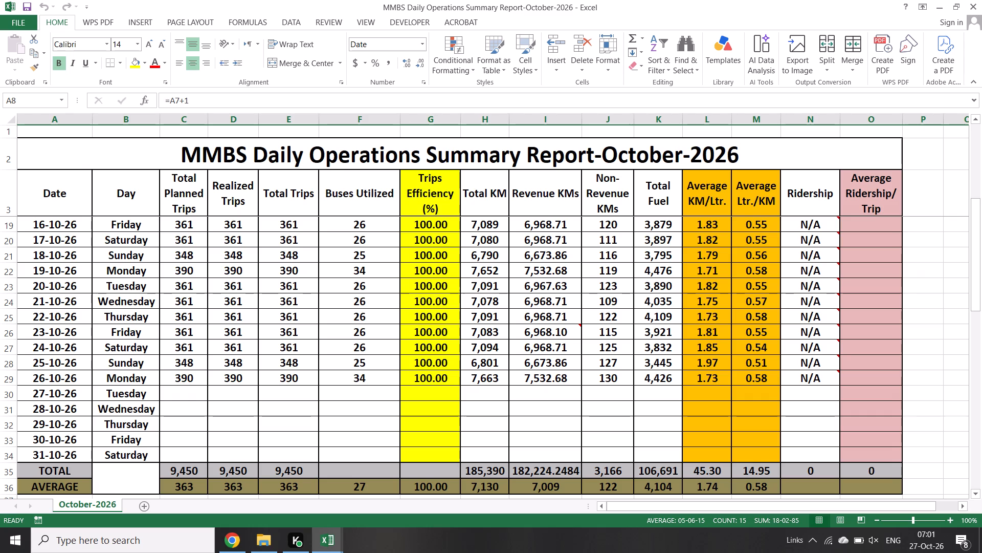
left_click(981, 0)
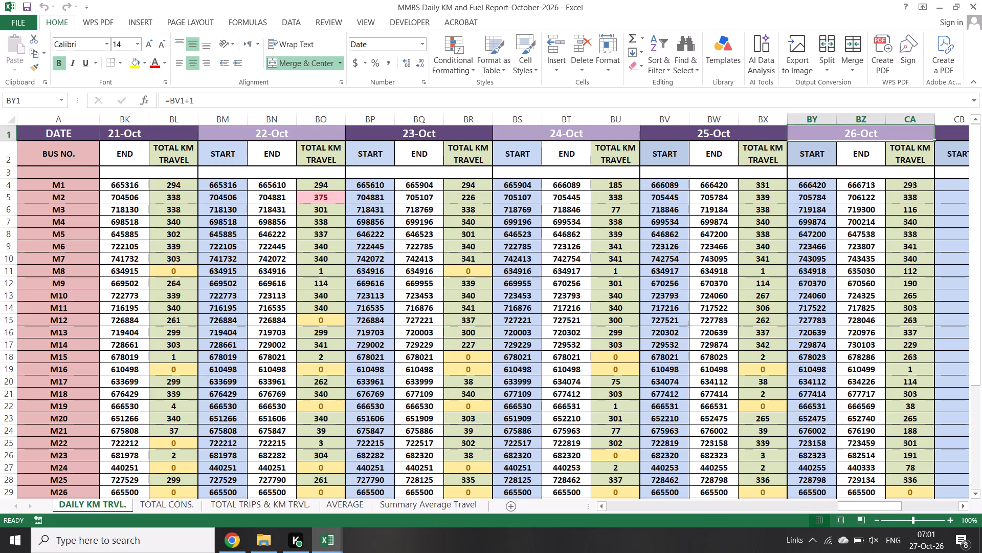
Compare the 26-Oct bus readings and TOTAL KM TRAVEL with the preceding dates back to 19-Oct on DAILY KM TRVL.
scroll(607, 499, "down", 5)
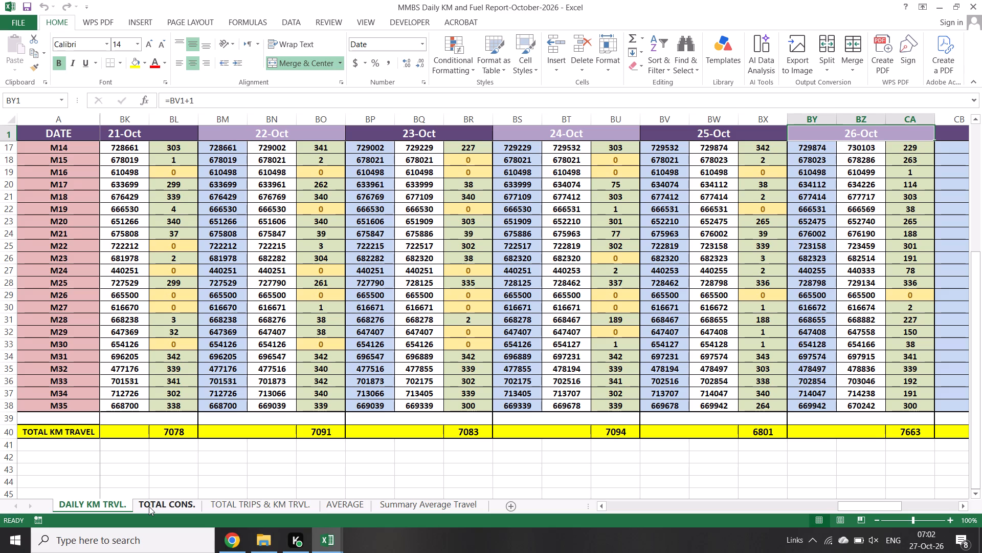
left_click(598, 507)
left_click(598, 507)
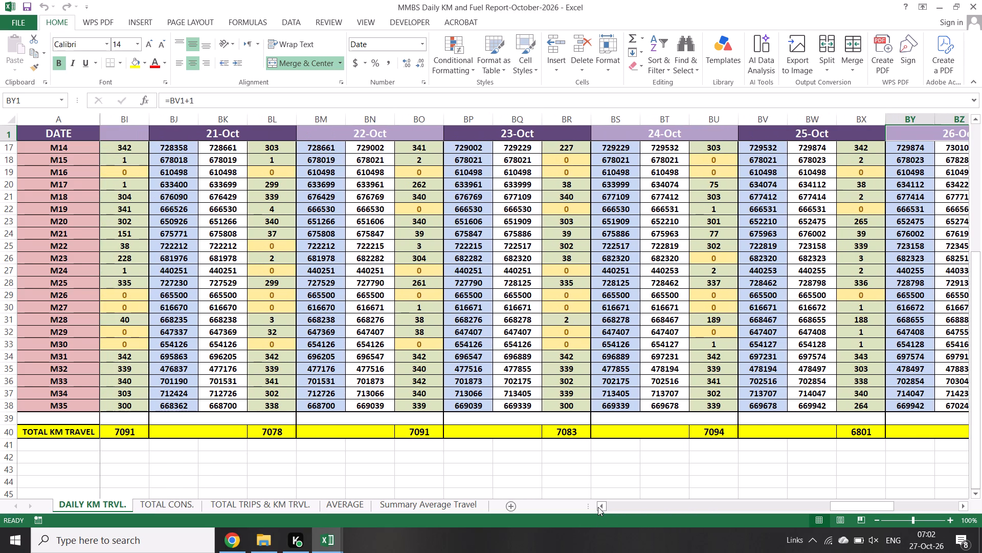
triple_click(598, 507)
left_click(598, 507)
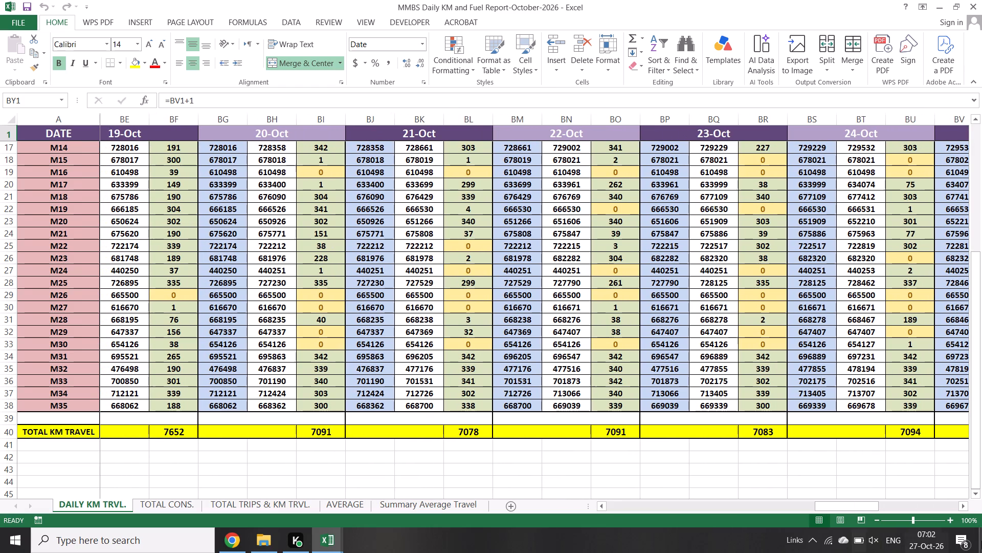
triple_click(963, 507)
triple_click(963, 507)
double_click(963, 507)
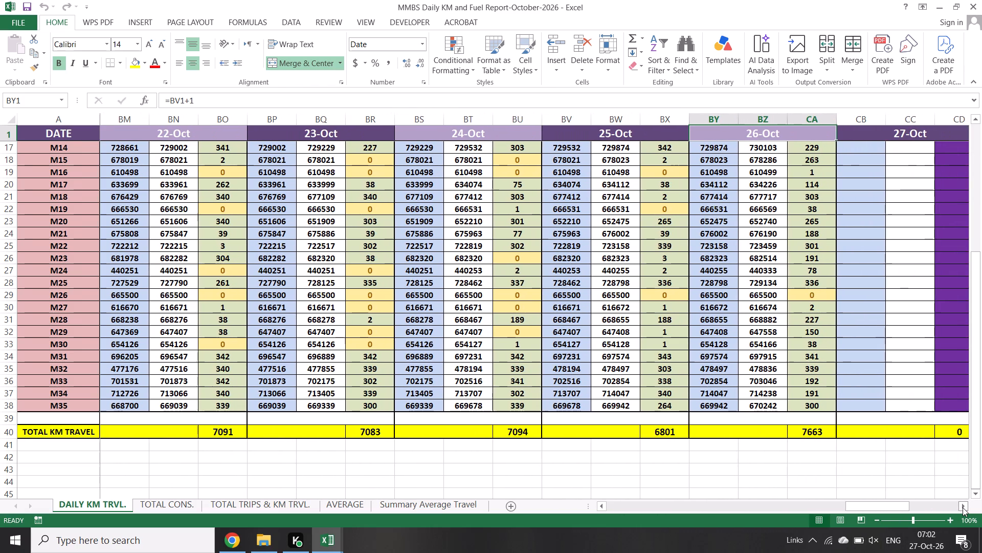
left_click(963, 507)
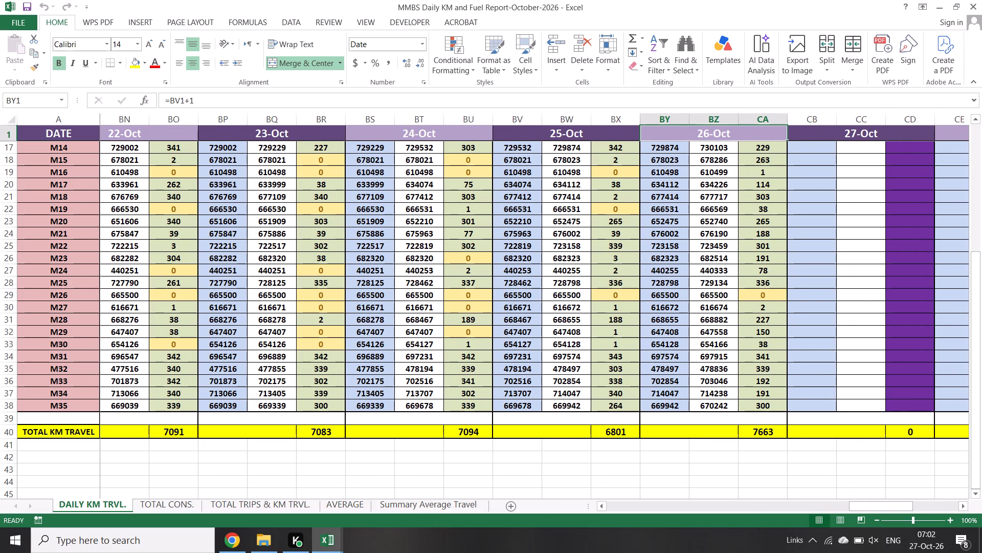
Check the 26-Oct fuel column and its total on TOTAL CONS., and close the Daily KM and Fuel workbook.
left_click(155, 507)
scroll(662, 394, "down", 5)
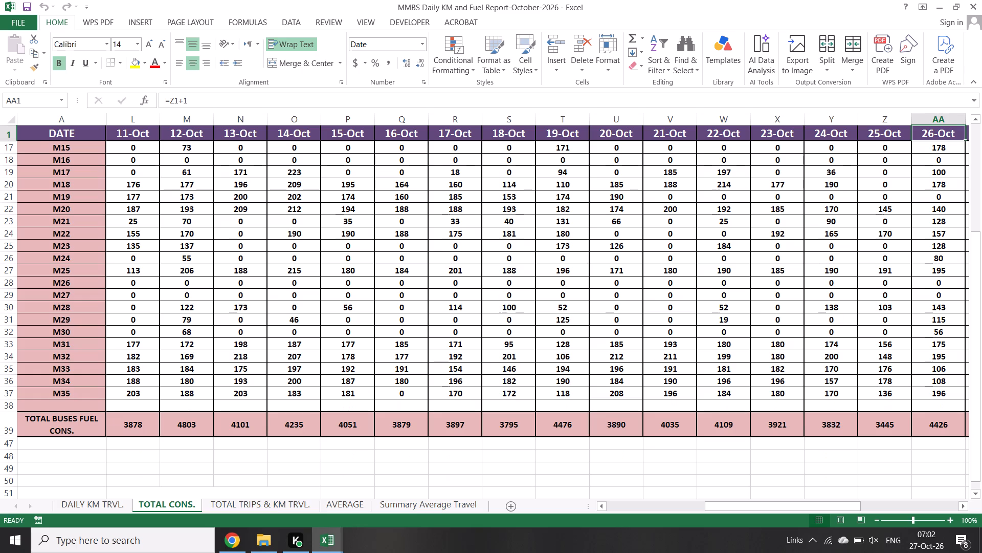
left_click(936, 418)
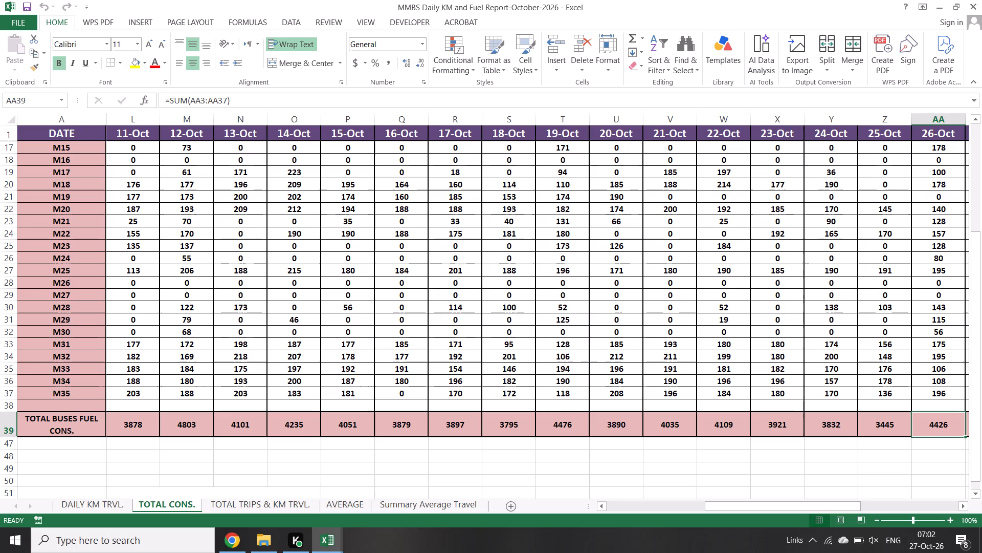
left_click(981, 0)
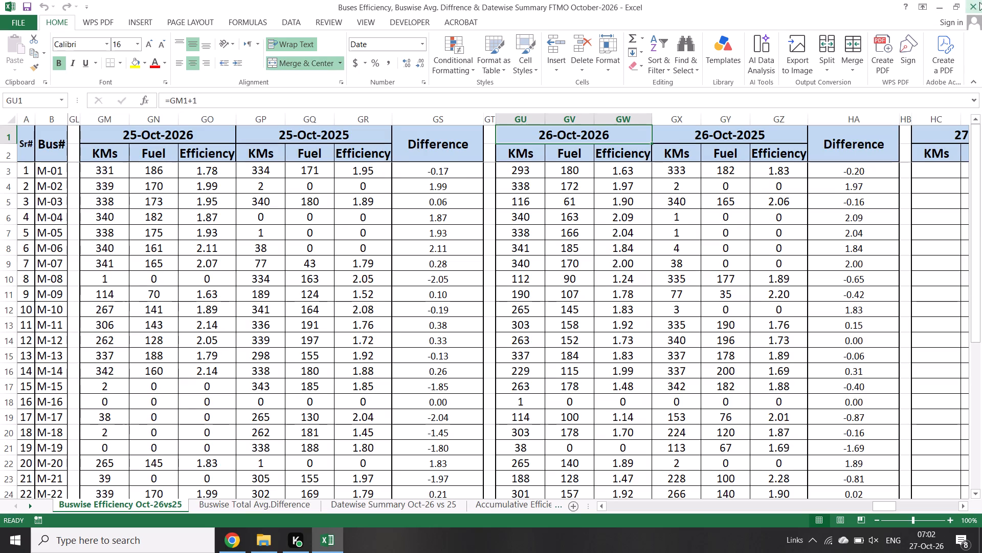
Review Buswise Efficiency and the 26-Oct row and Total on Datewise Summary Oct-26 vs 25, and close the Buses Efficiency workbook.
scroll(608, 403, "down", 7)
scroll(289, 471, "up", 10)
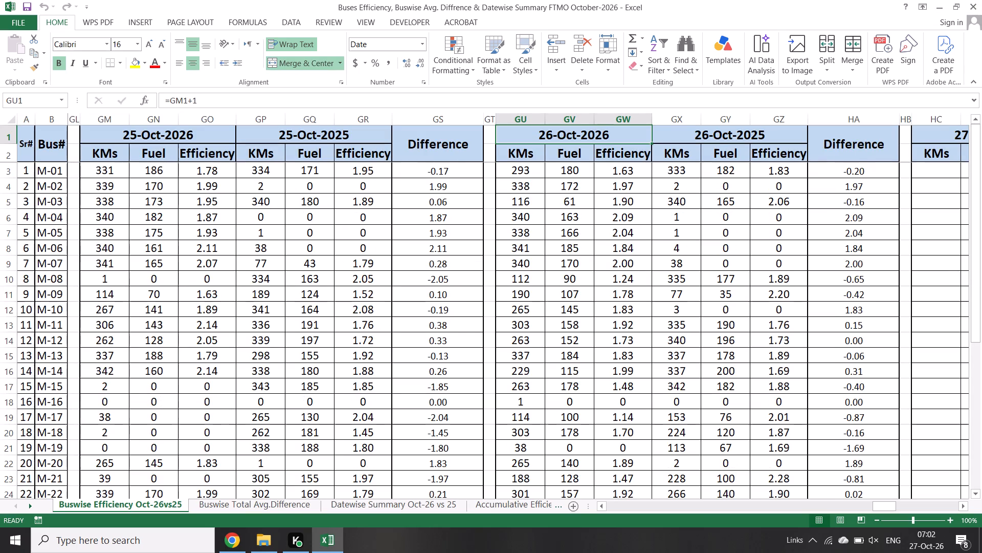
left_click(265, 505)
left_click(371, 504)
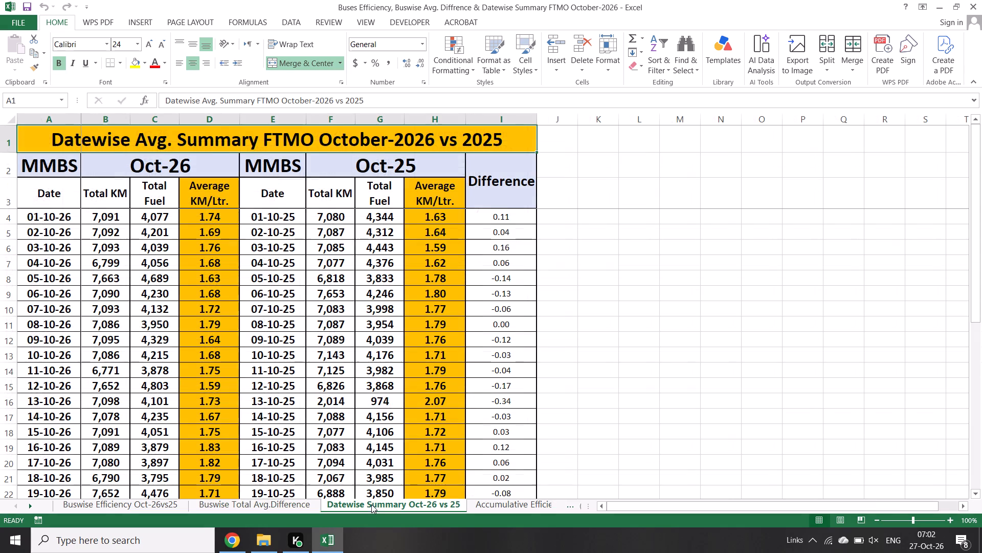
scroll(309, 397, "down", 5)
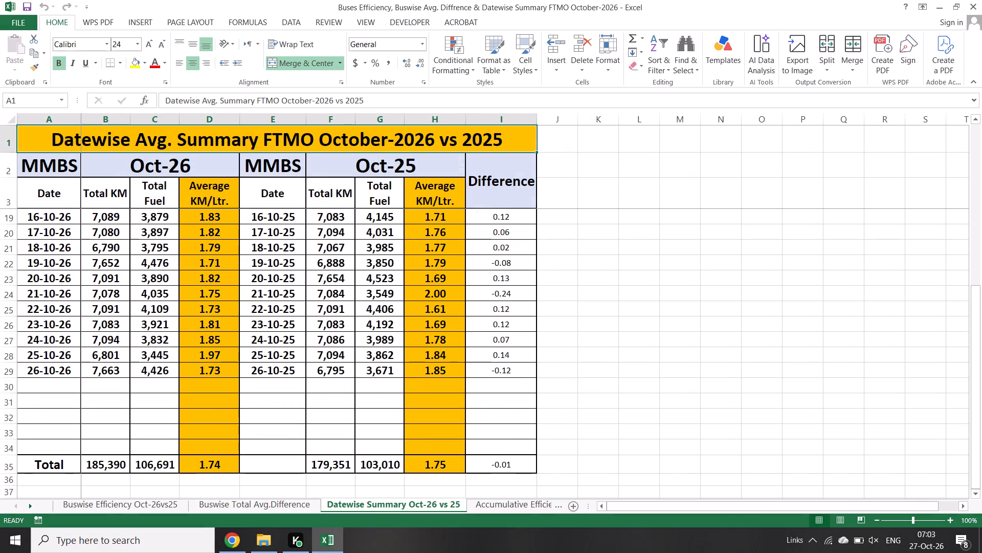
left_click(11, 370)
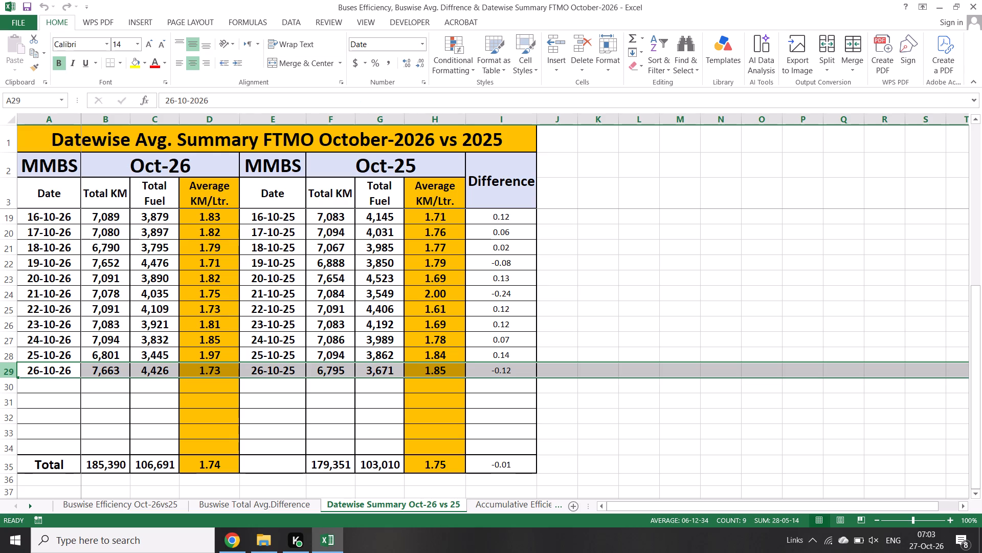
left_click(981, 0)
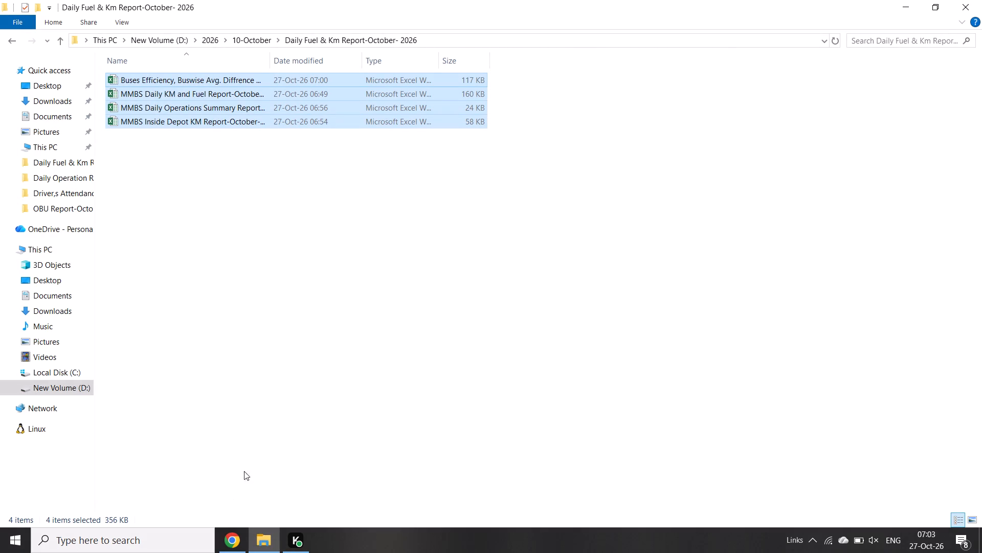
Reopen the Daily KM and Fuel workbook, check the 26-Oct travel and trip totals on TOTAL TRIPS & KM TRVL., and close it.
double_click(186, 95)
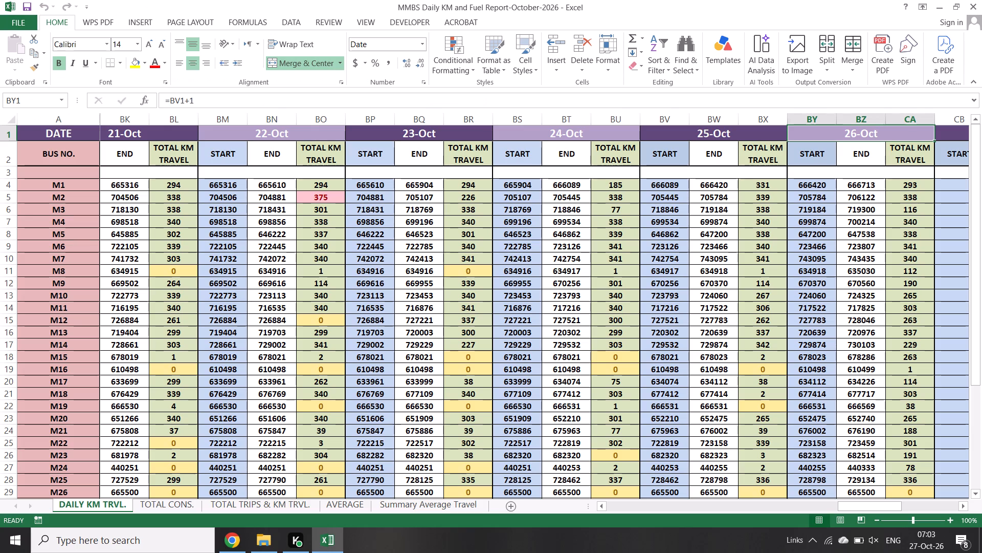
left_click(263, 513)
scroll(547, 350, "down", 6)
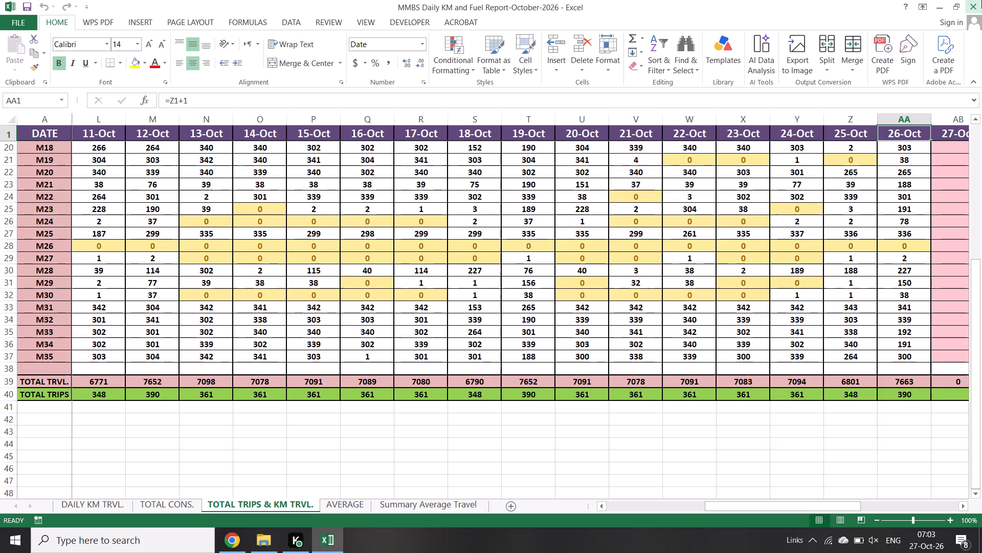
left_click(981, 0)
Select all four report workbooks in the Daily Fuel & Km Report-October- 2026 folder.
left_click_drag(184, 184, 162, 72)
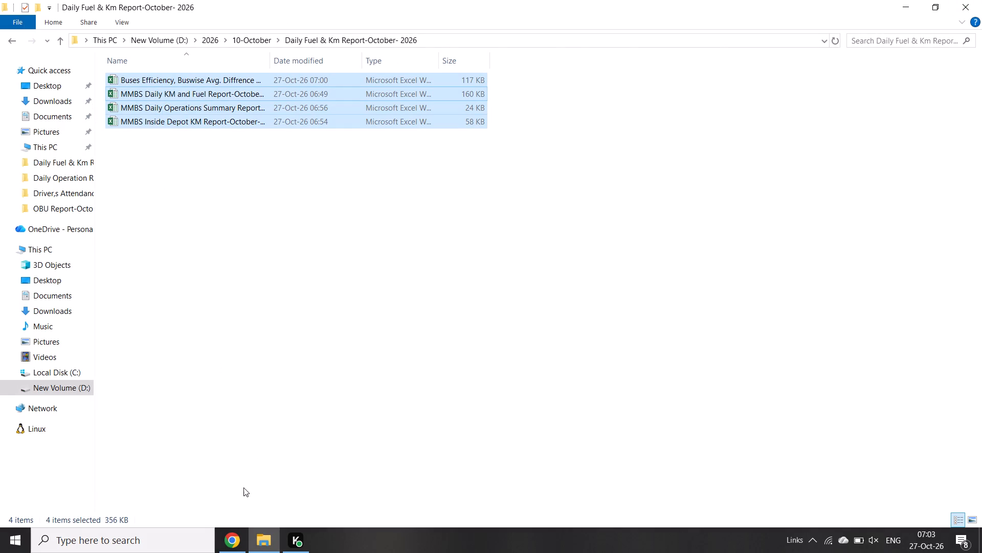